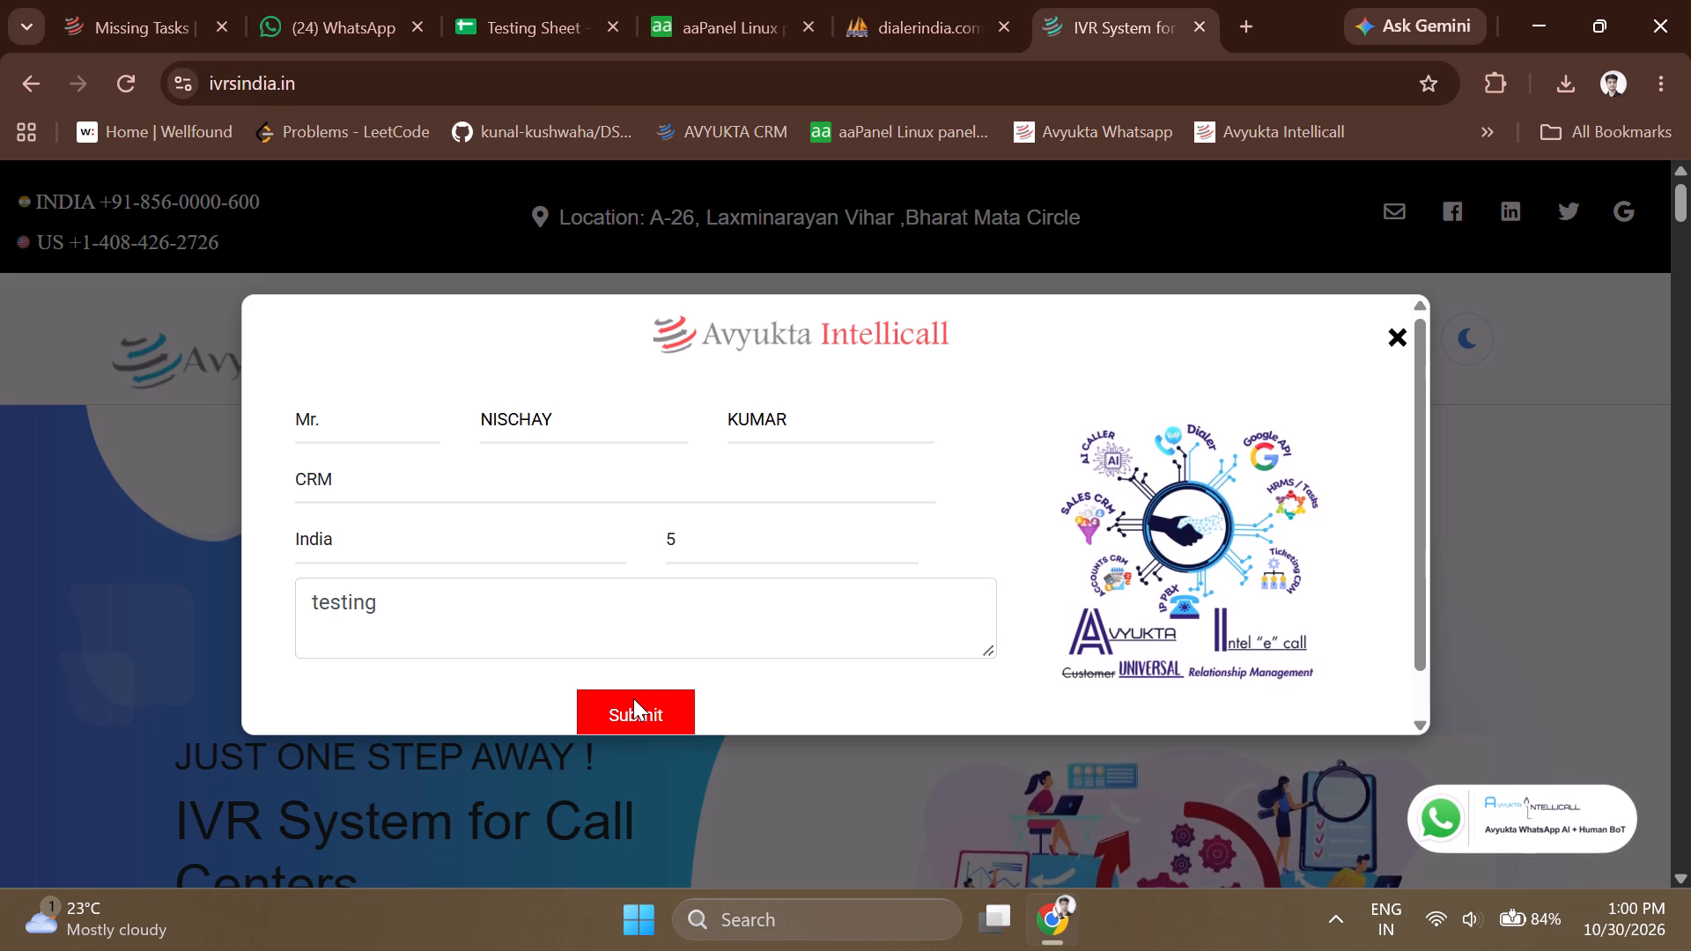
scroll(775, 571, down, 1)
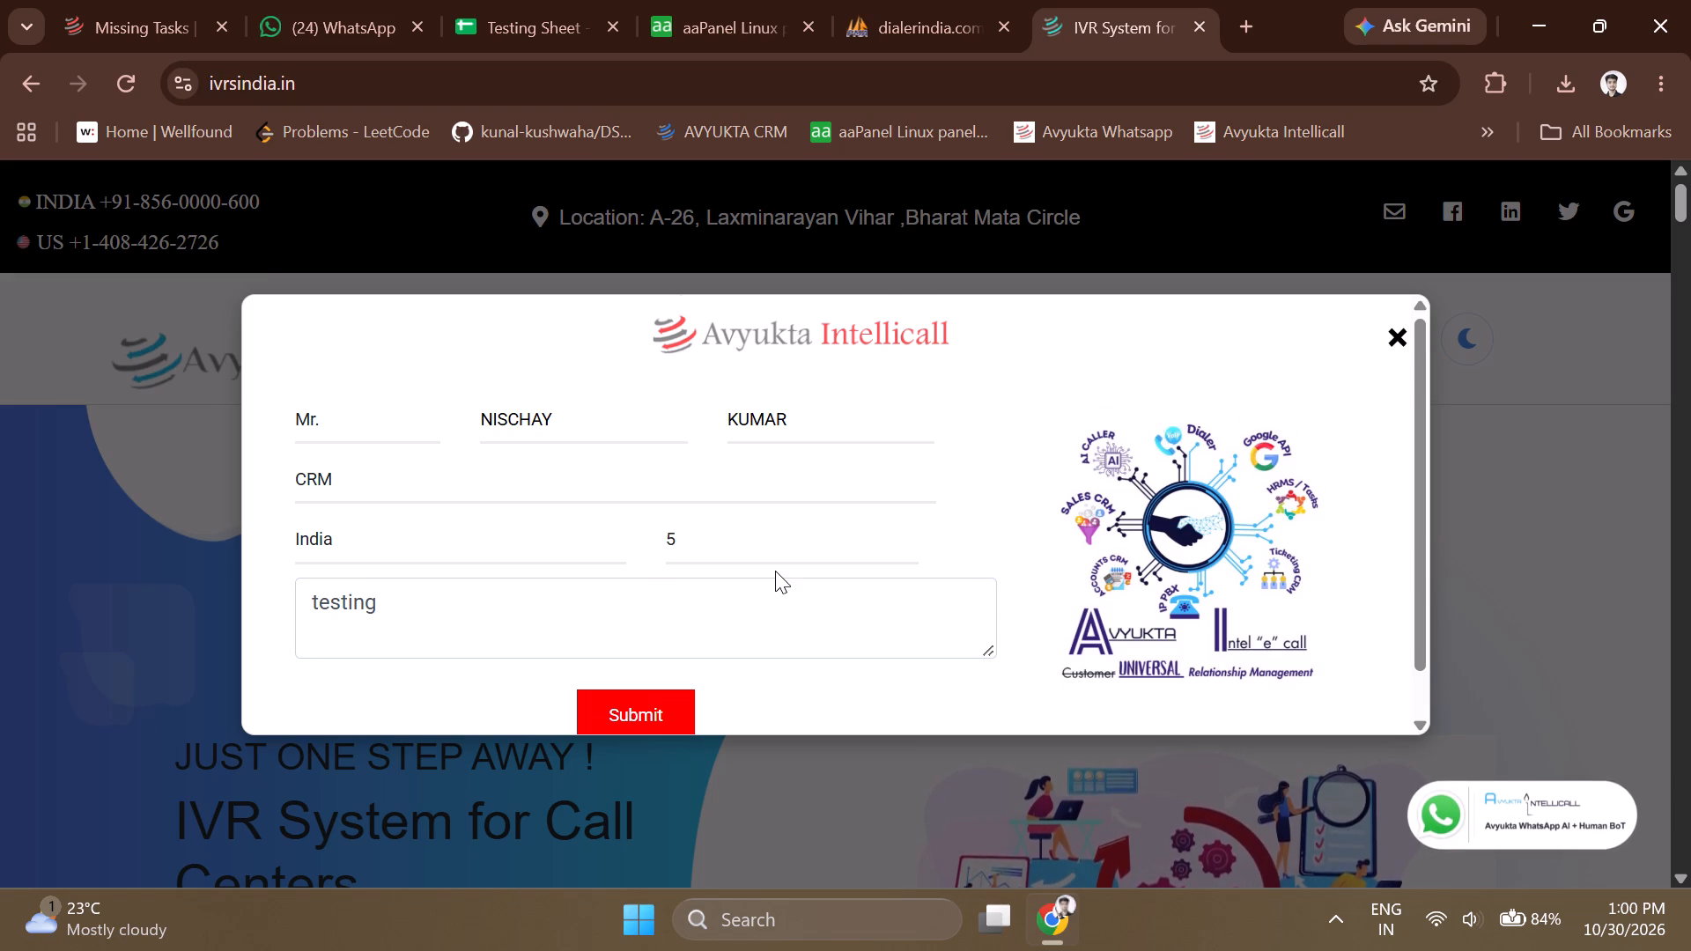
scroll(775, 571, down, 1)
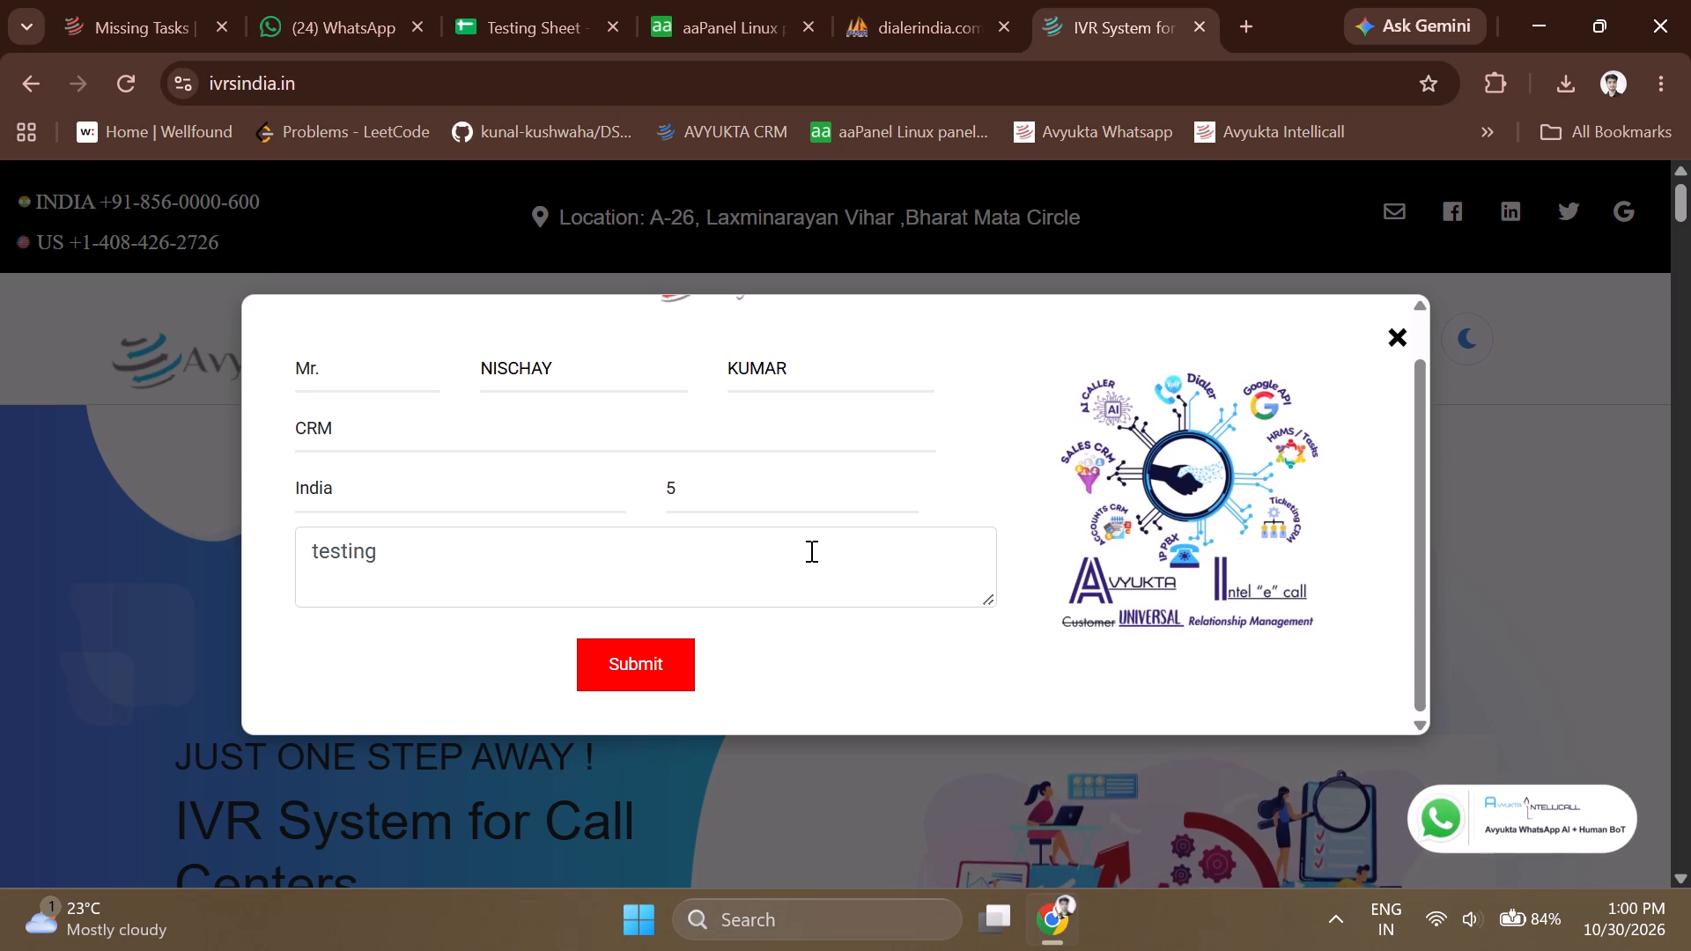
scroll(809, 550, up, 1)
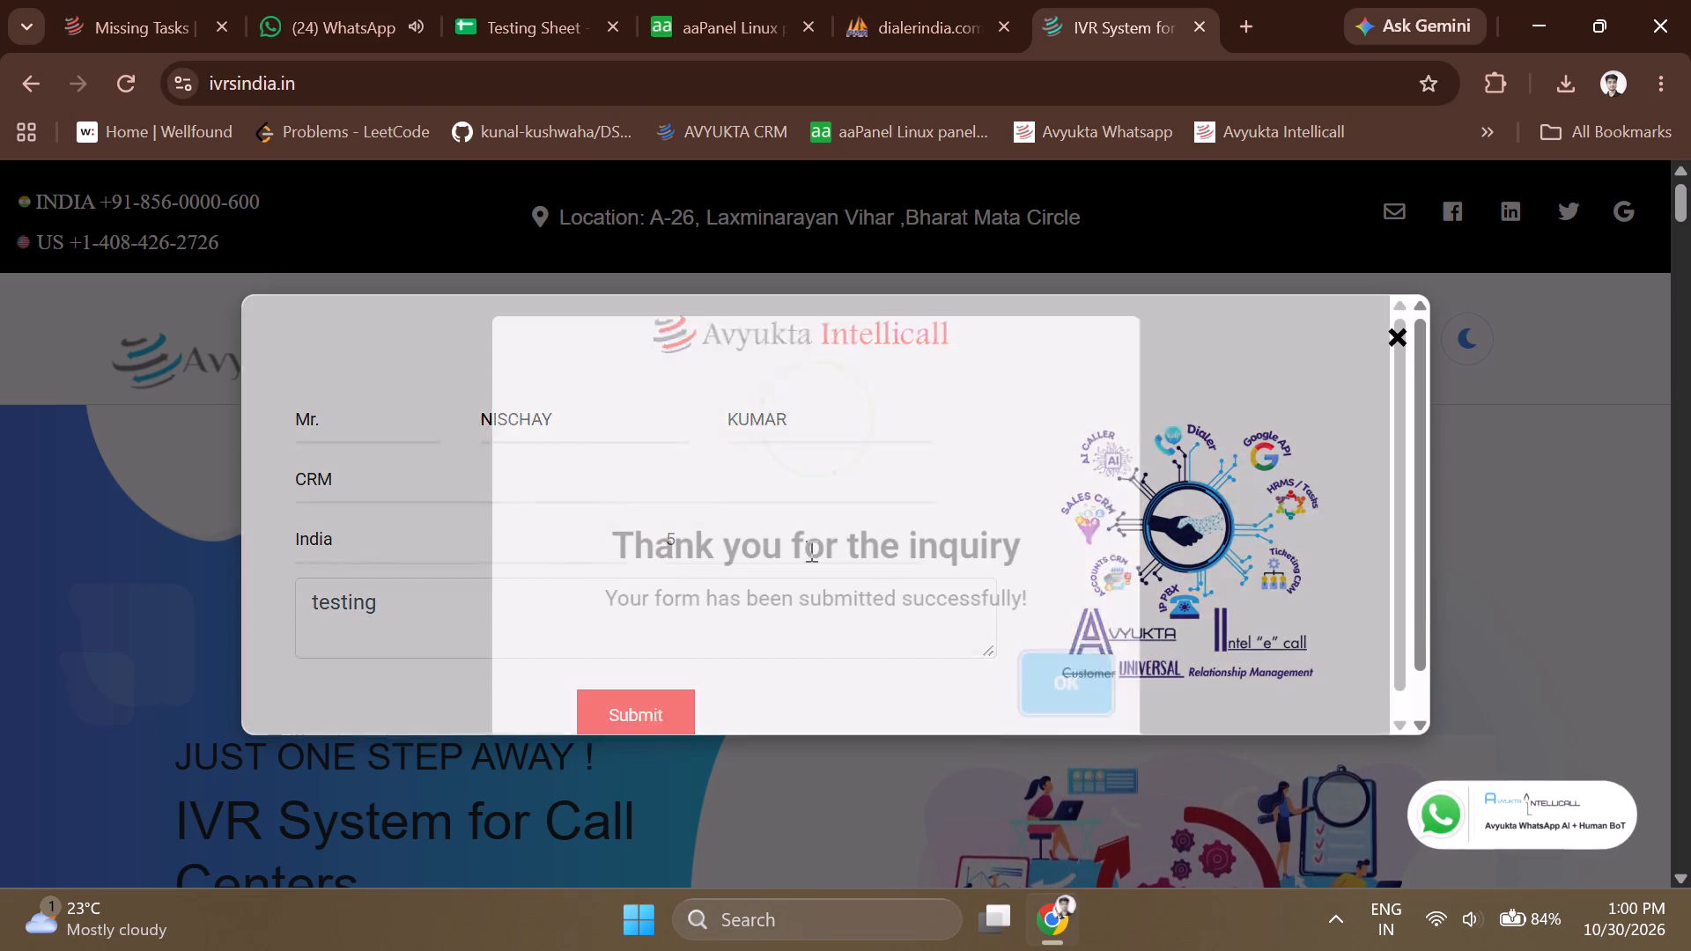
Dismiss the thank-you confirmation for the submitted ivrsindia.in enquiry.
click(1086, 692)
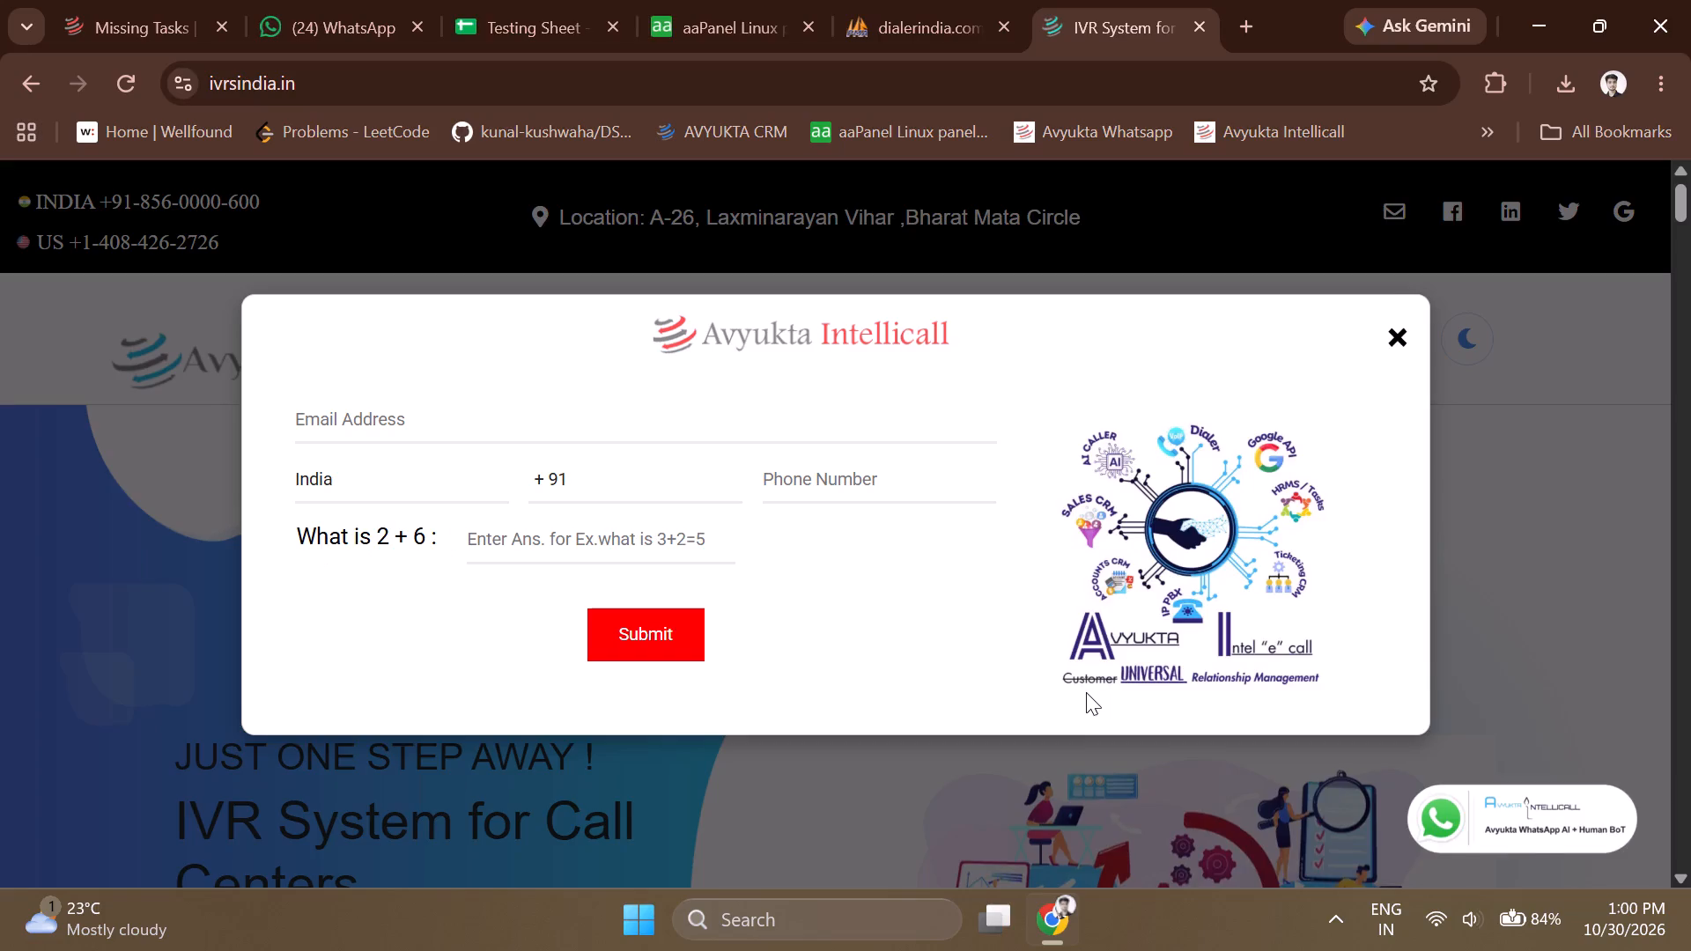
Undo the temporary CC recipient edit on the addCC line of contact-us-form-mail.php to restore the leads address, save, and close the editor.
click(688, 0)
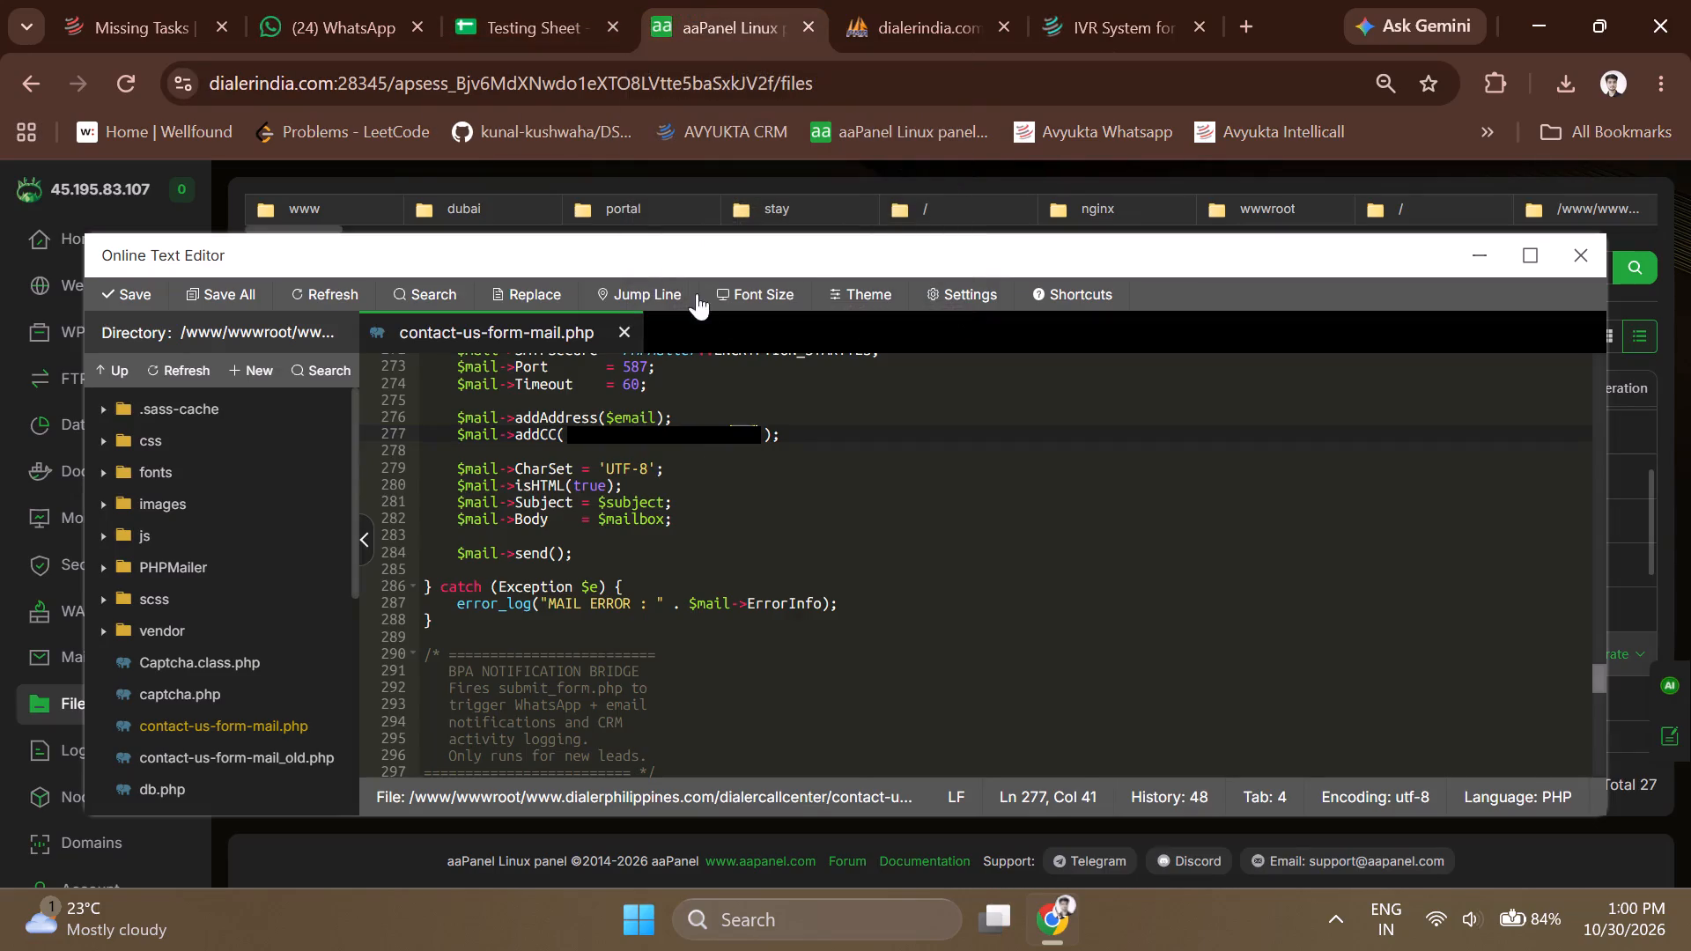
click(683, 539)
key(ctrl+z)
key(ctrl+z)
key(ctrl+z)
key(ctrl+z)
key(ctrl+z)
key(ctrl+z)
key(ctrl+z)
key(ctrl+z)
key(ctrl+z)
key(ctrl+z)
key(ctrl+z)
key(ctrl+z)
key(ctrl+z)
key(ctrl+z)
key(ctrl+z)
key(ctrl+z)
key(ctrl+z)
key(ctrl+z)
key(ctrl+z)
key(ctrl+z)
key(ctrl+z)
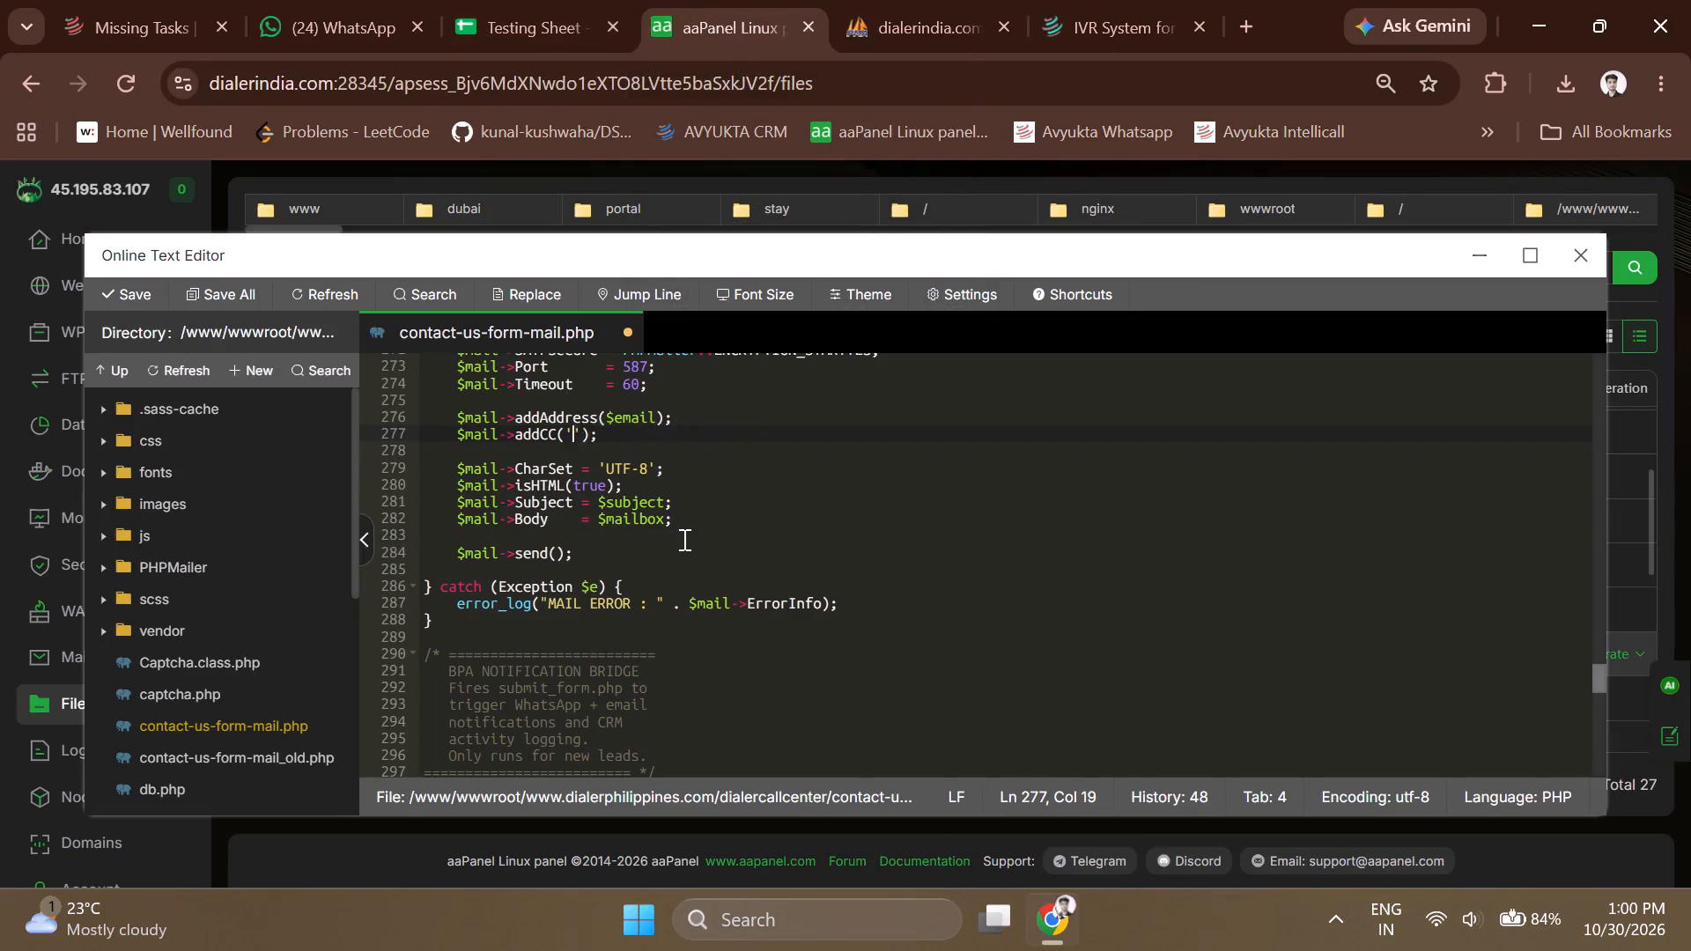
key(ctrl+s)
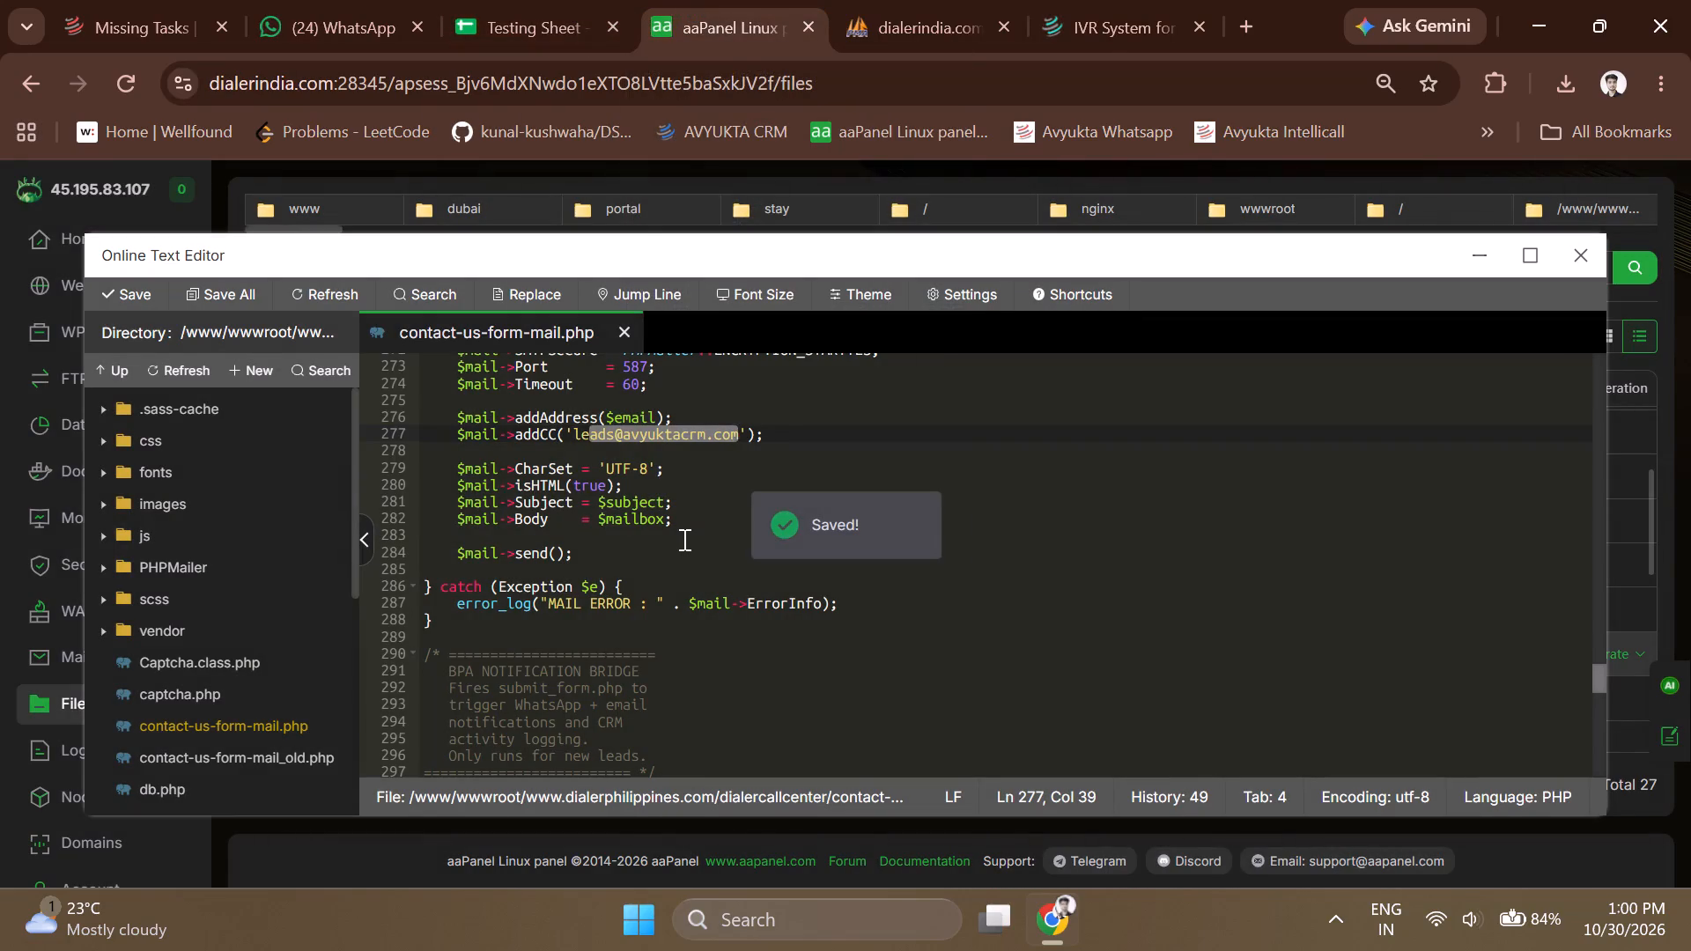
key(ctrl+z)
key(ctrl+s)
click(1574, 258)
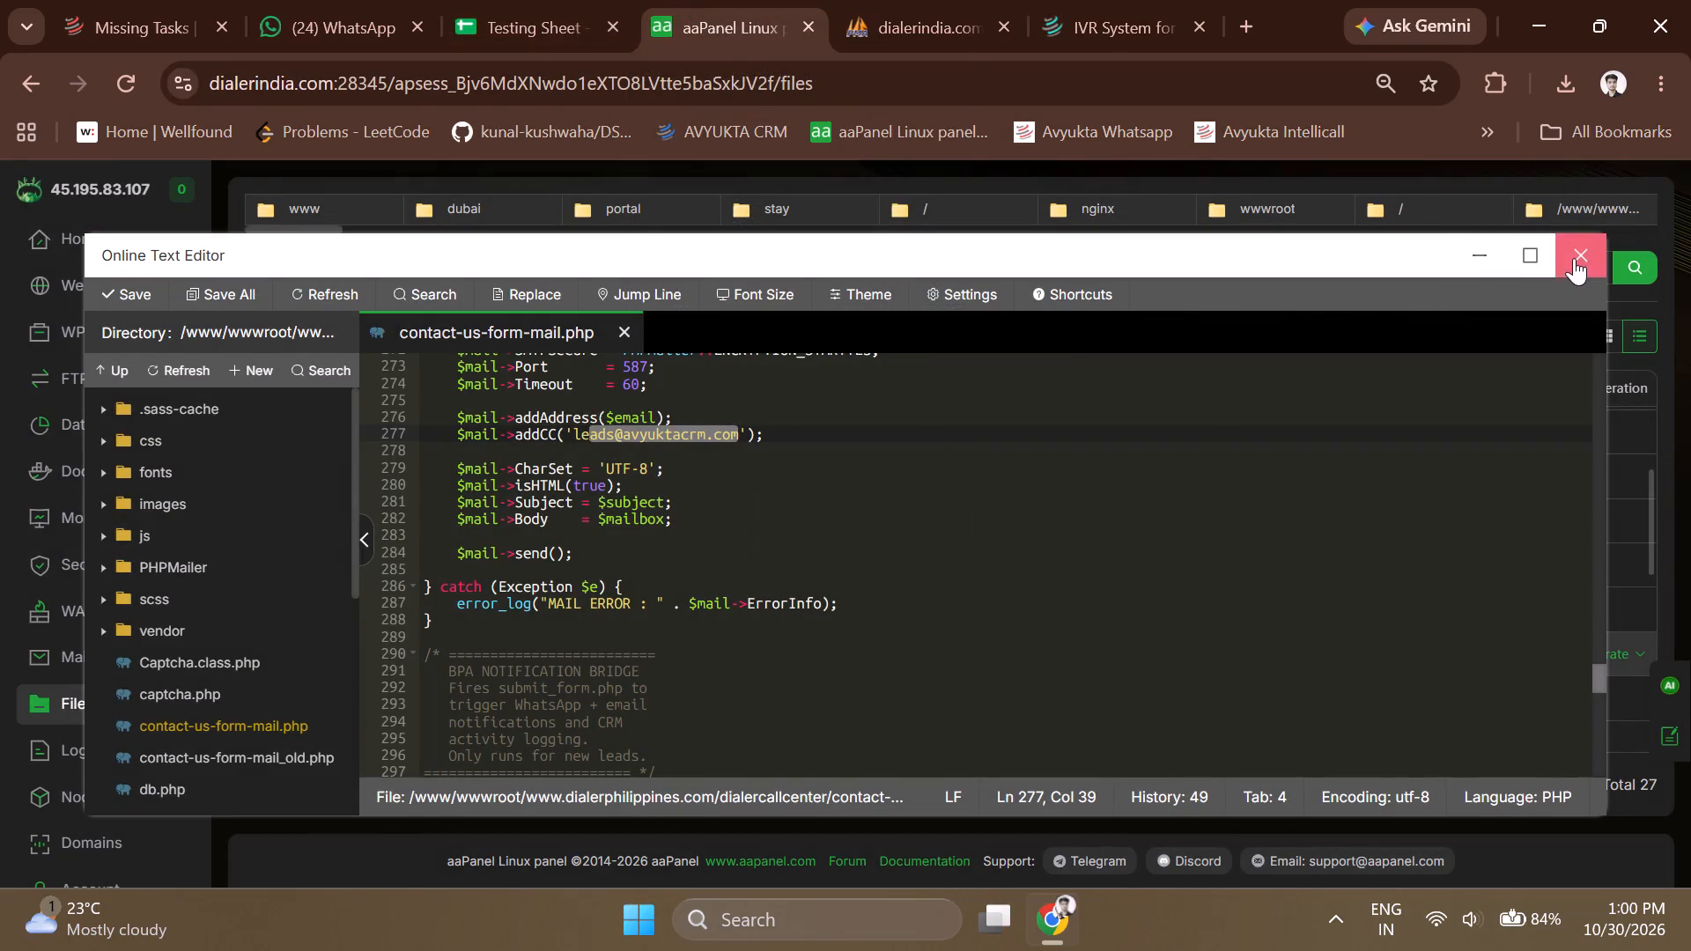
Close the ivrsindia.in enquiry form and site, as well as the phpMyAdmin export page for dahmedabad_blog.
click(1062, 0)
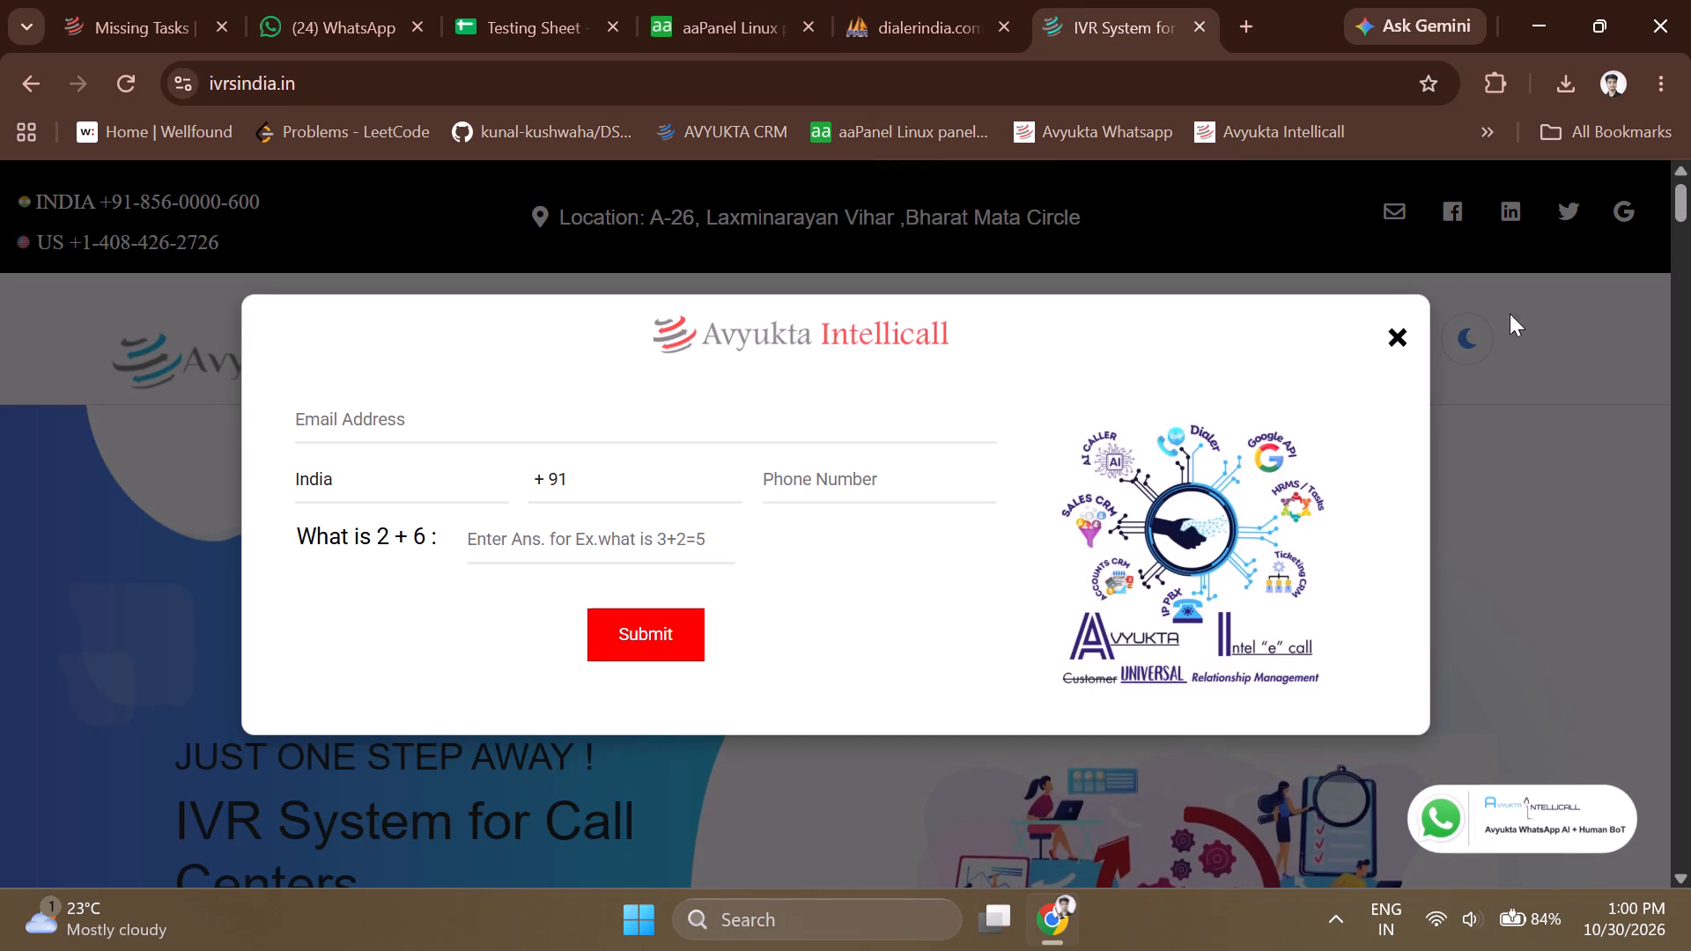
click(1389, 329)
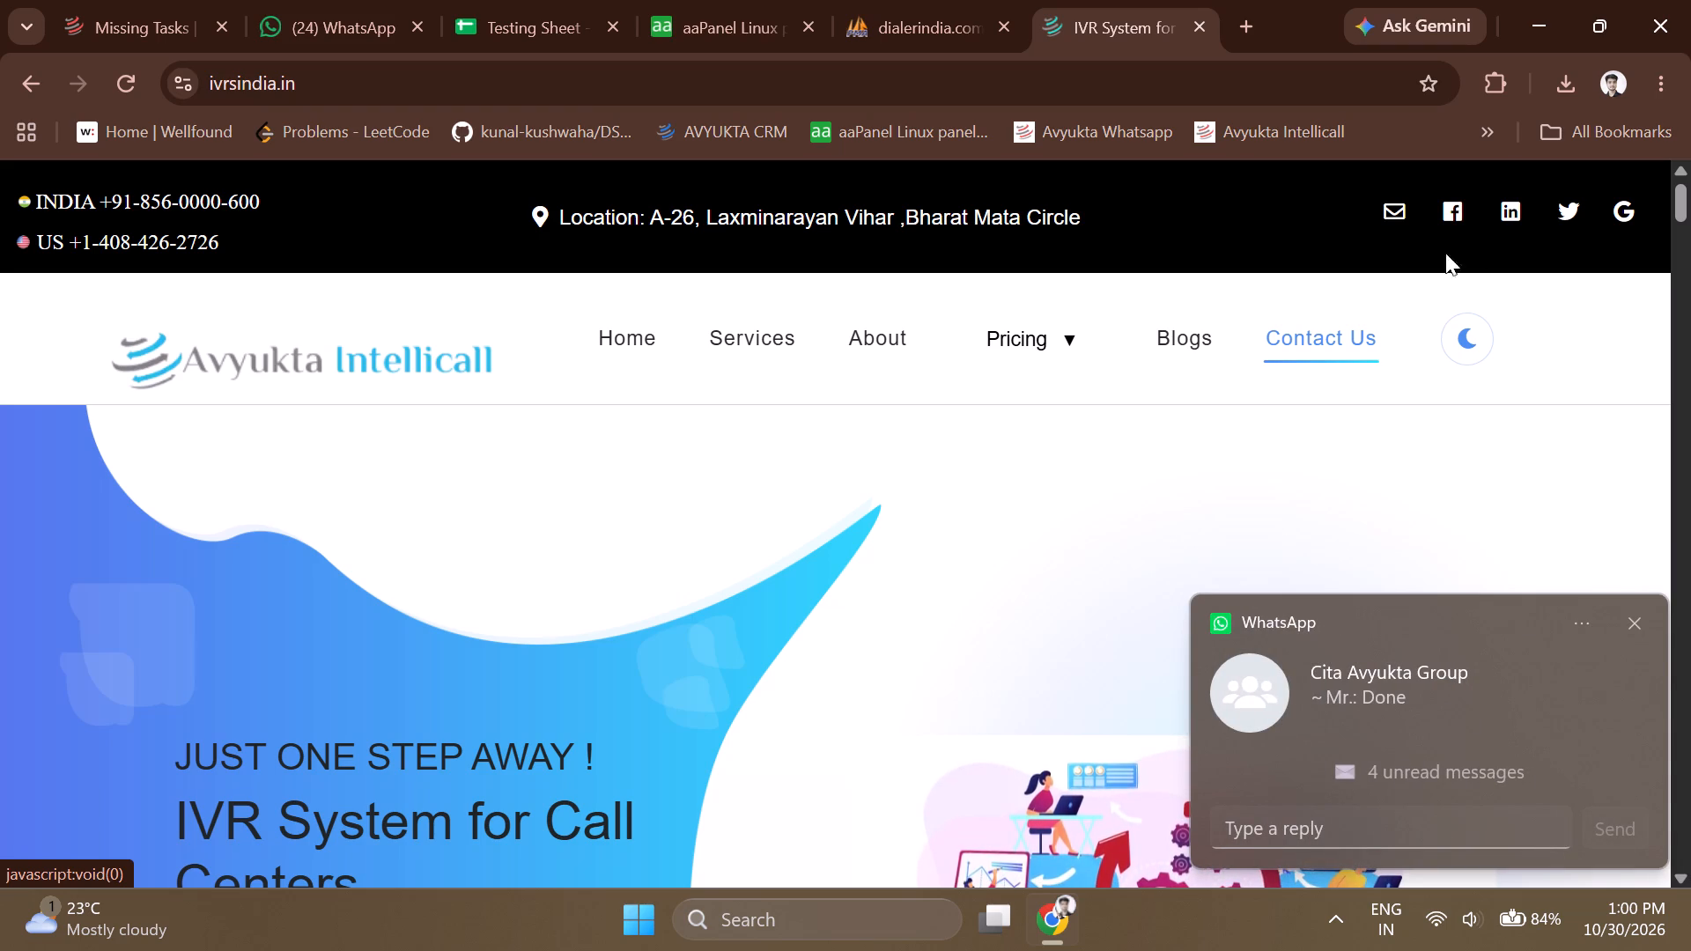
click(1640, 617)
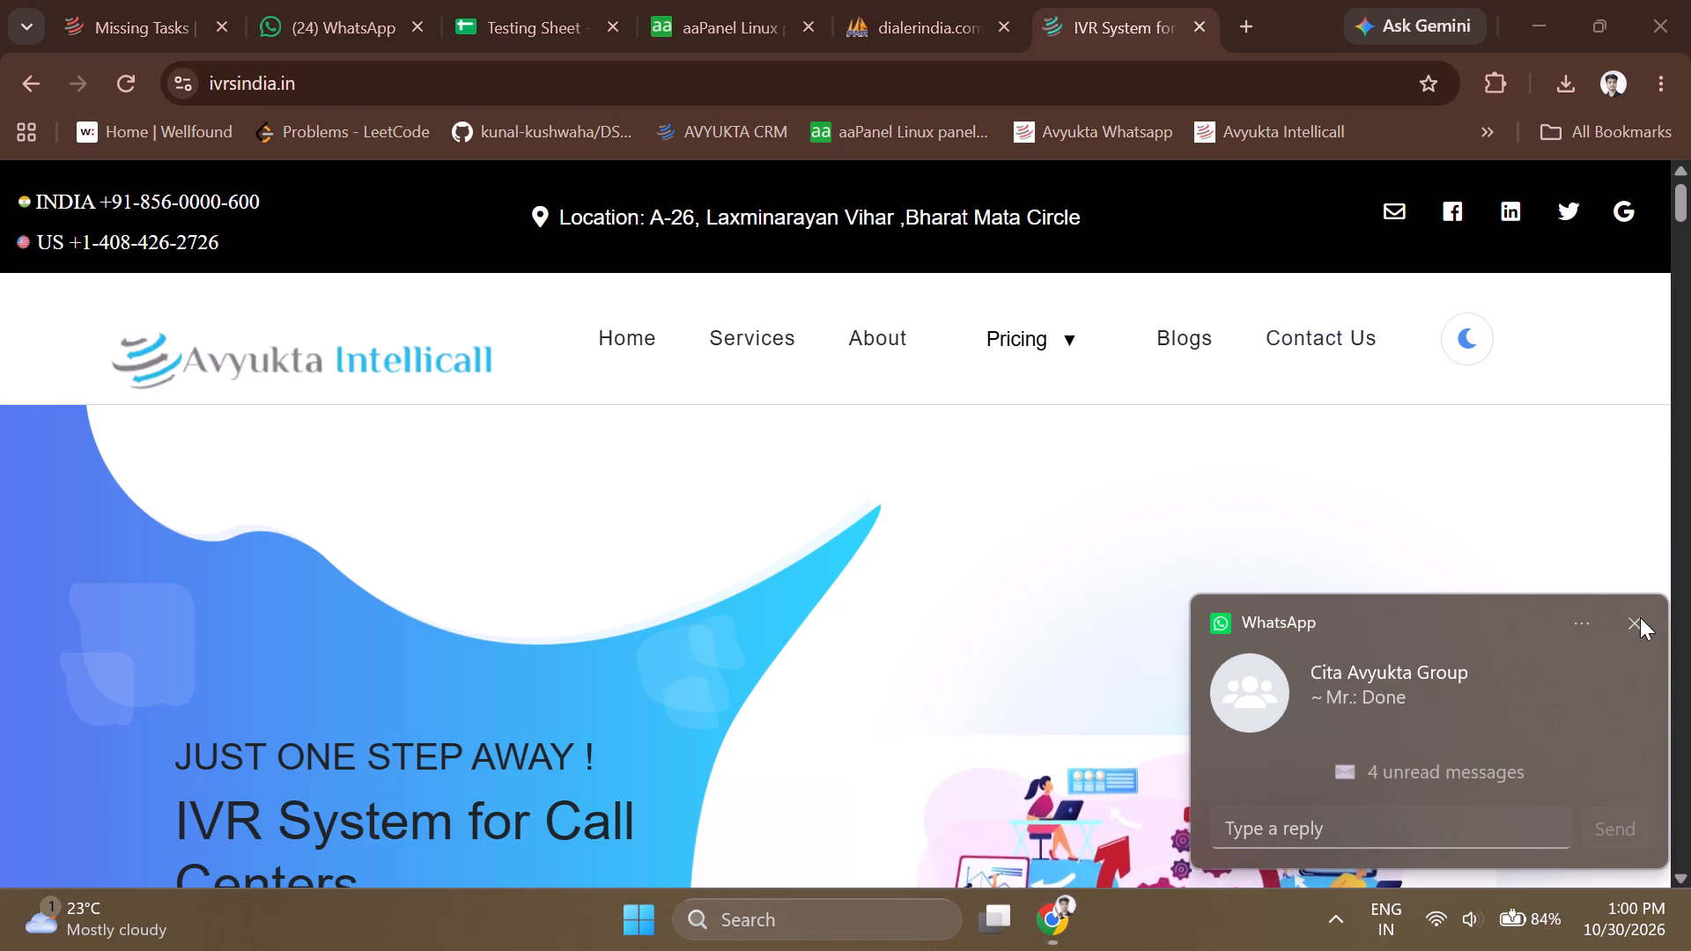
click(1201, 33)
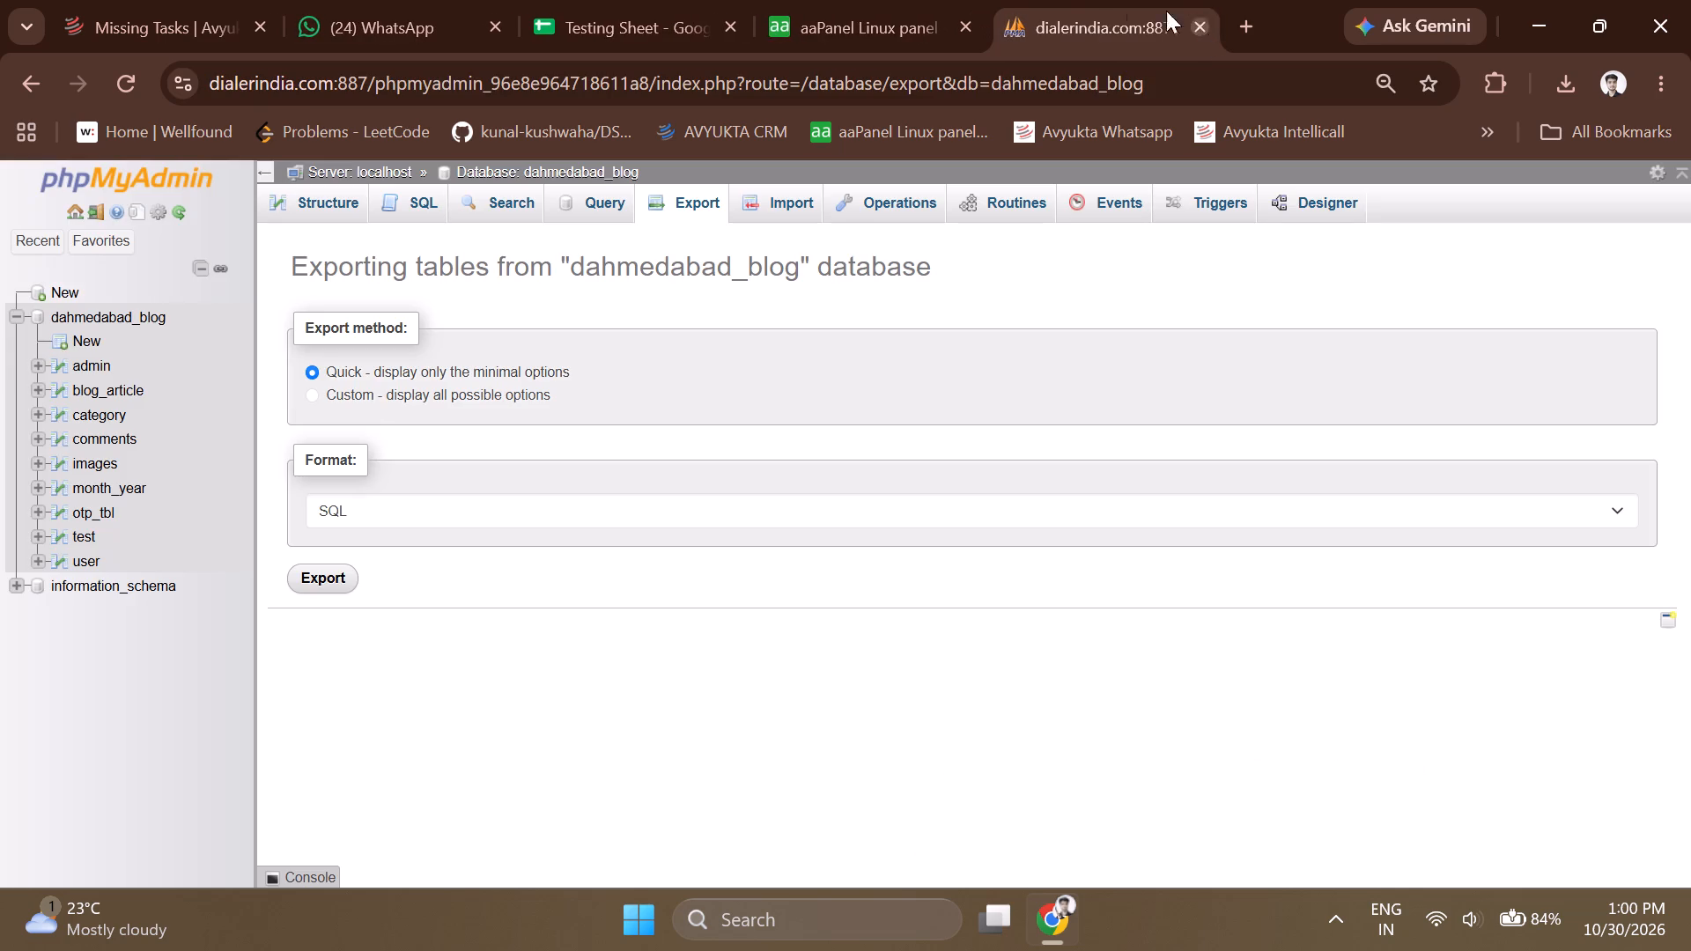
click(1066, 18)
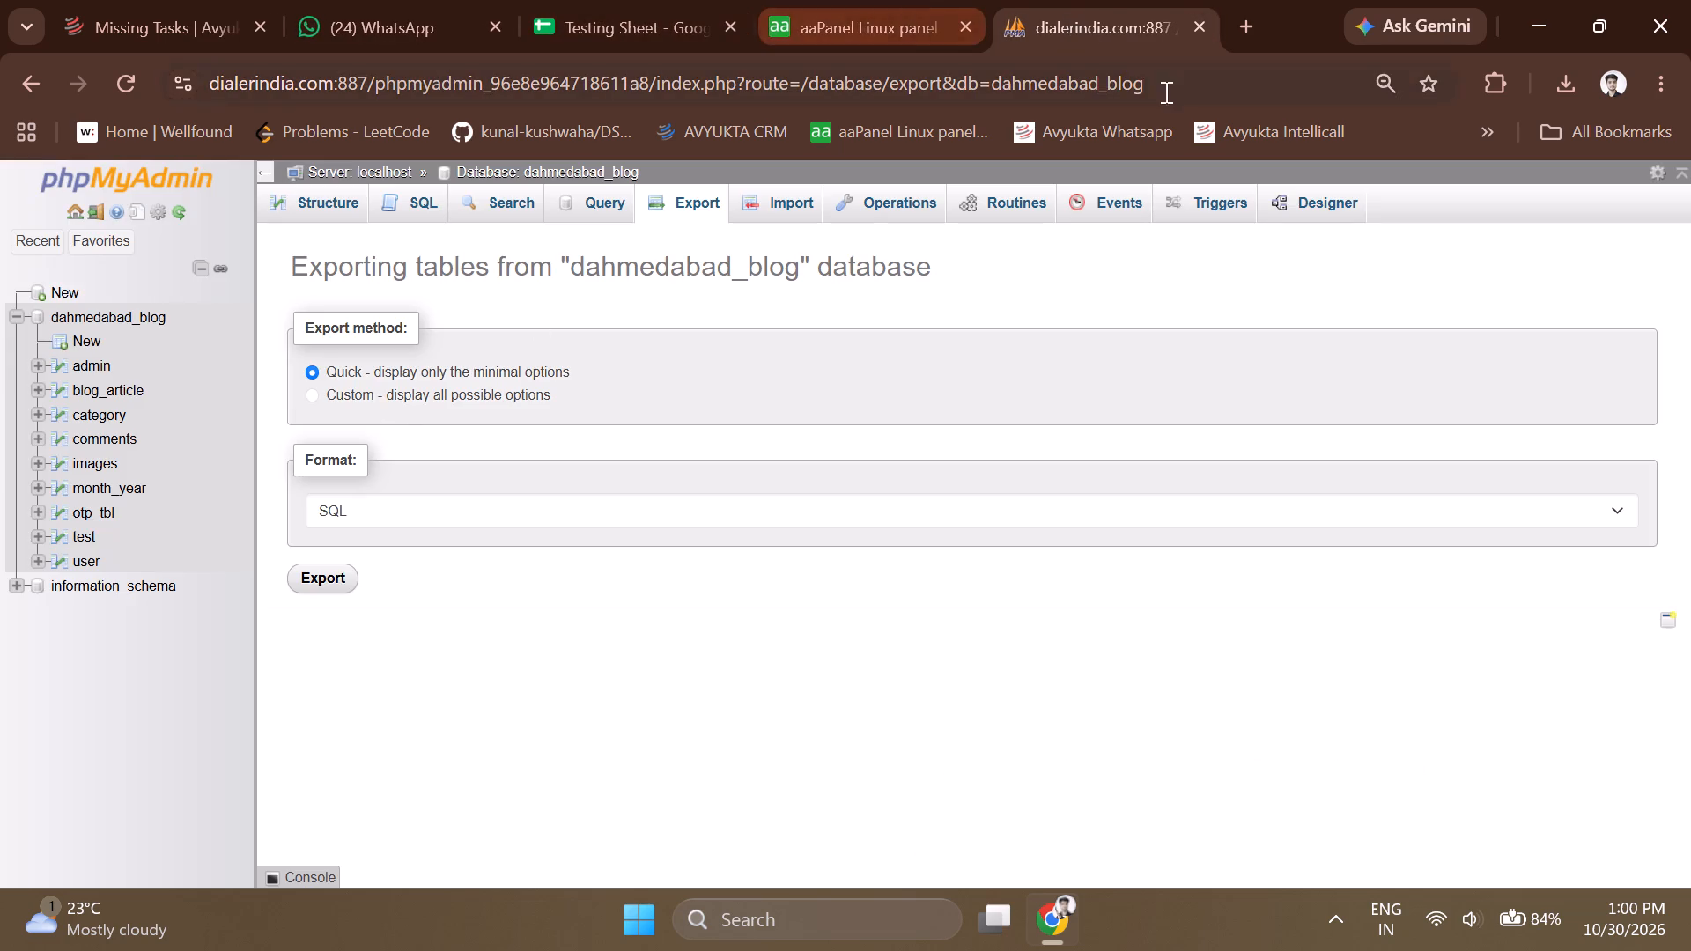
click(1201, 23)
Return to the PANKAJ + DEEPESH sheet of the Testing Sheet spreadsheet.
click(771, 0)
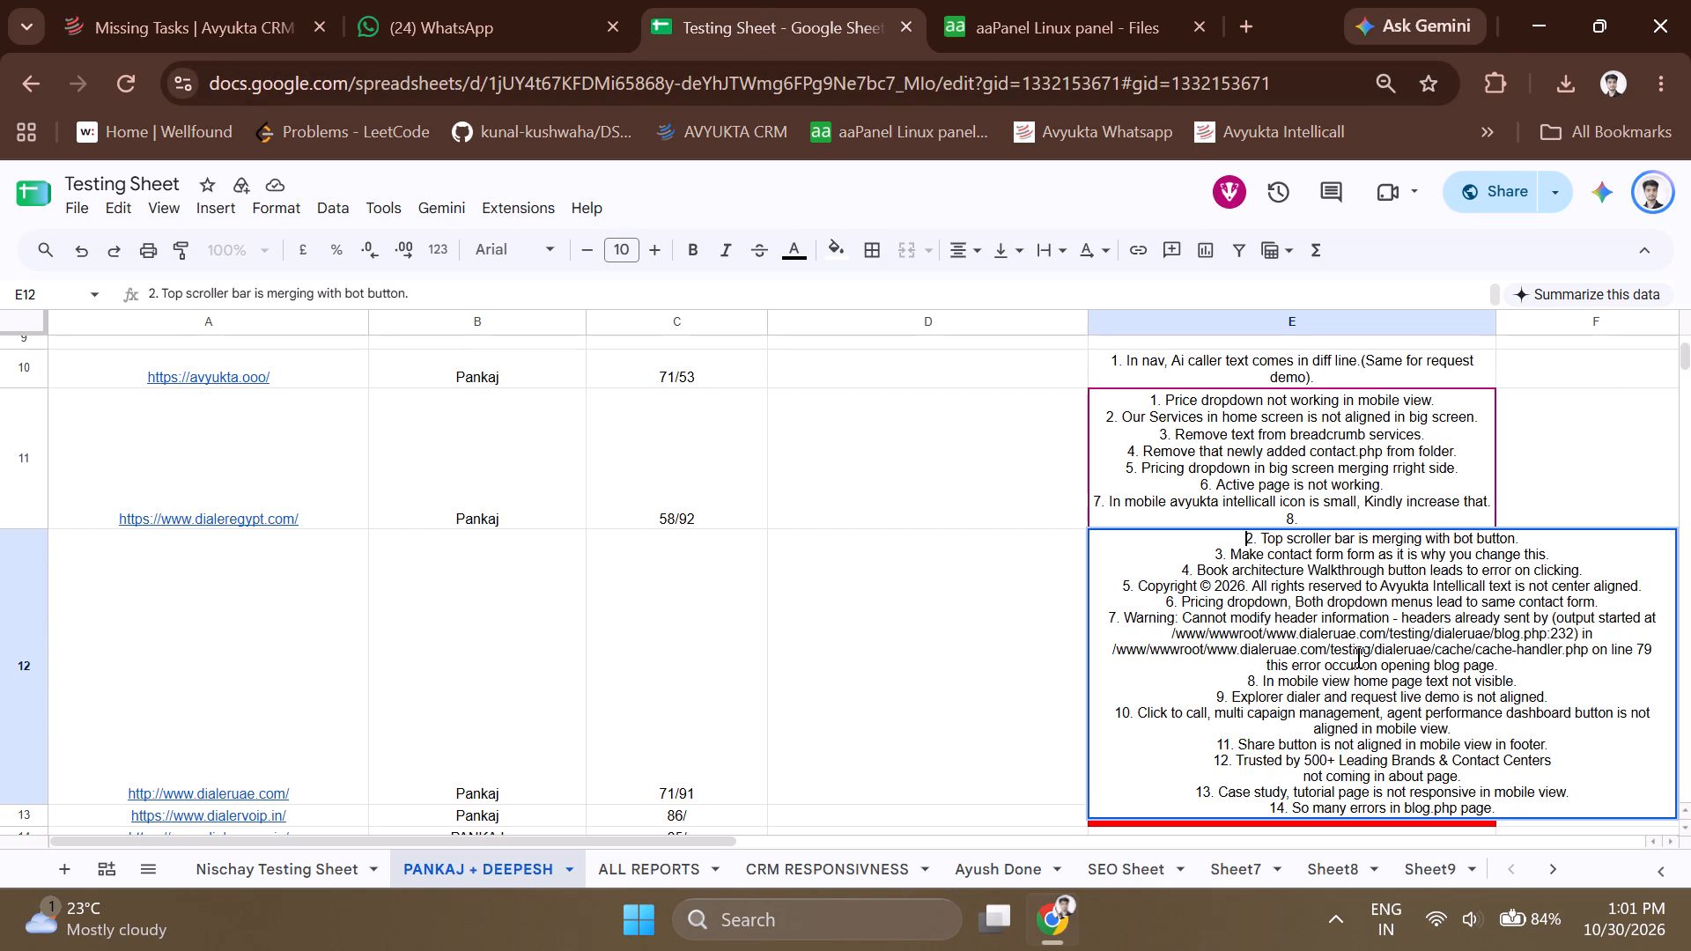
Return to the Avyukta CRM task dashboard from the Missing Tasks form and resume the last task, Astro app.
click(201, 27)
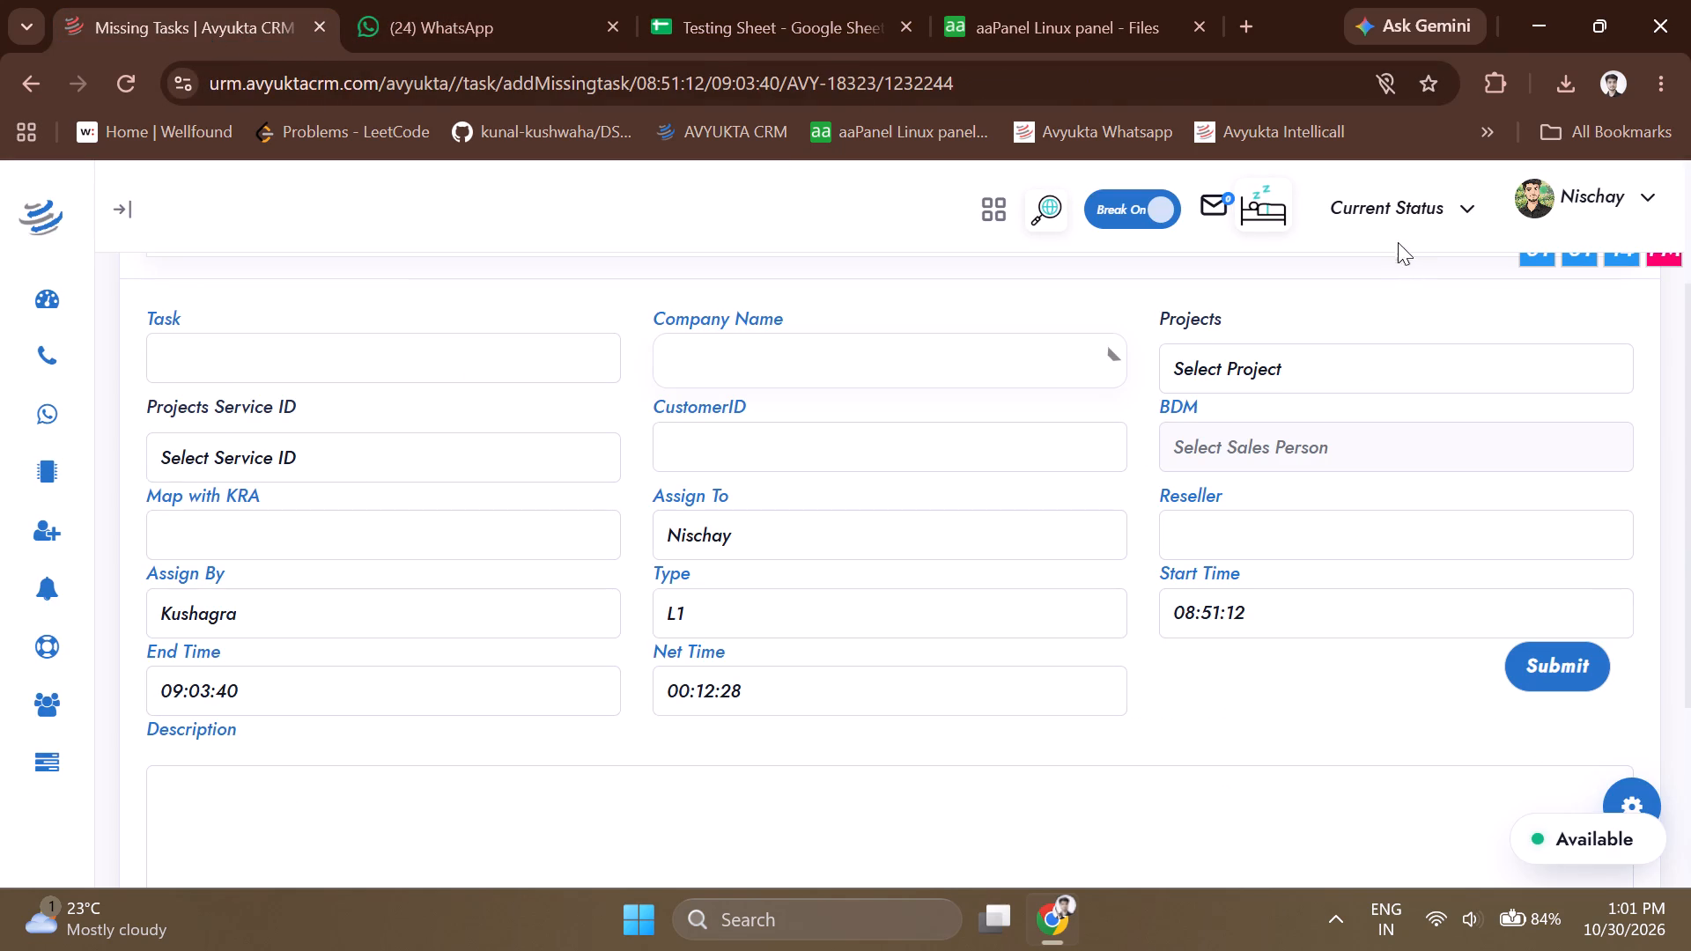
scroll(1057, 462, up, 10)
click(166, 358)
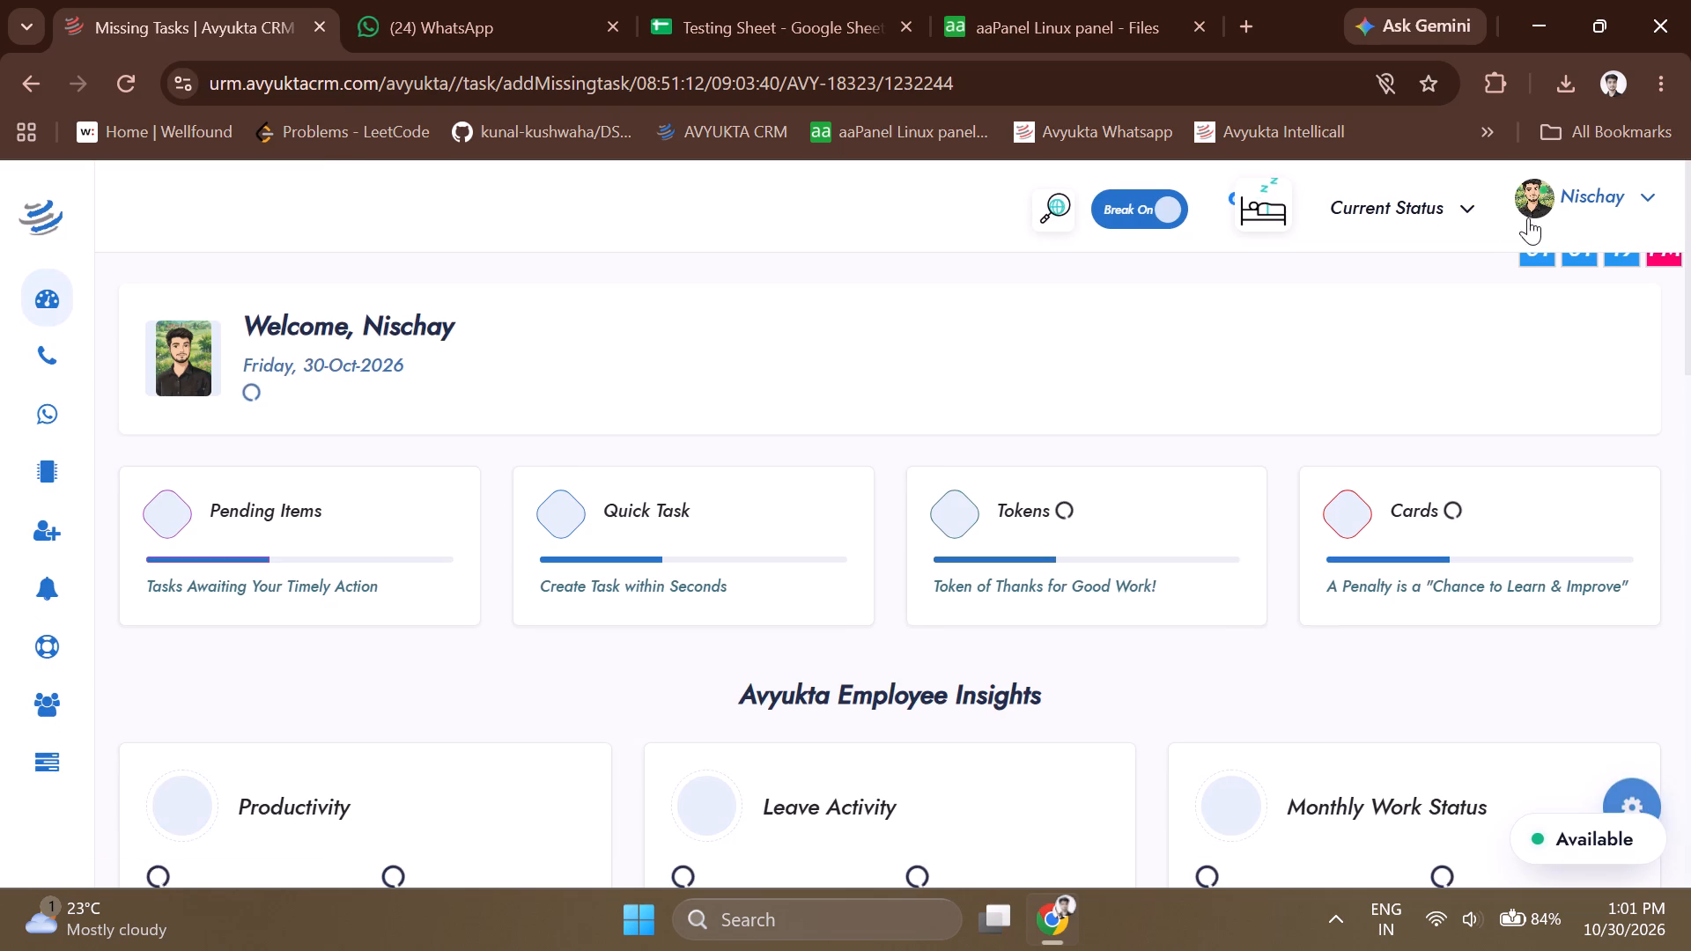
click(1454, 204)
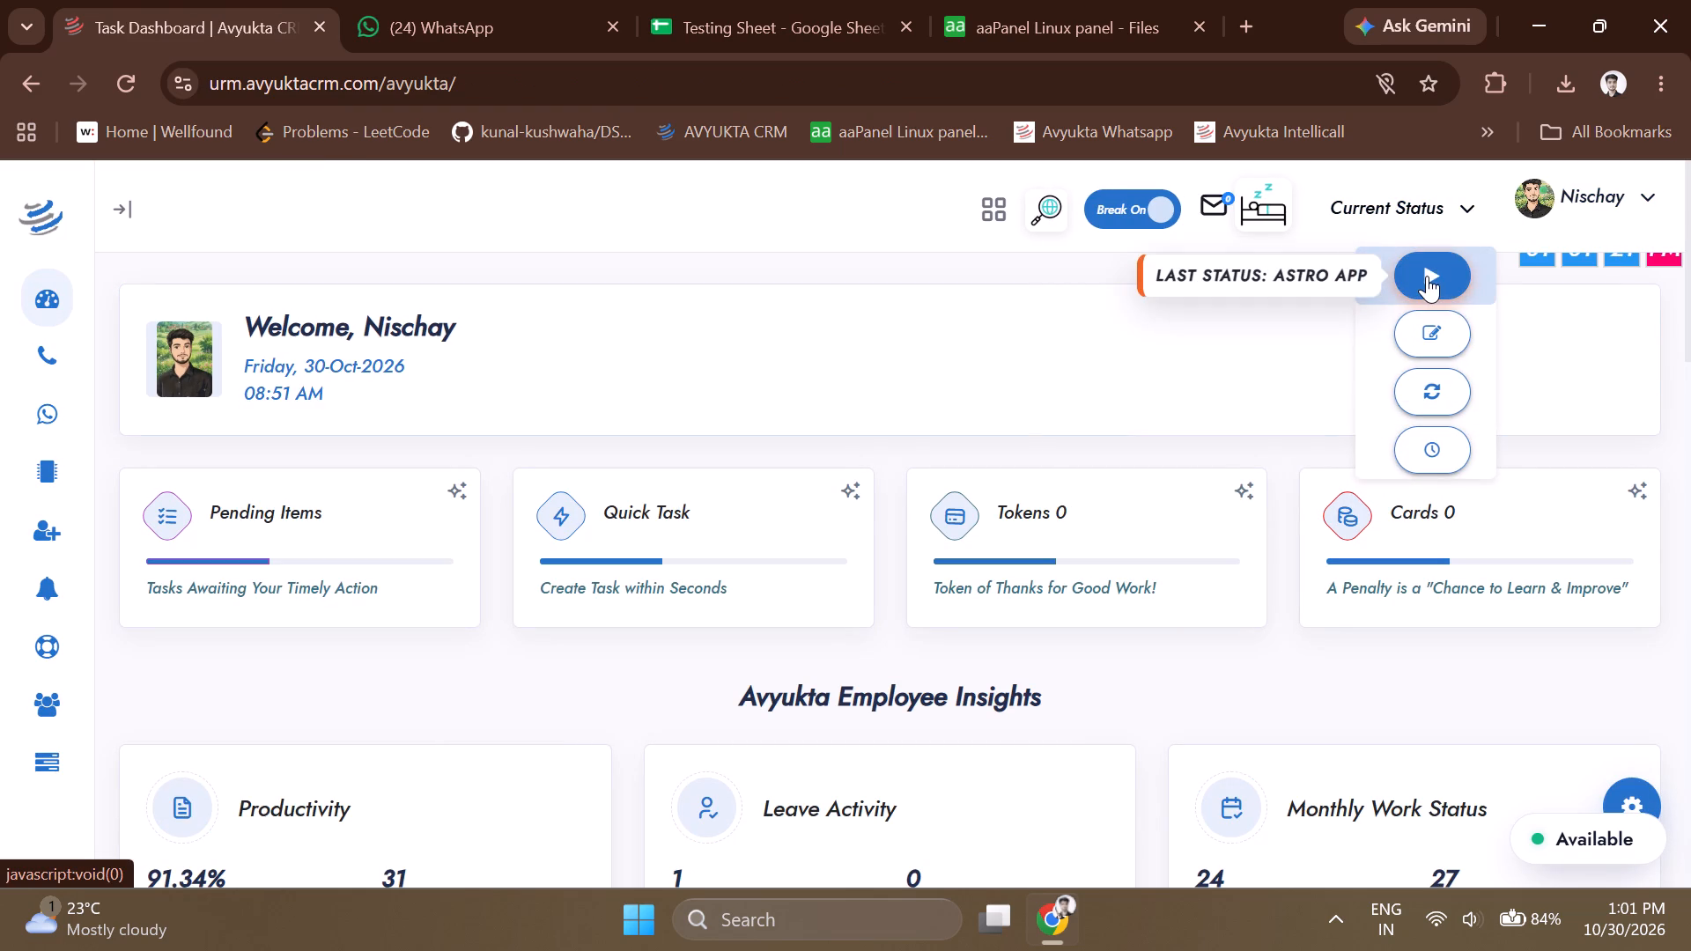
click(1427, 276)
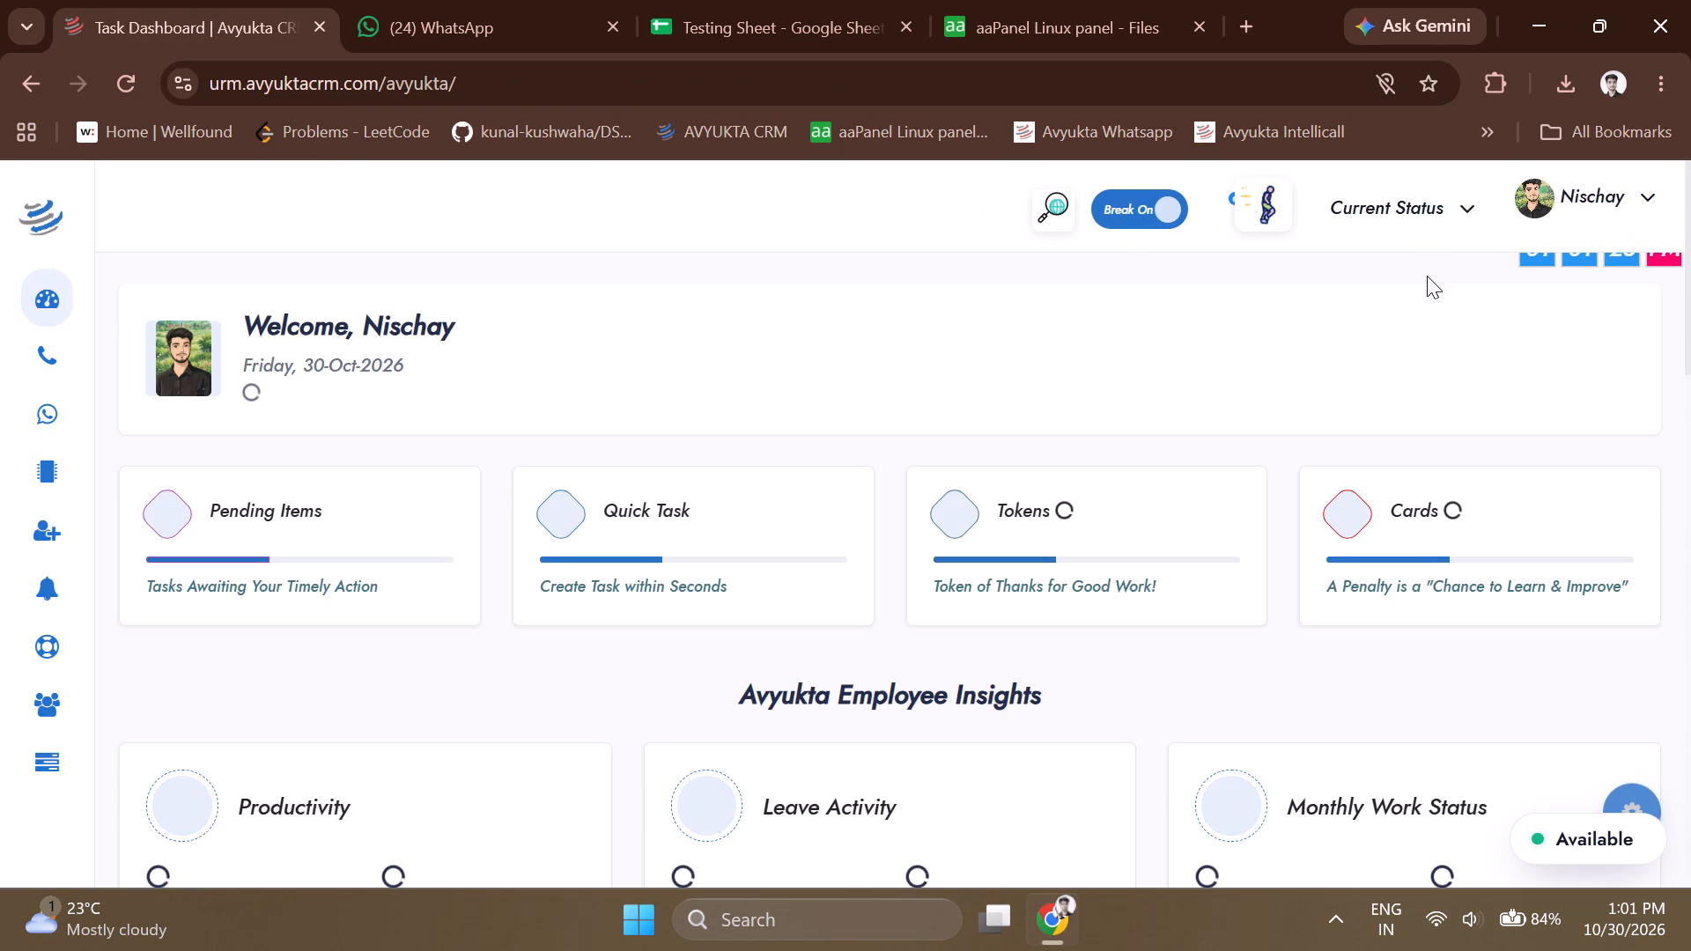
Review the running Astro app task's details in the Update Task dialog and cancel without pausing the task.
click(1444, 195)
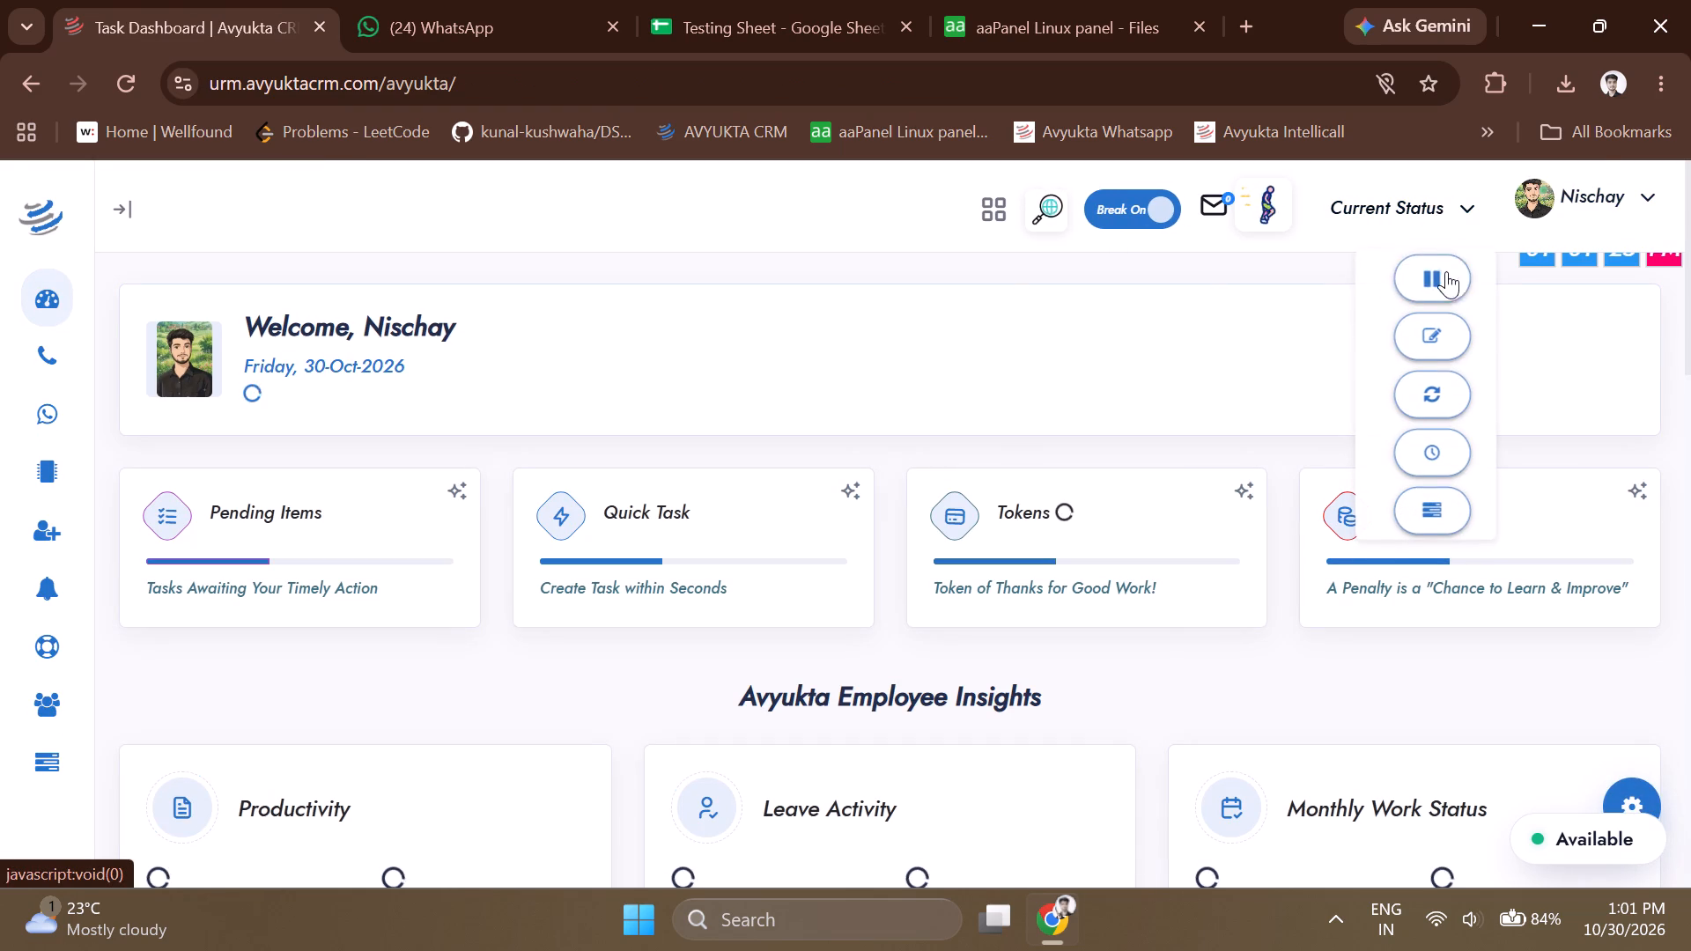
click(1446, 271)
scroll(928, 704, down, 1)
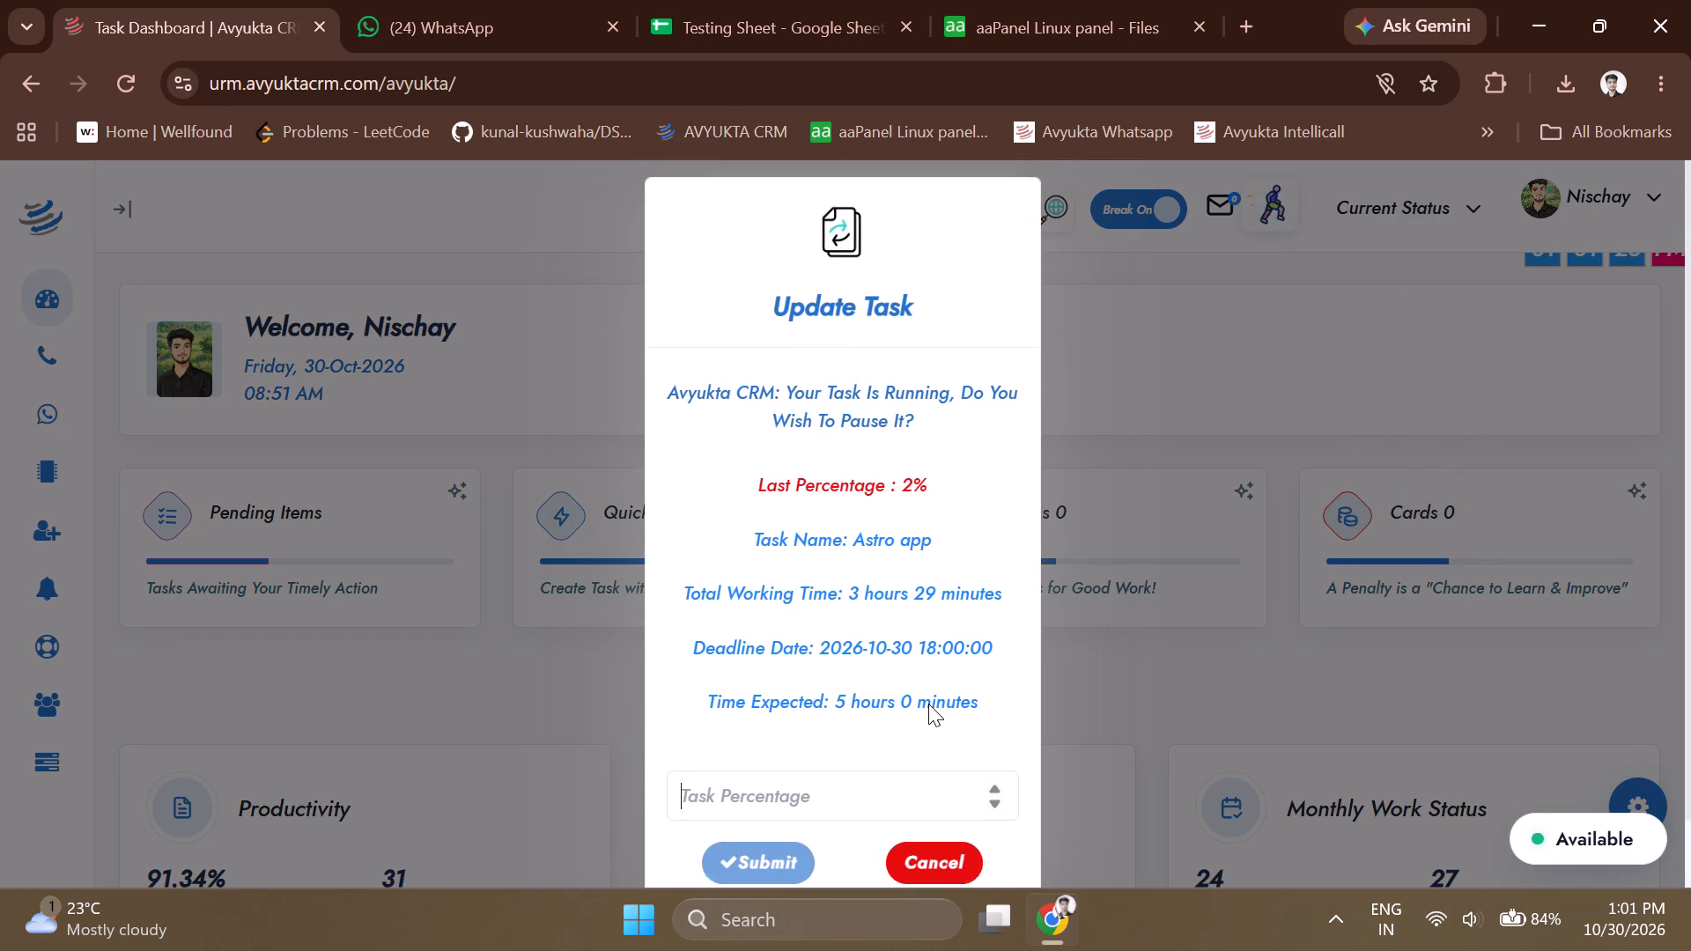
scroll(928, 704, down, 1)
click(942, 807)
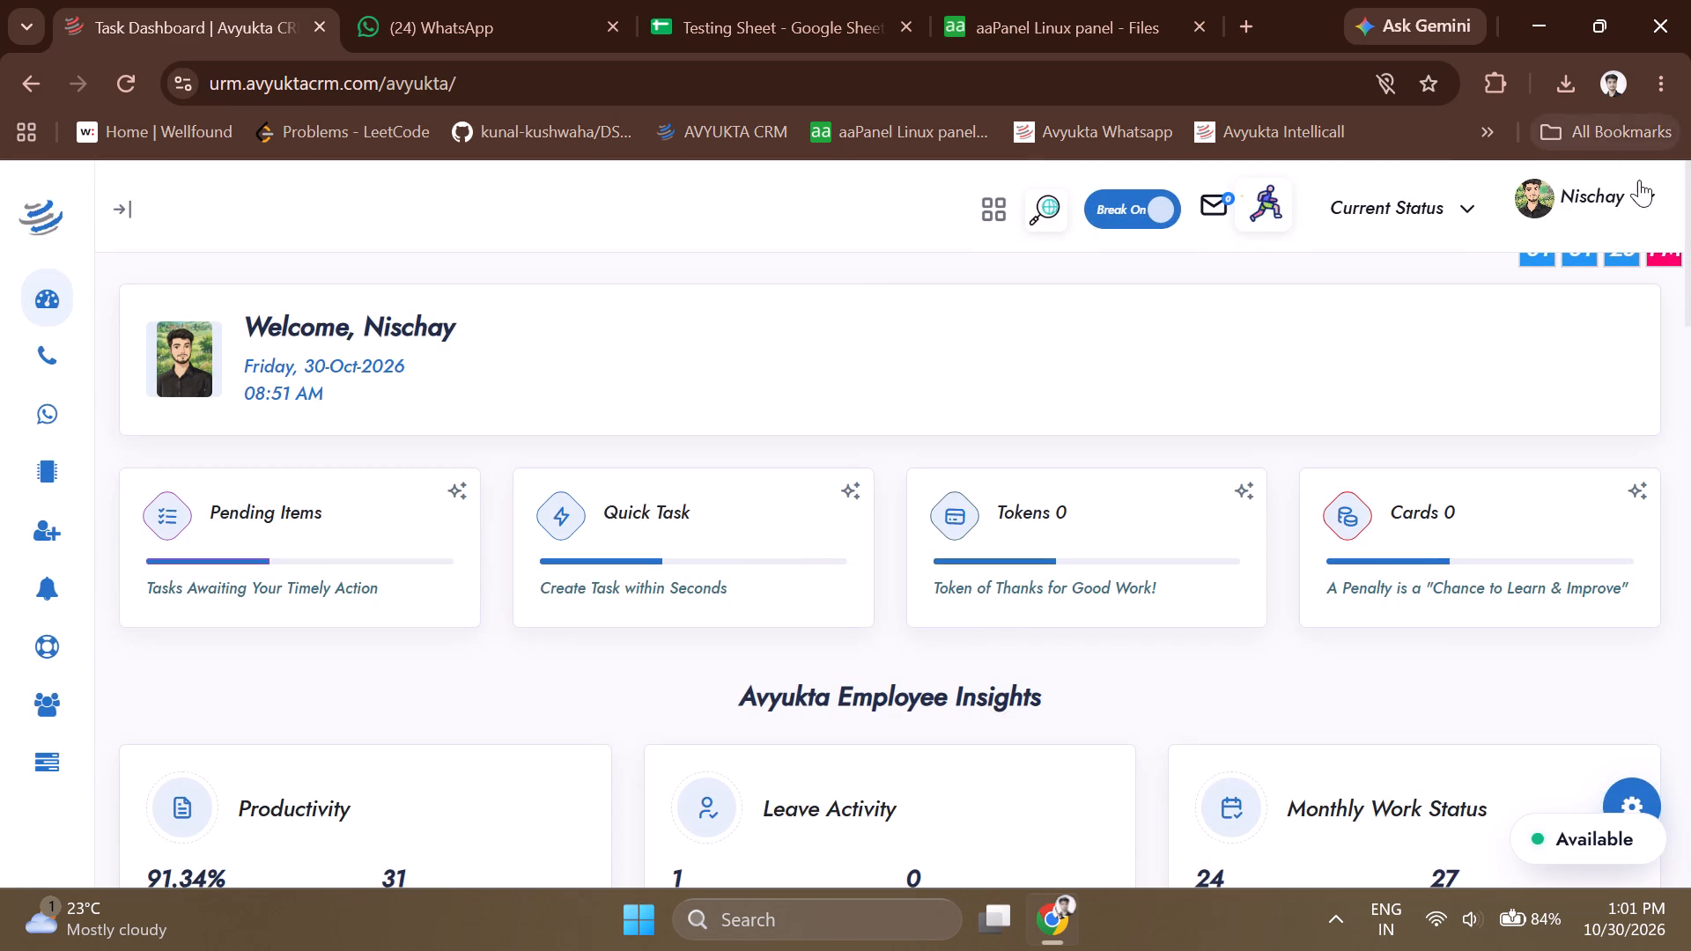
Open the employee report and start a claim for the 12:41:40 to 13:01:22 idle period.
click(1636, 199)
click(1588, 340)
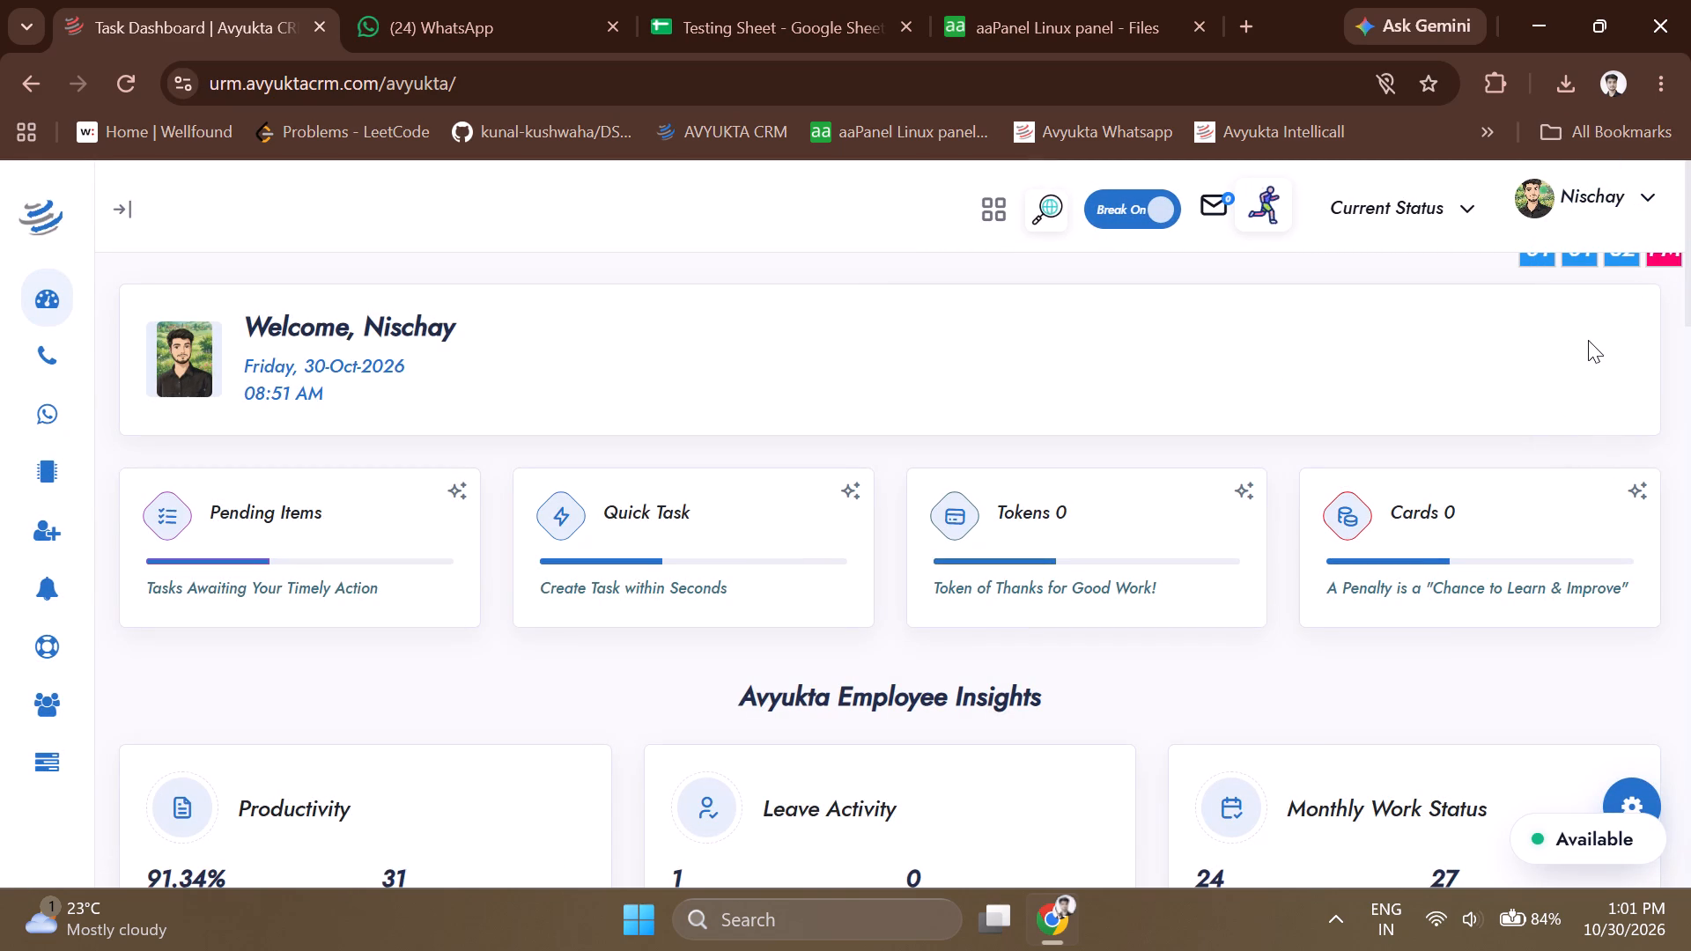
scroll(1215, 520, down, 6)
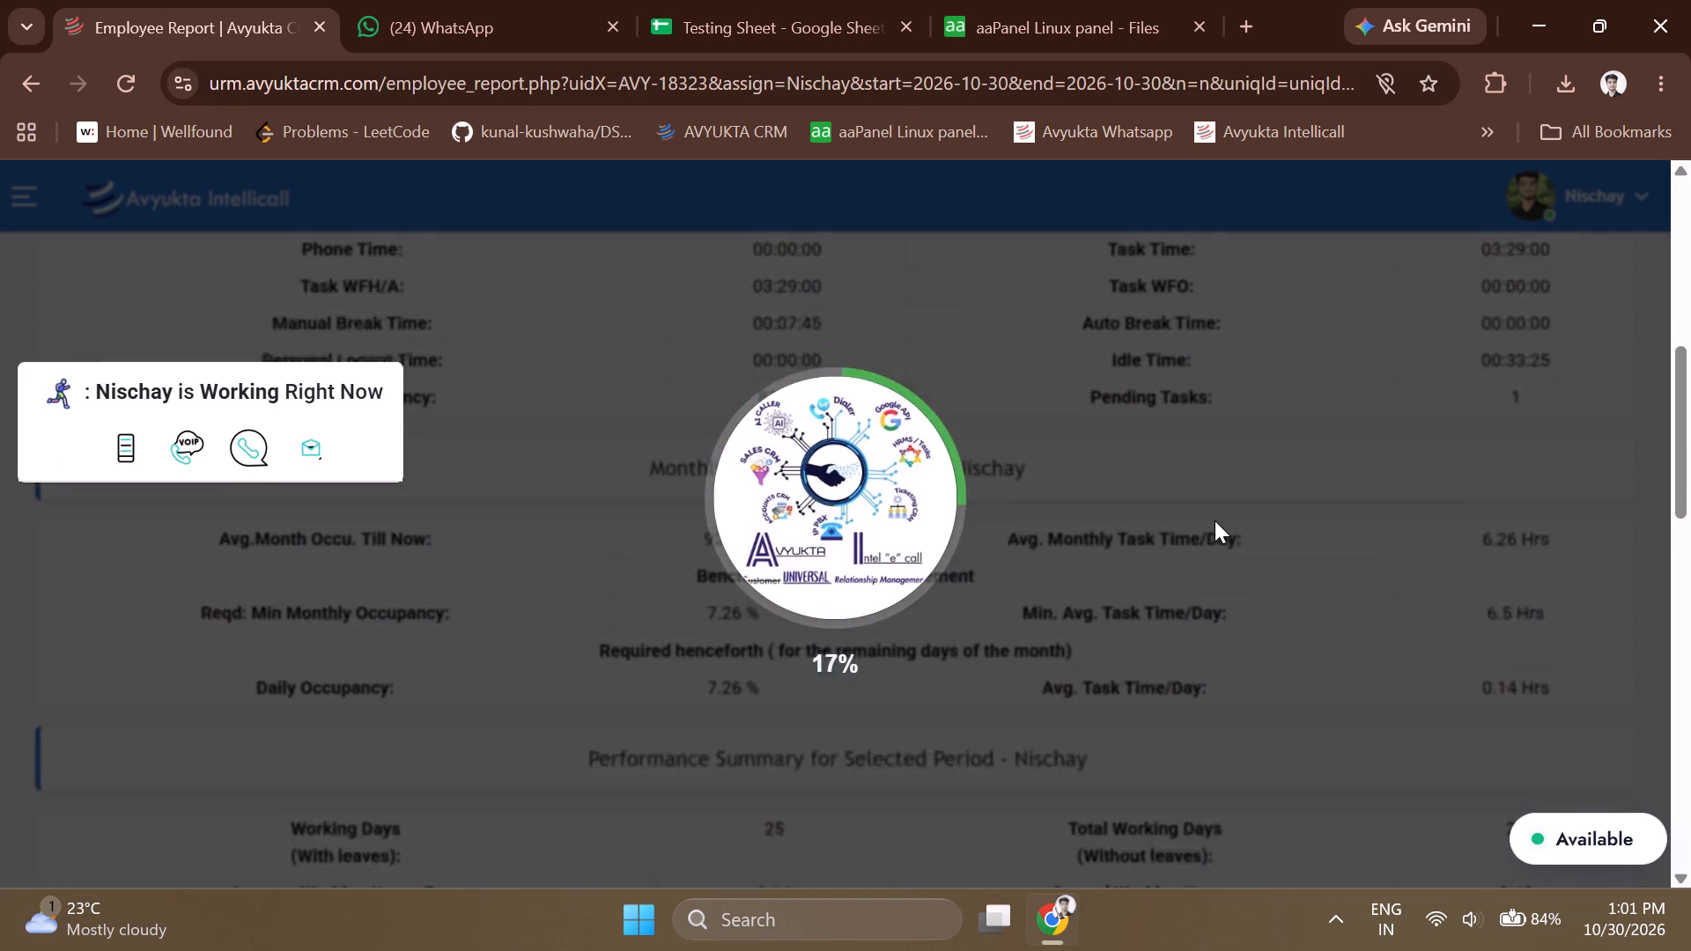
scroll(1215, 520, down, 5)
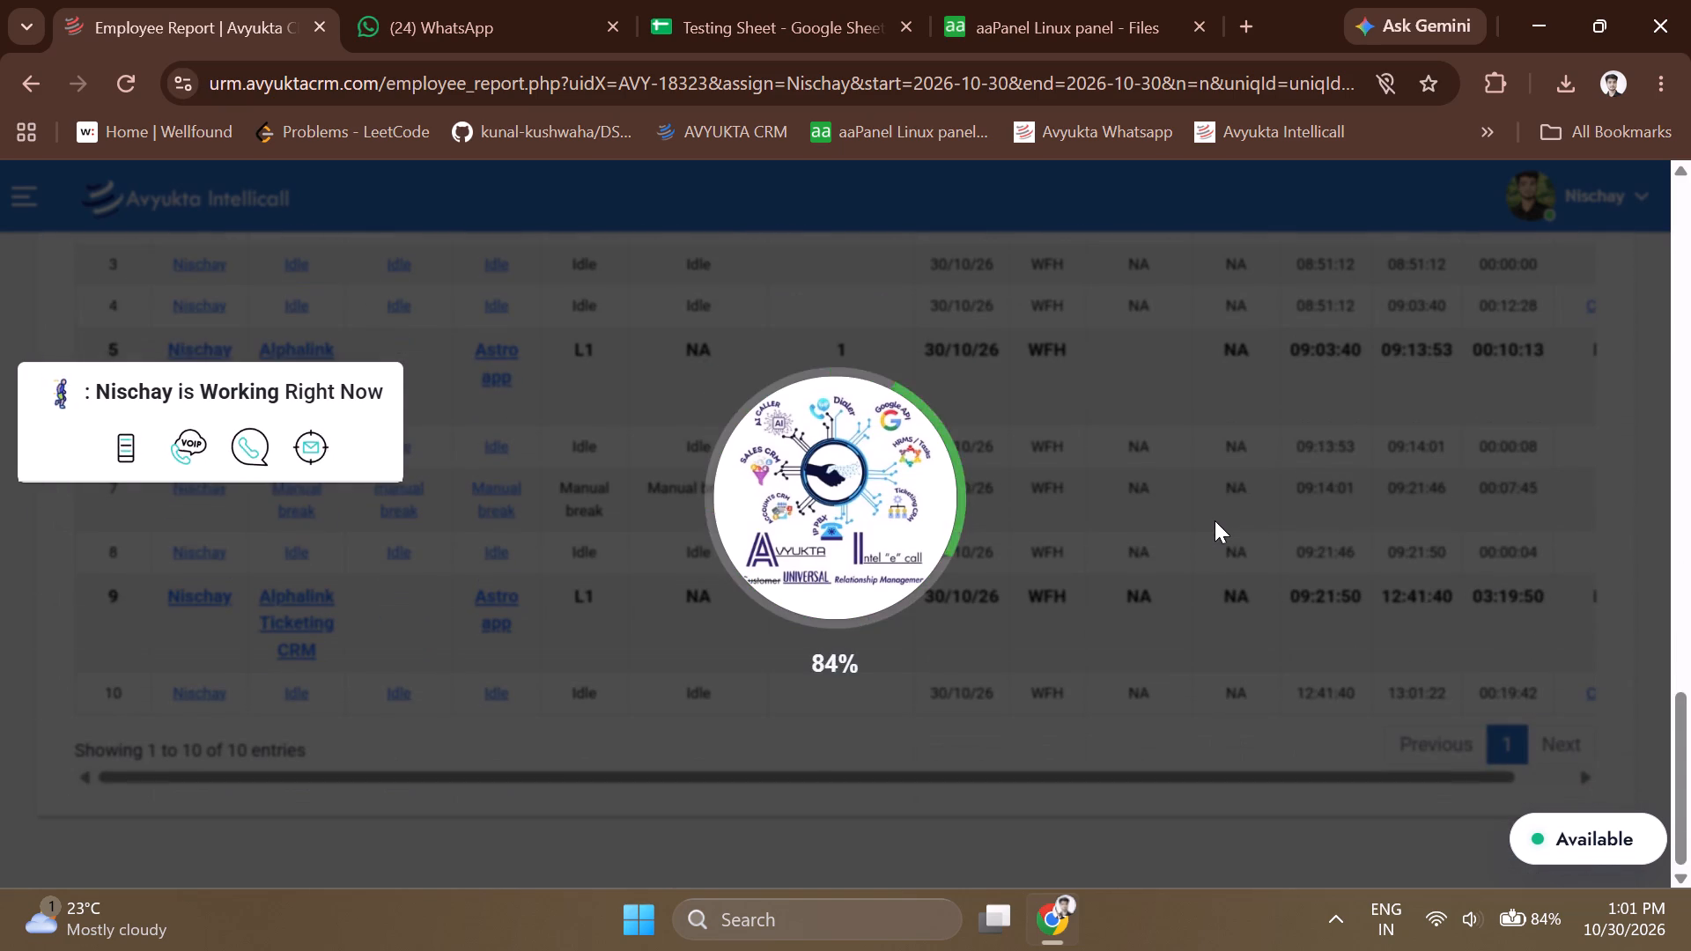
scroll(1215, 520, left, 3)
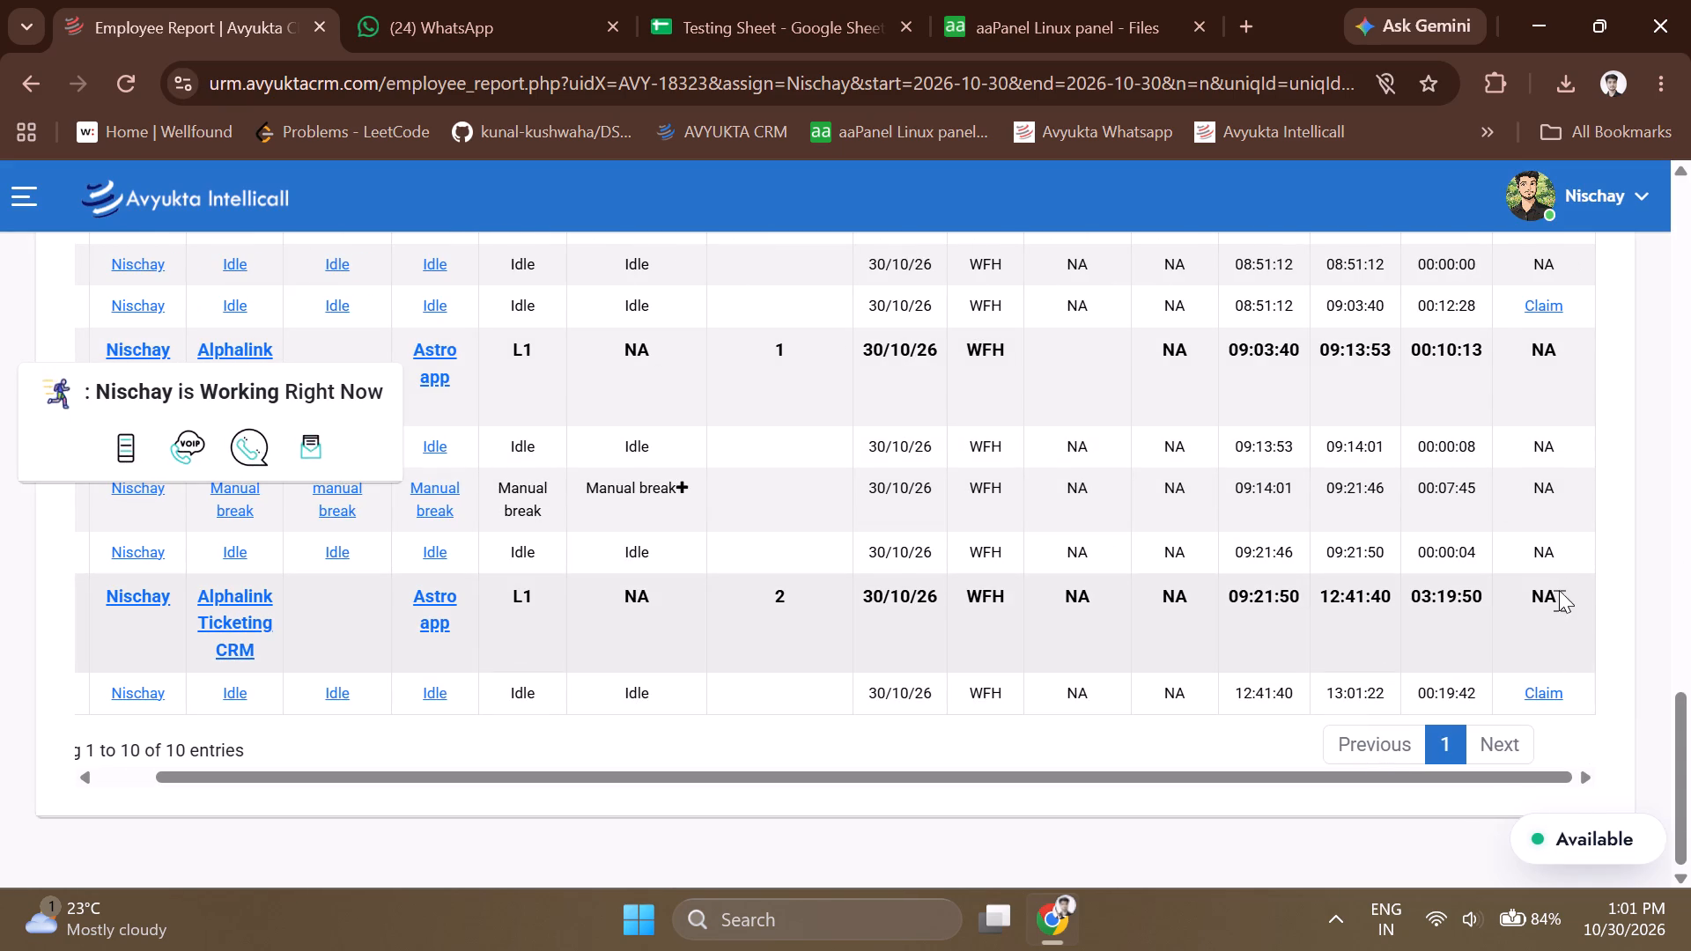
click(1539, 691)
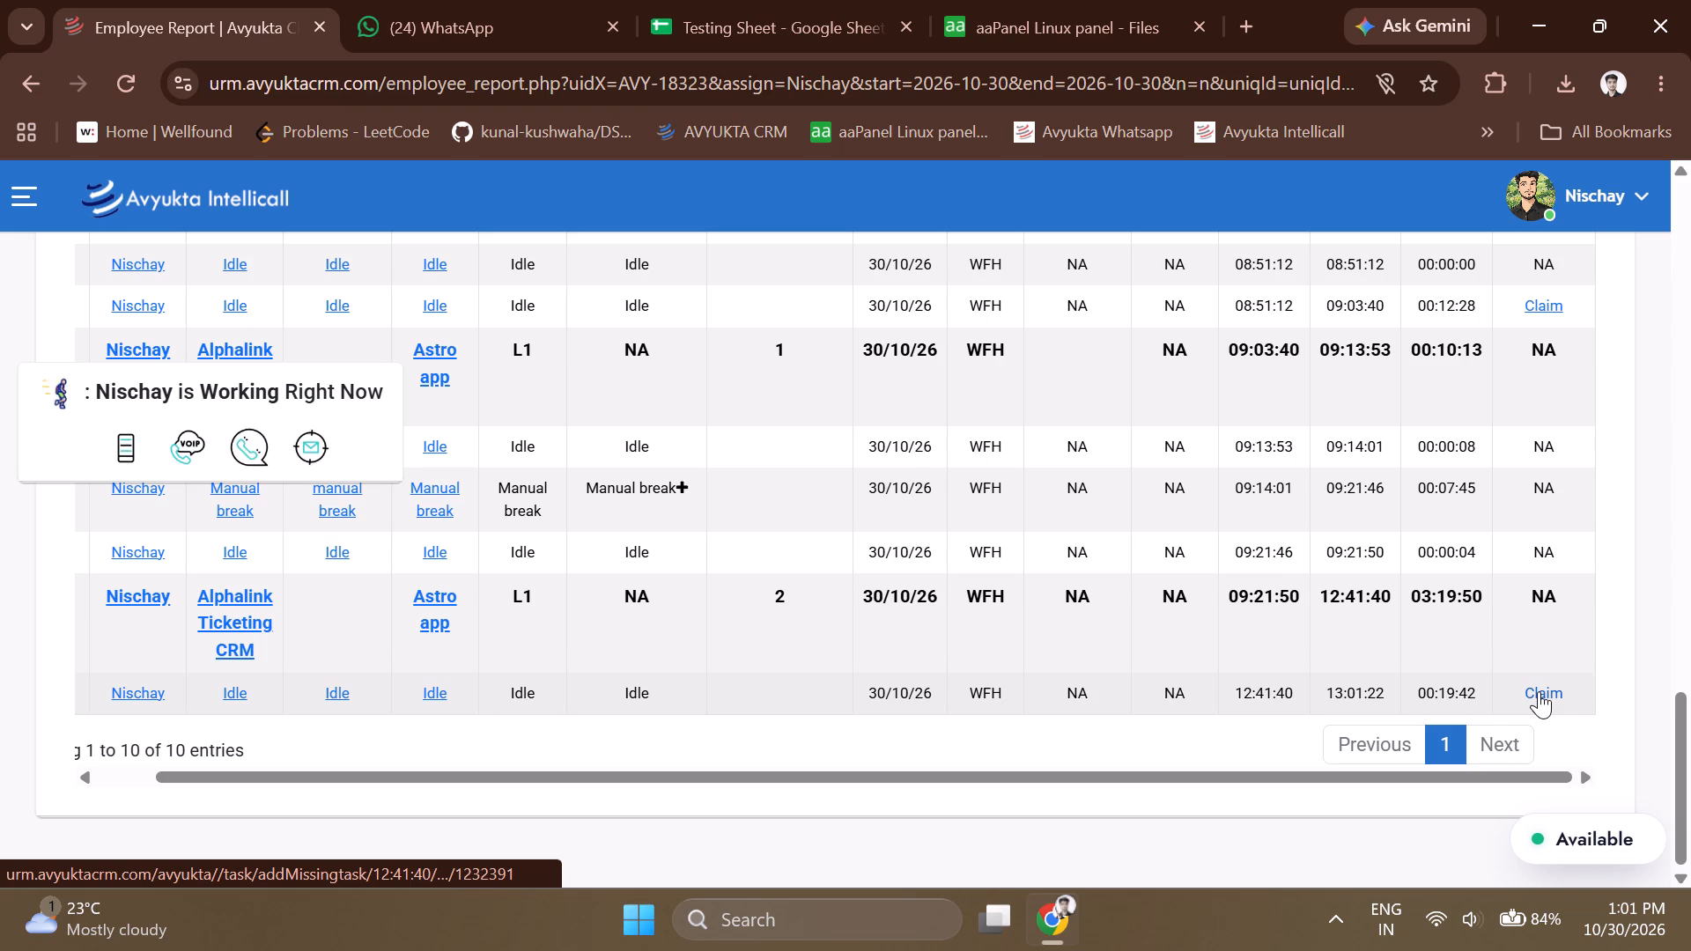
Fill the missing-task form with the existing ASTRO APP task and set Assign By to Anukriti.
scroll(624, 513, down, 1)
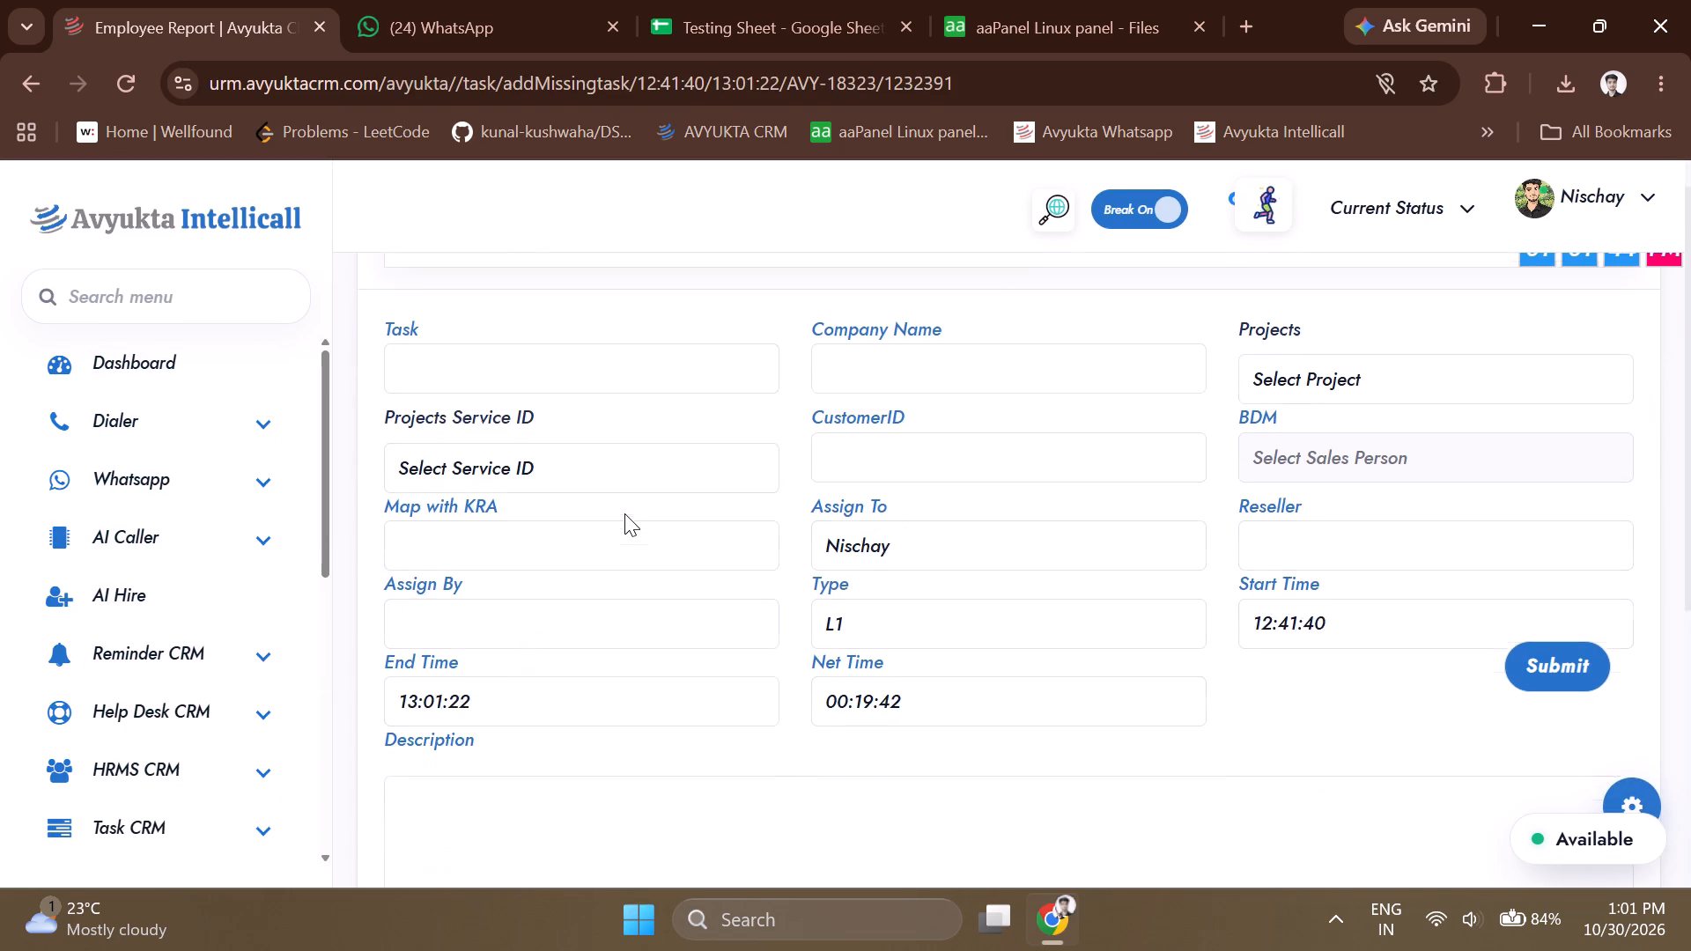
click(545, 352)
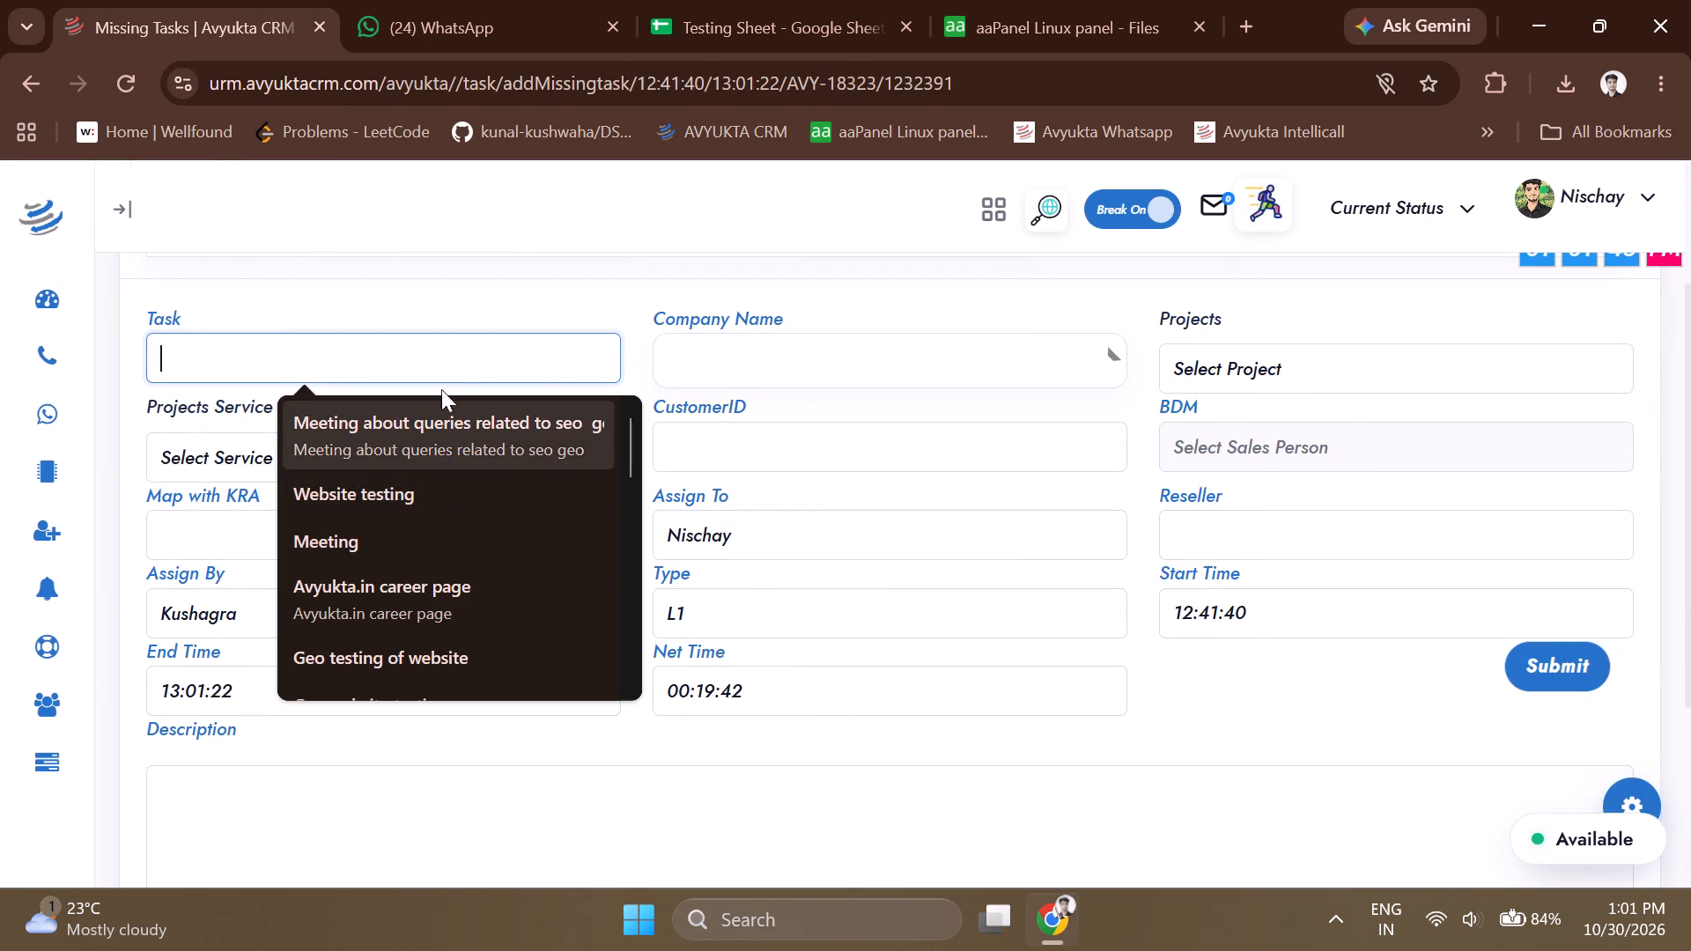
text(as)
click(360, 430)
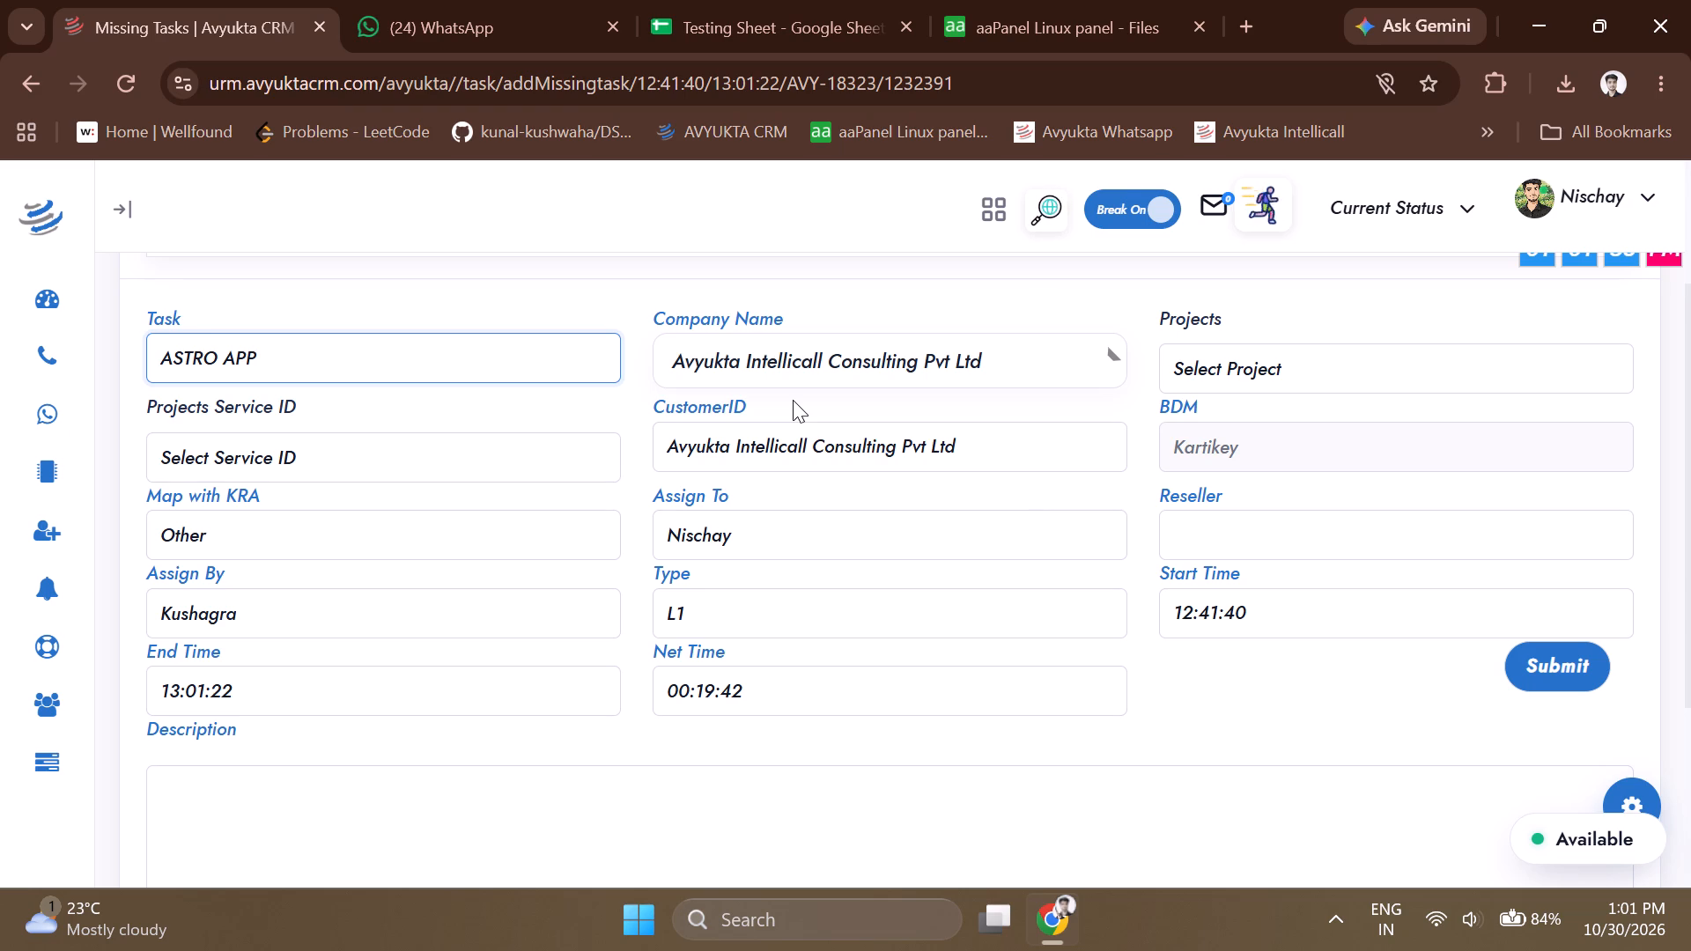
click(281, 552)
click(243, 617)
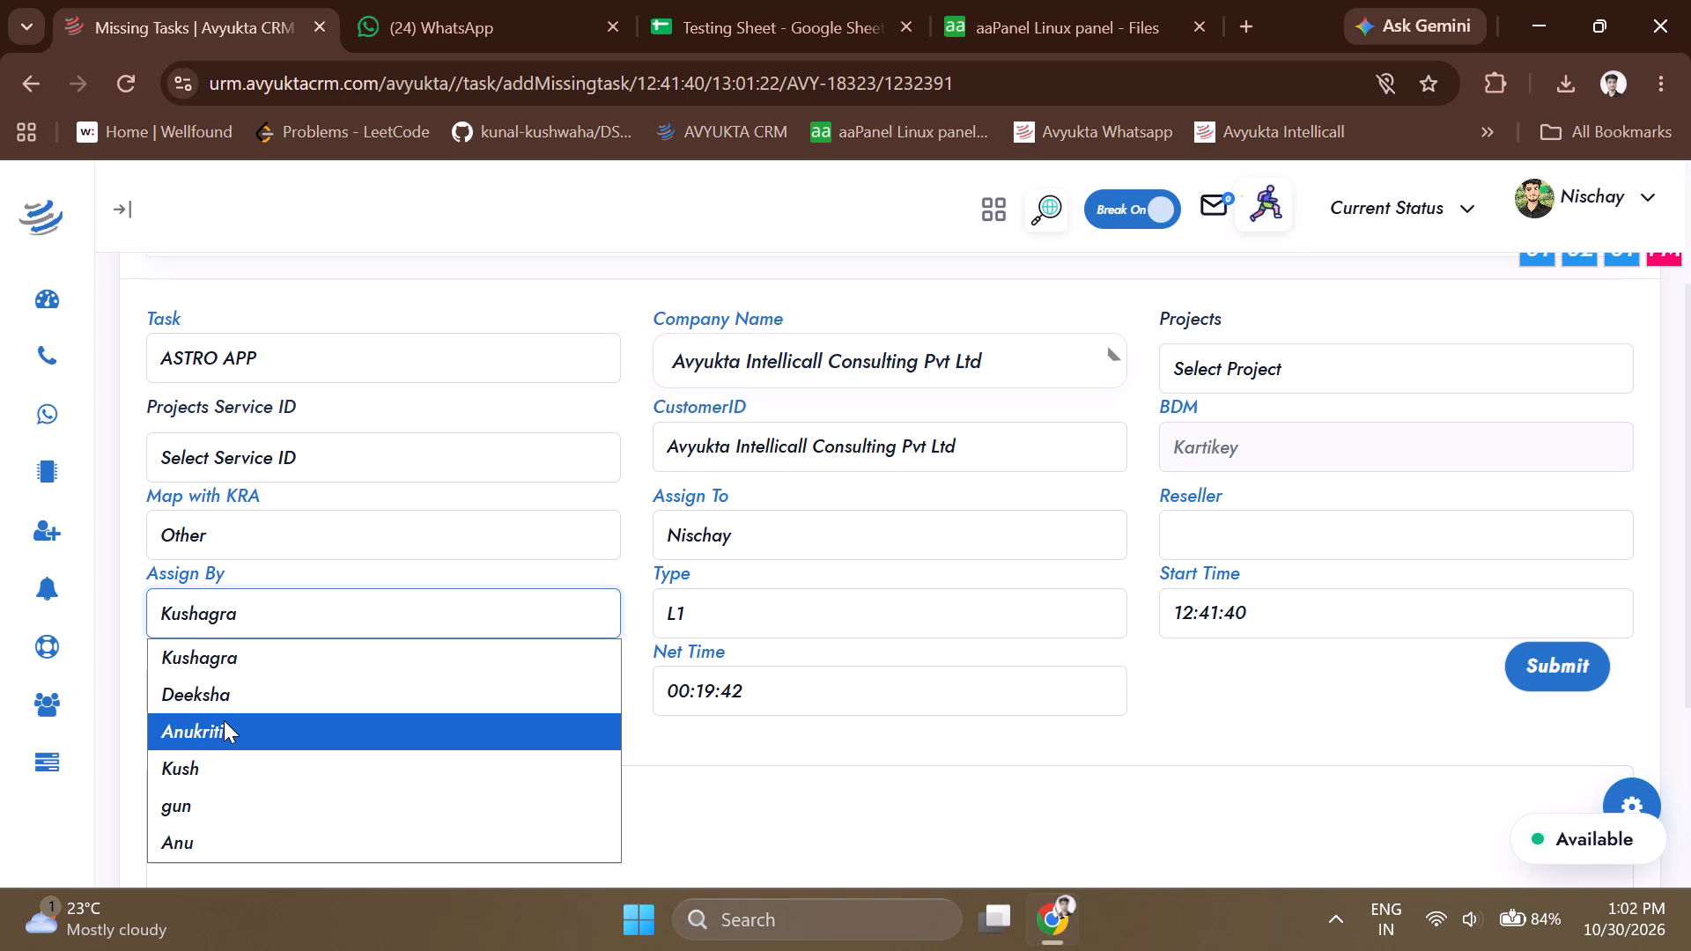
click(224, 720)
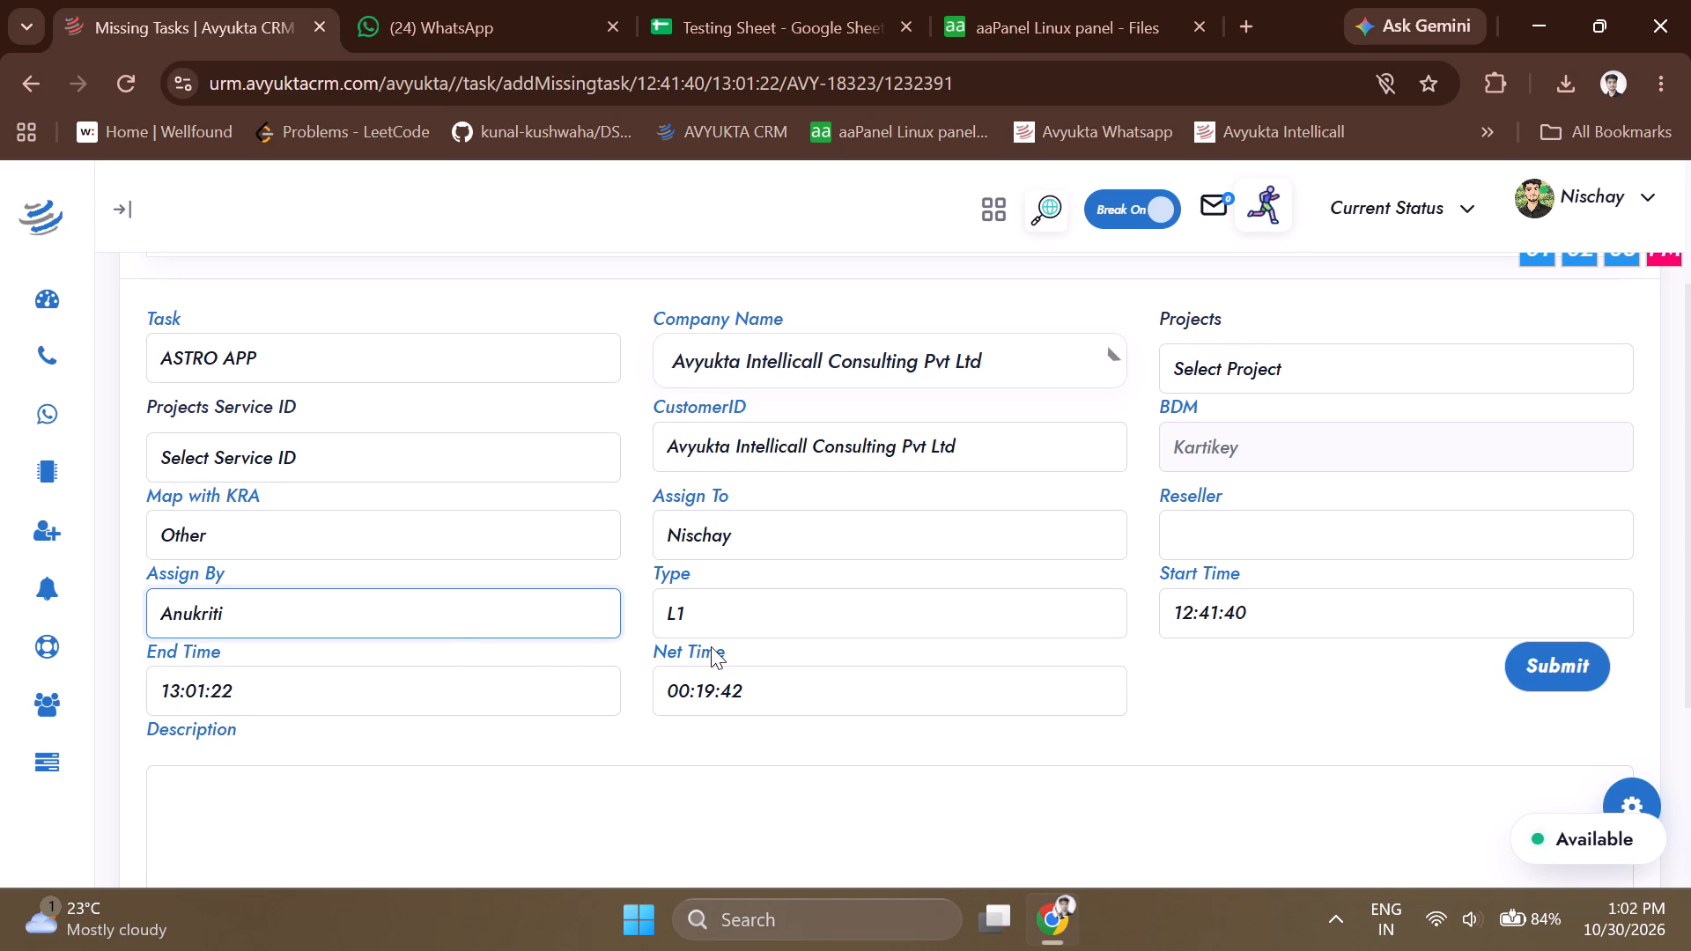
Enter the description "ASTRO APP task" using the copied task name, and submit the missing task.
scroll(711, 646, down, 1)
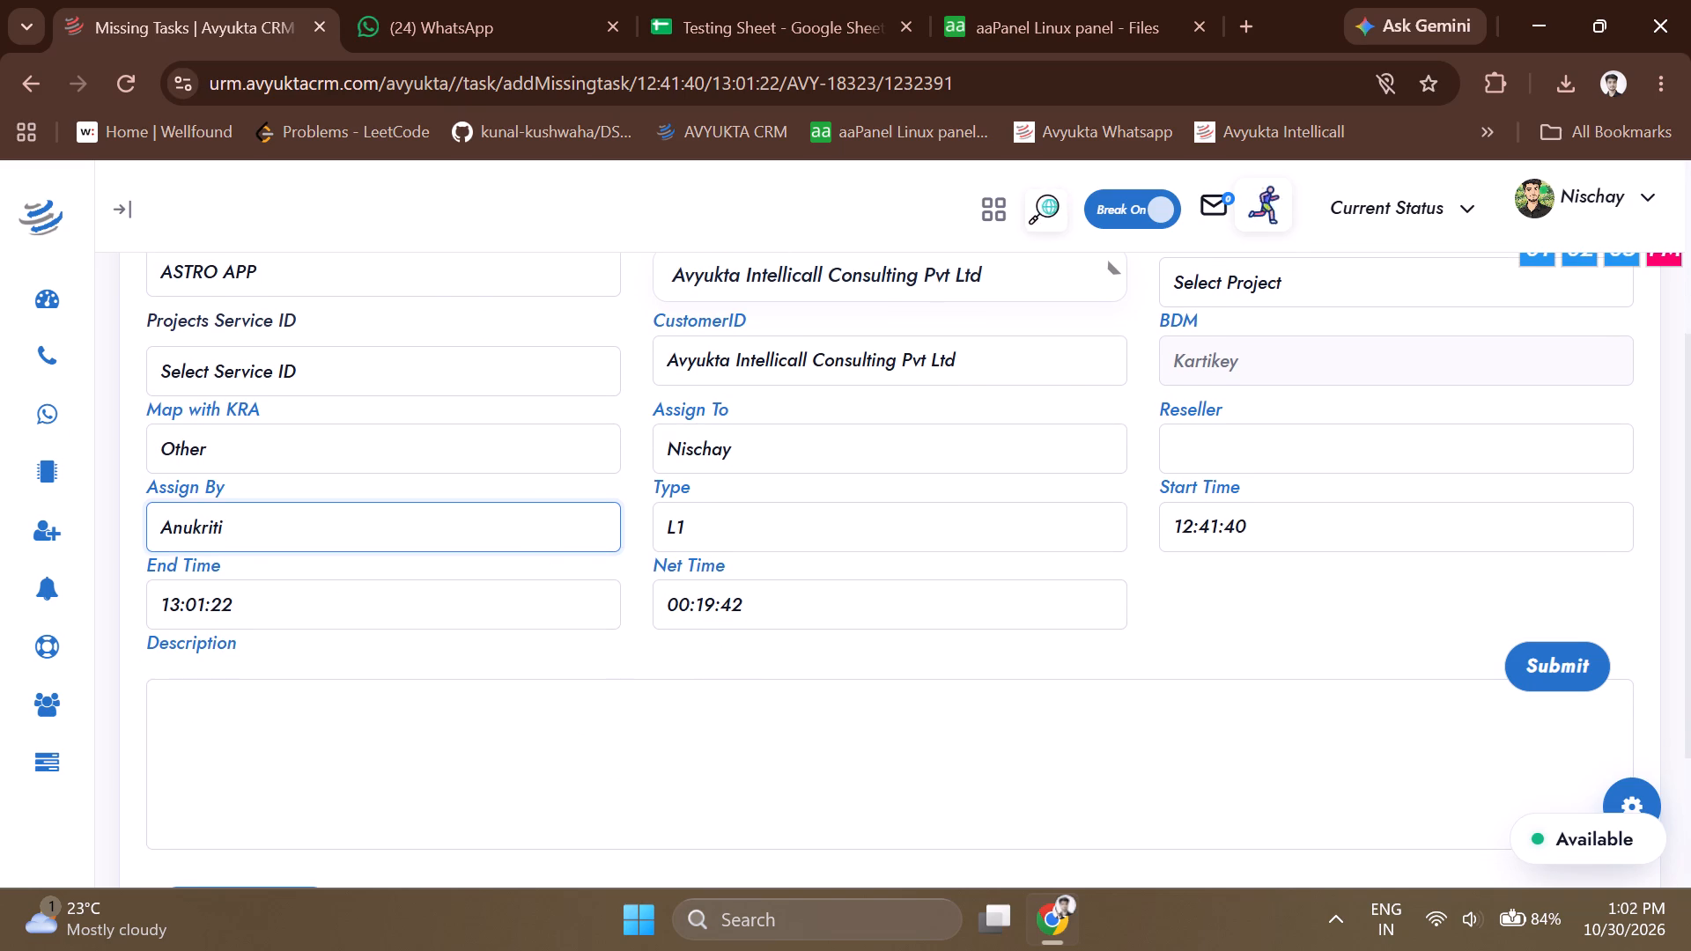
triple_click(454, 285)
key(ctrl+c)
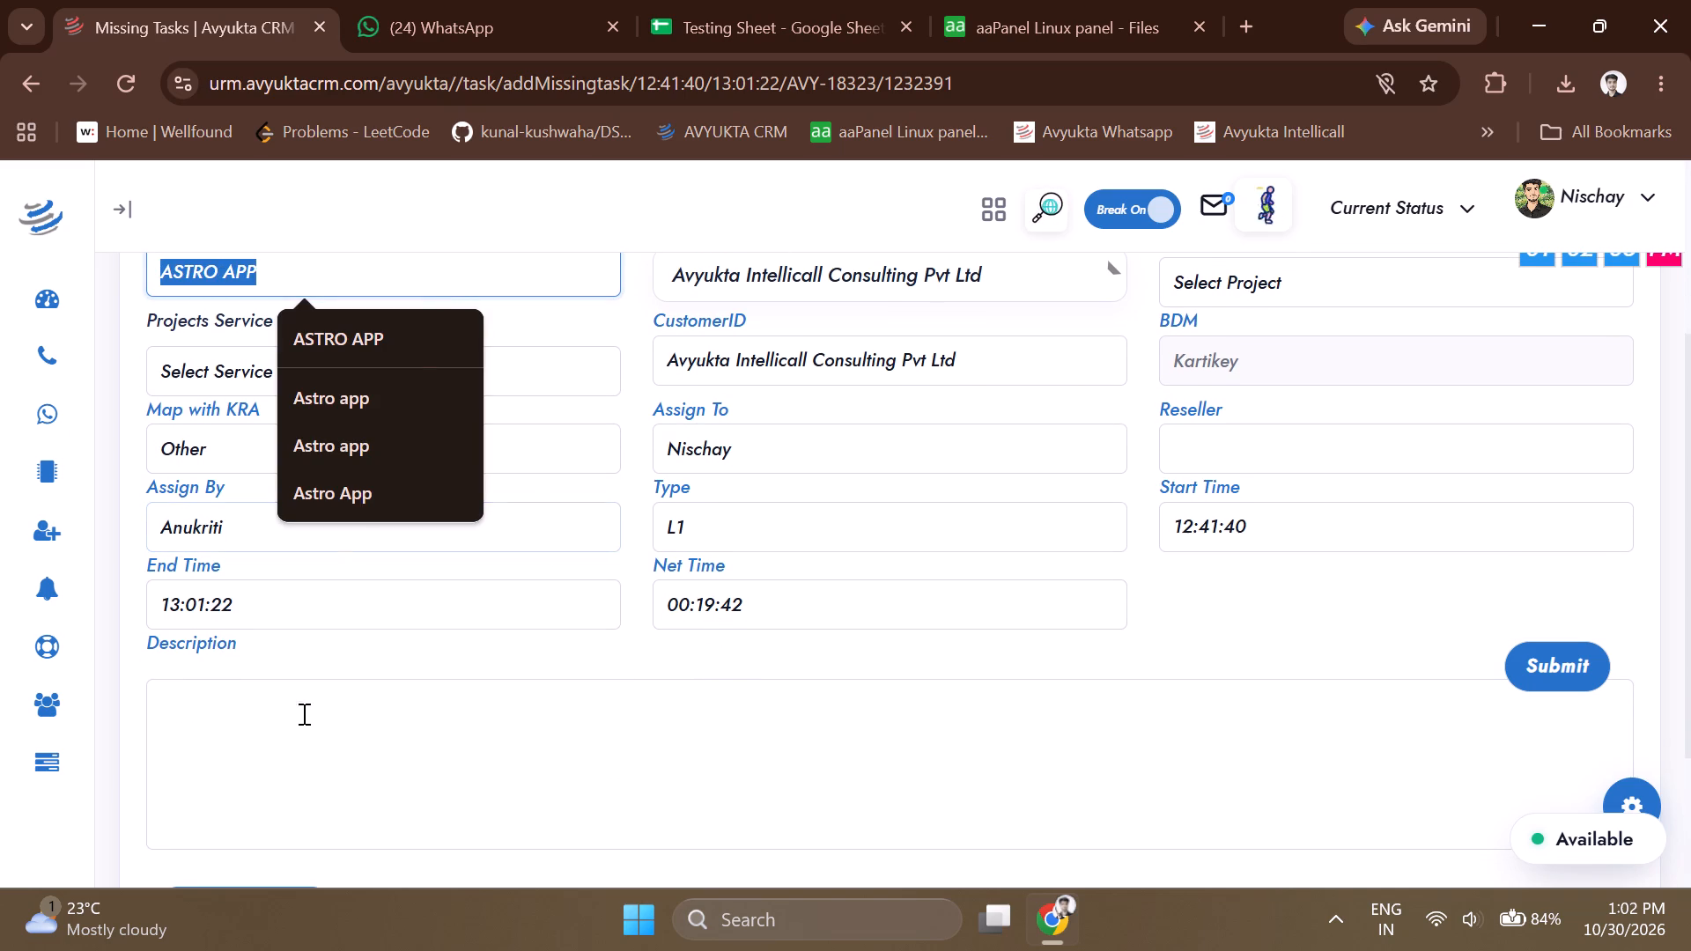
click(300, 726)
key(ctrl+v)
key(space)
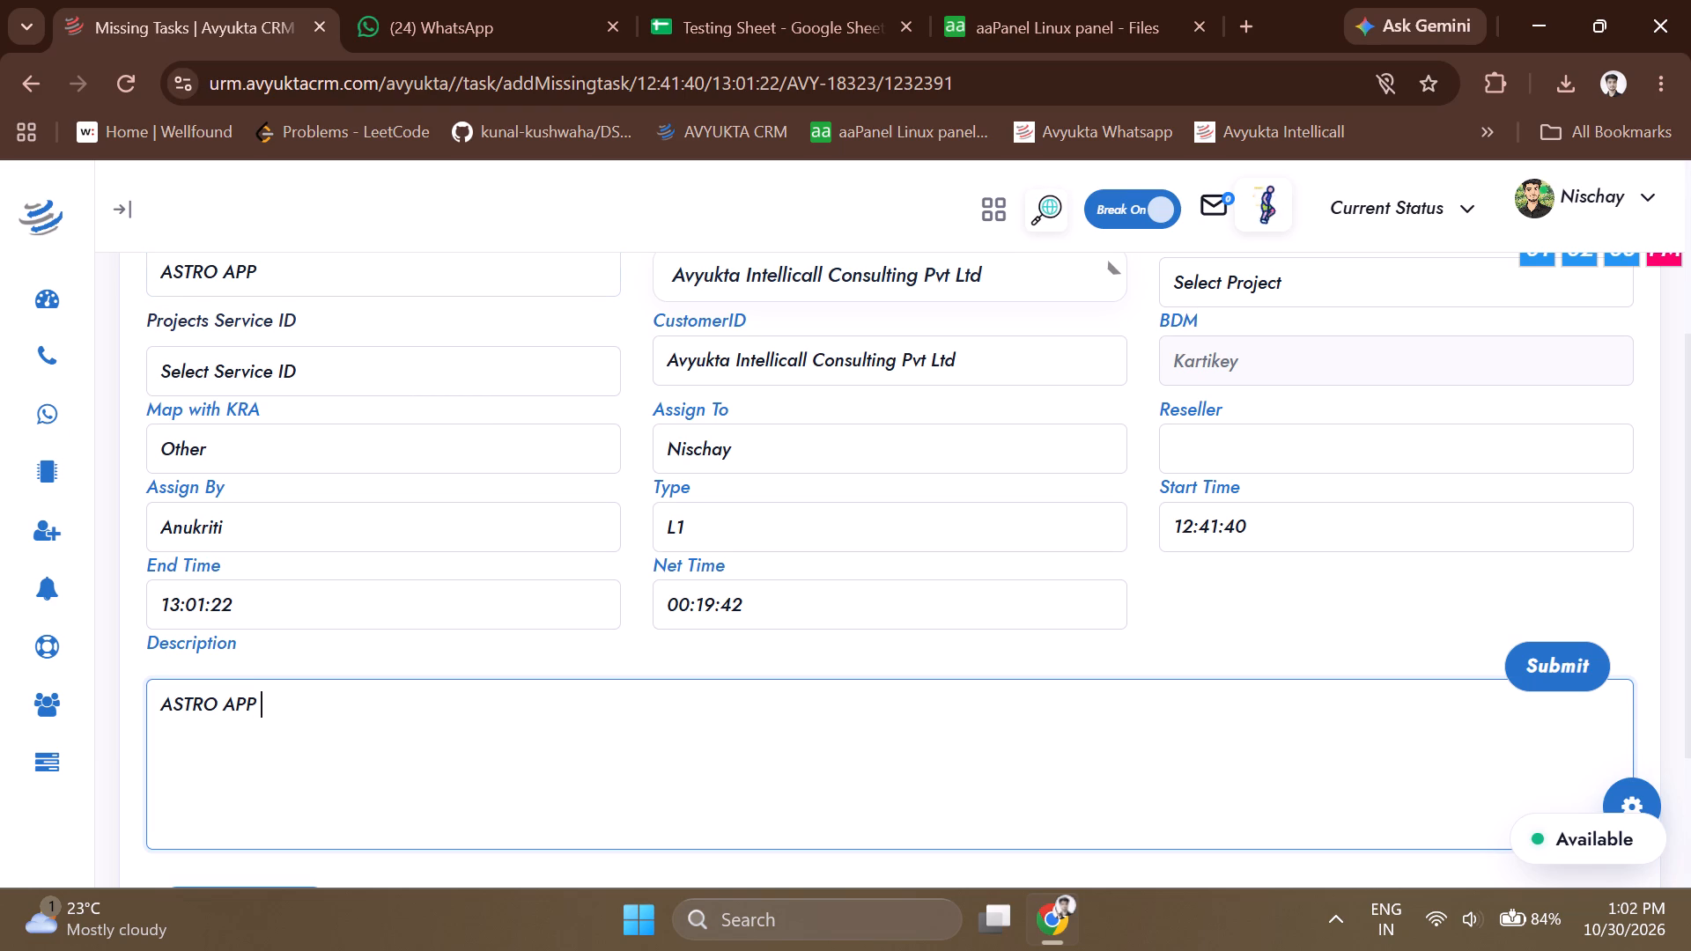
text(task)
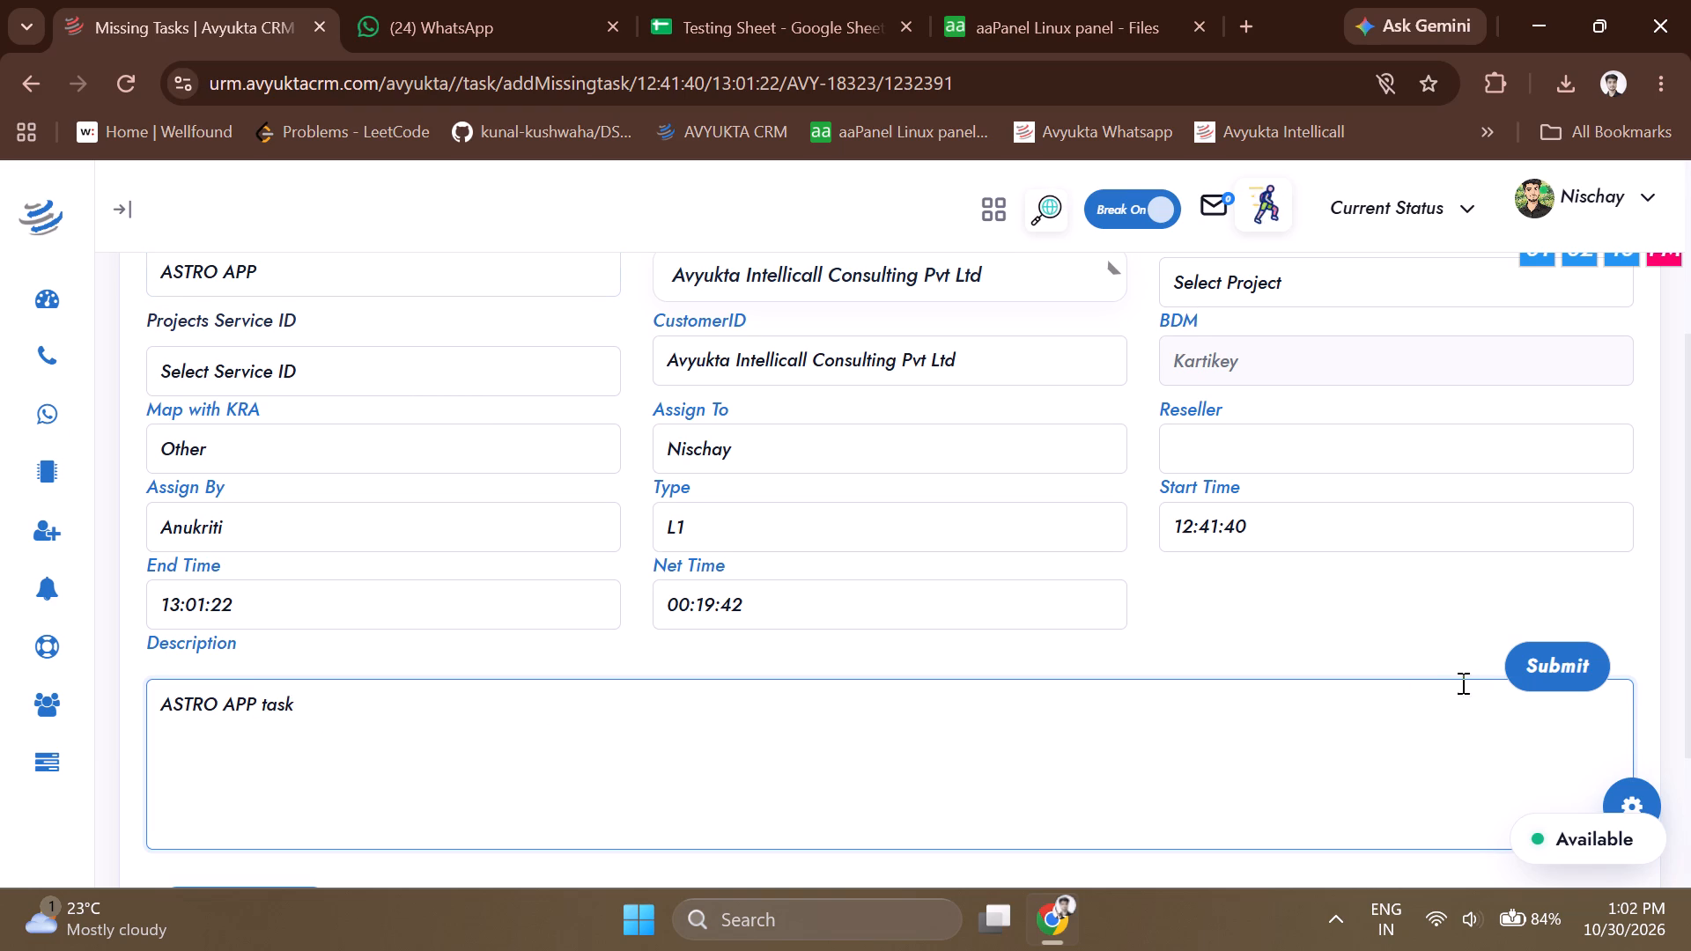
click(1563, 671)
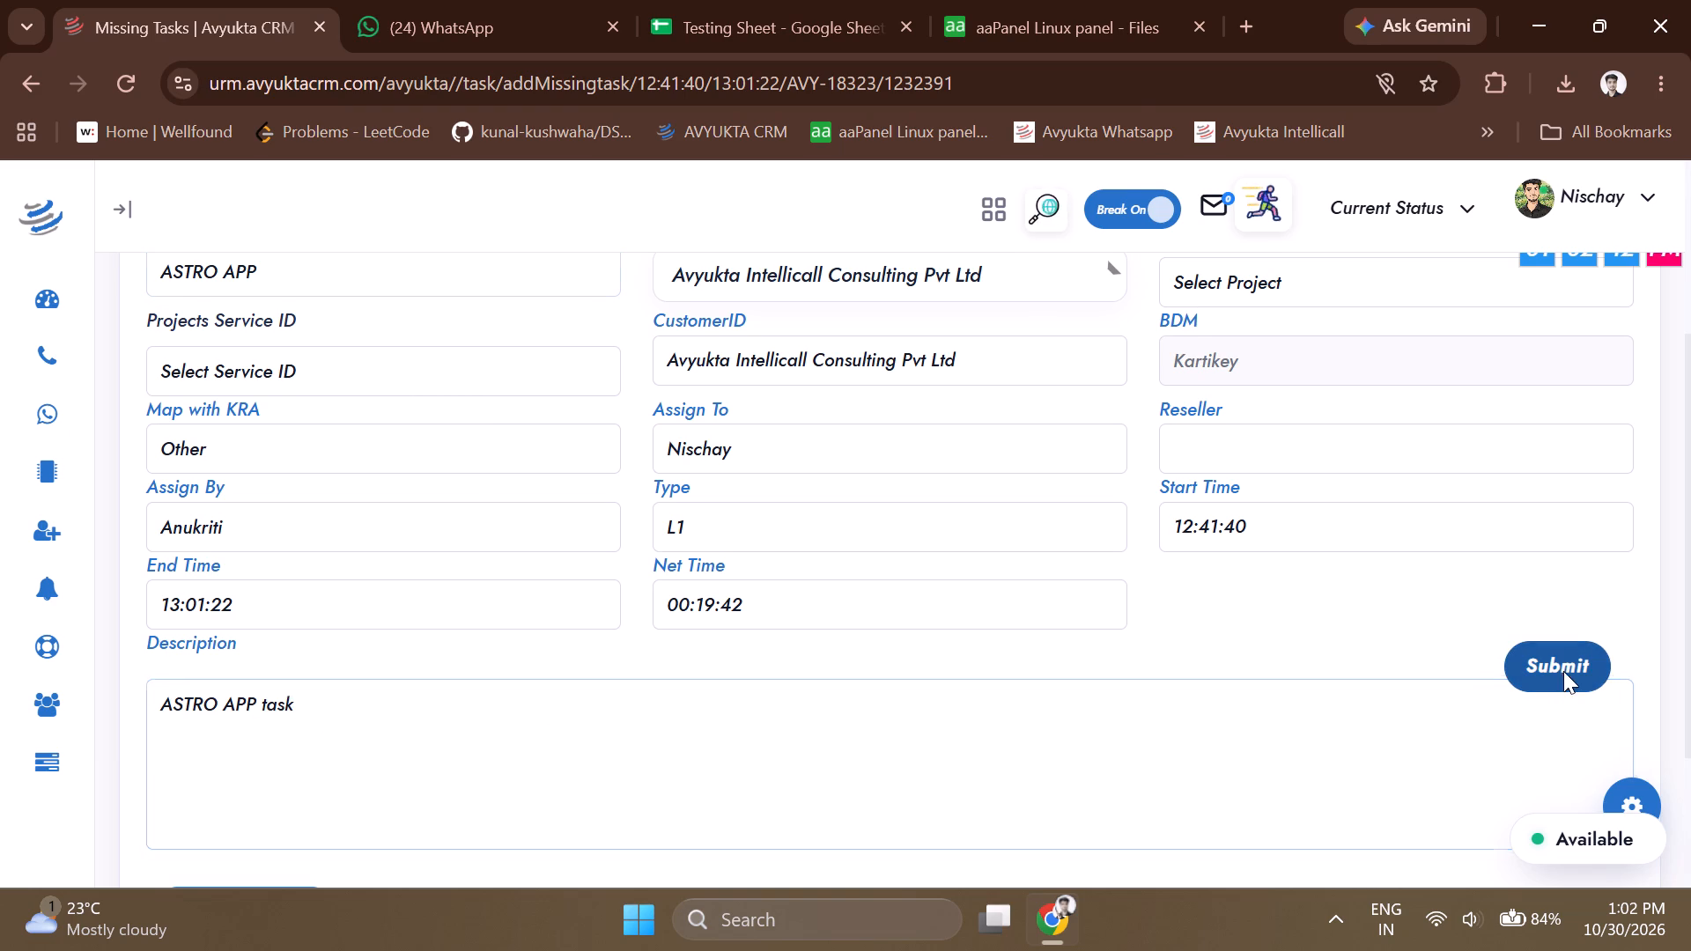
click(1062, 262)
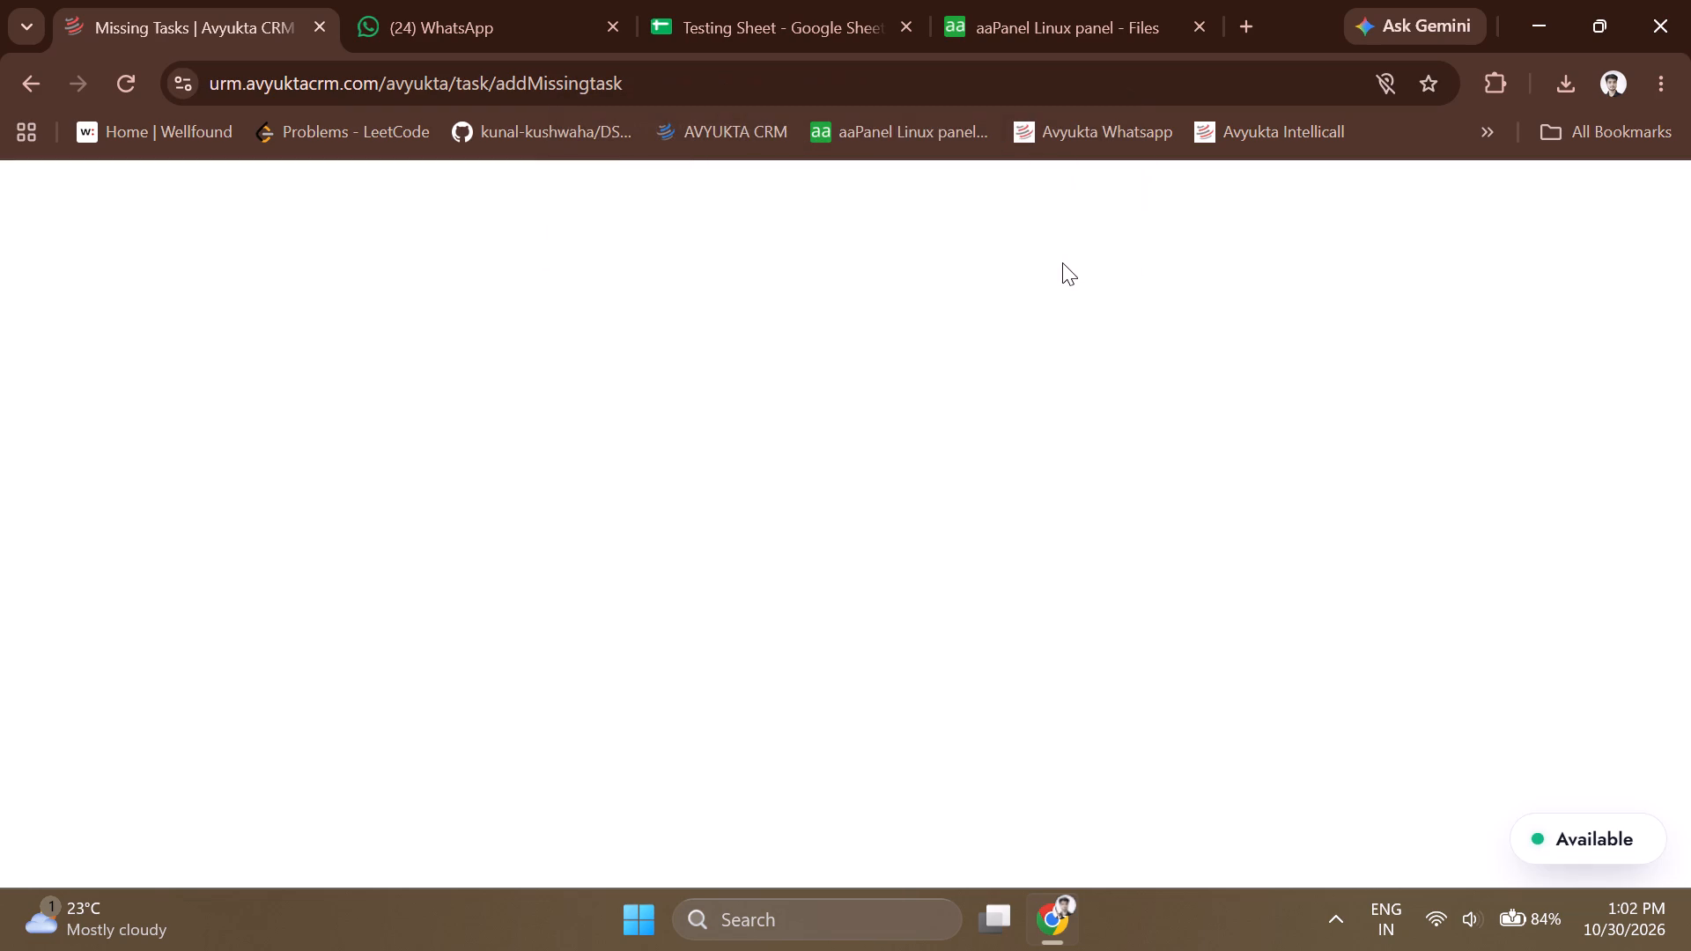
Reopen the employee report and start a claim for the 08:51:12 to 09:03:40 idle period.
click(1640, 202)
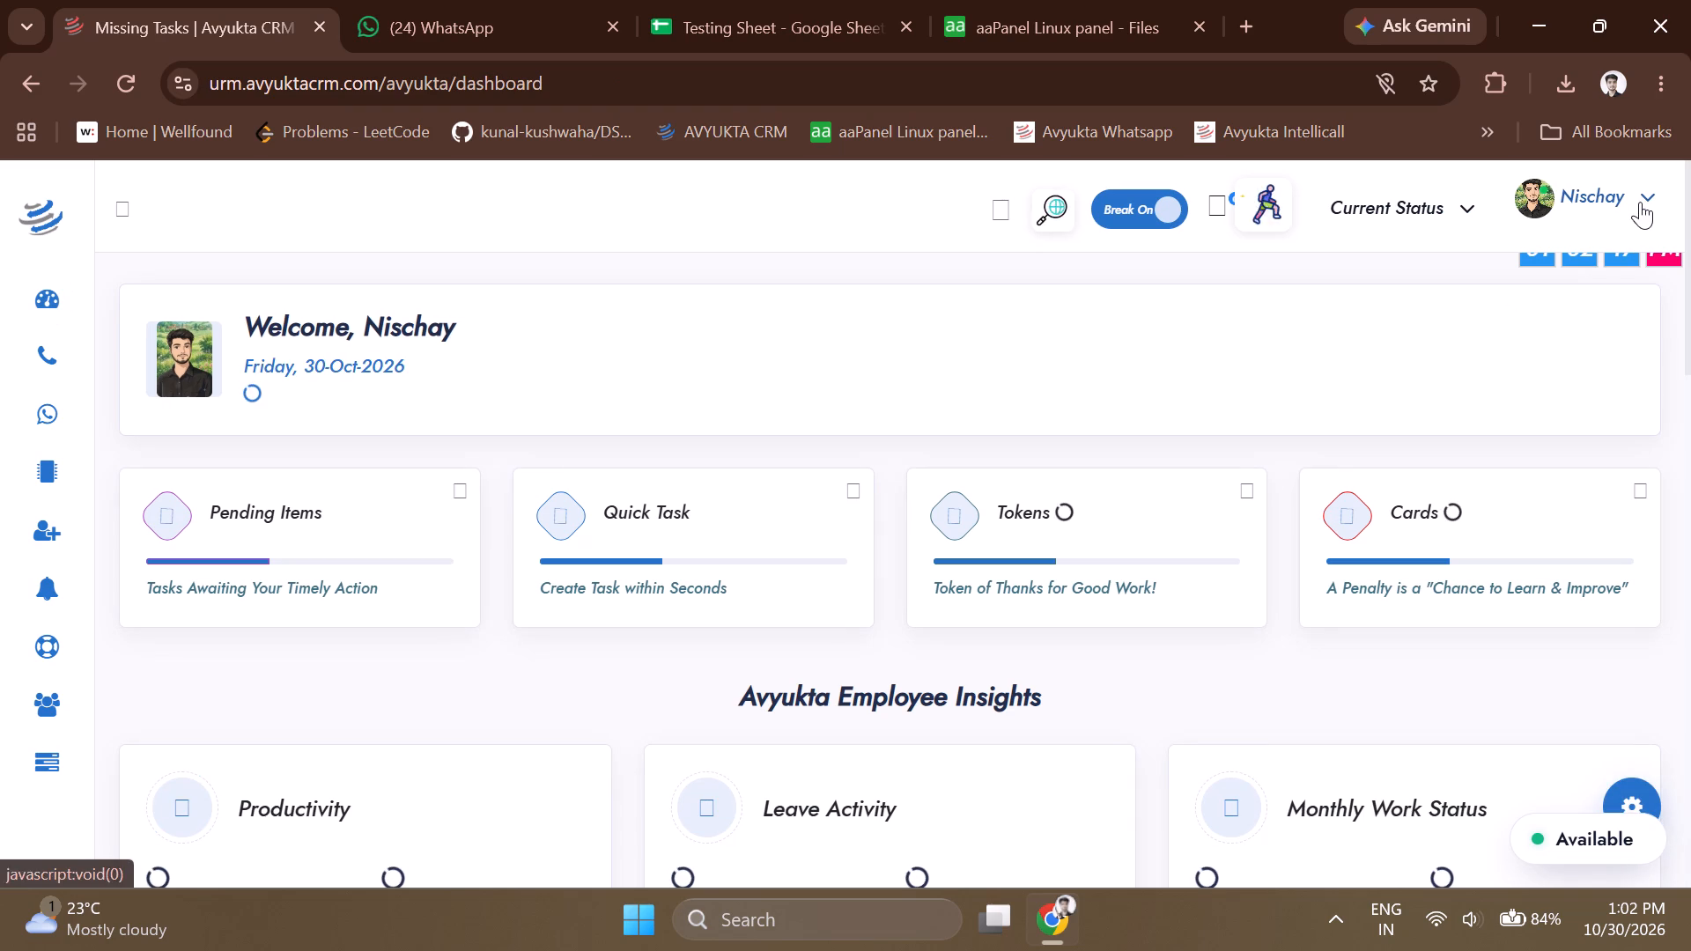
click(1625, 321)
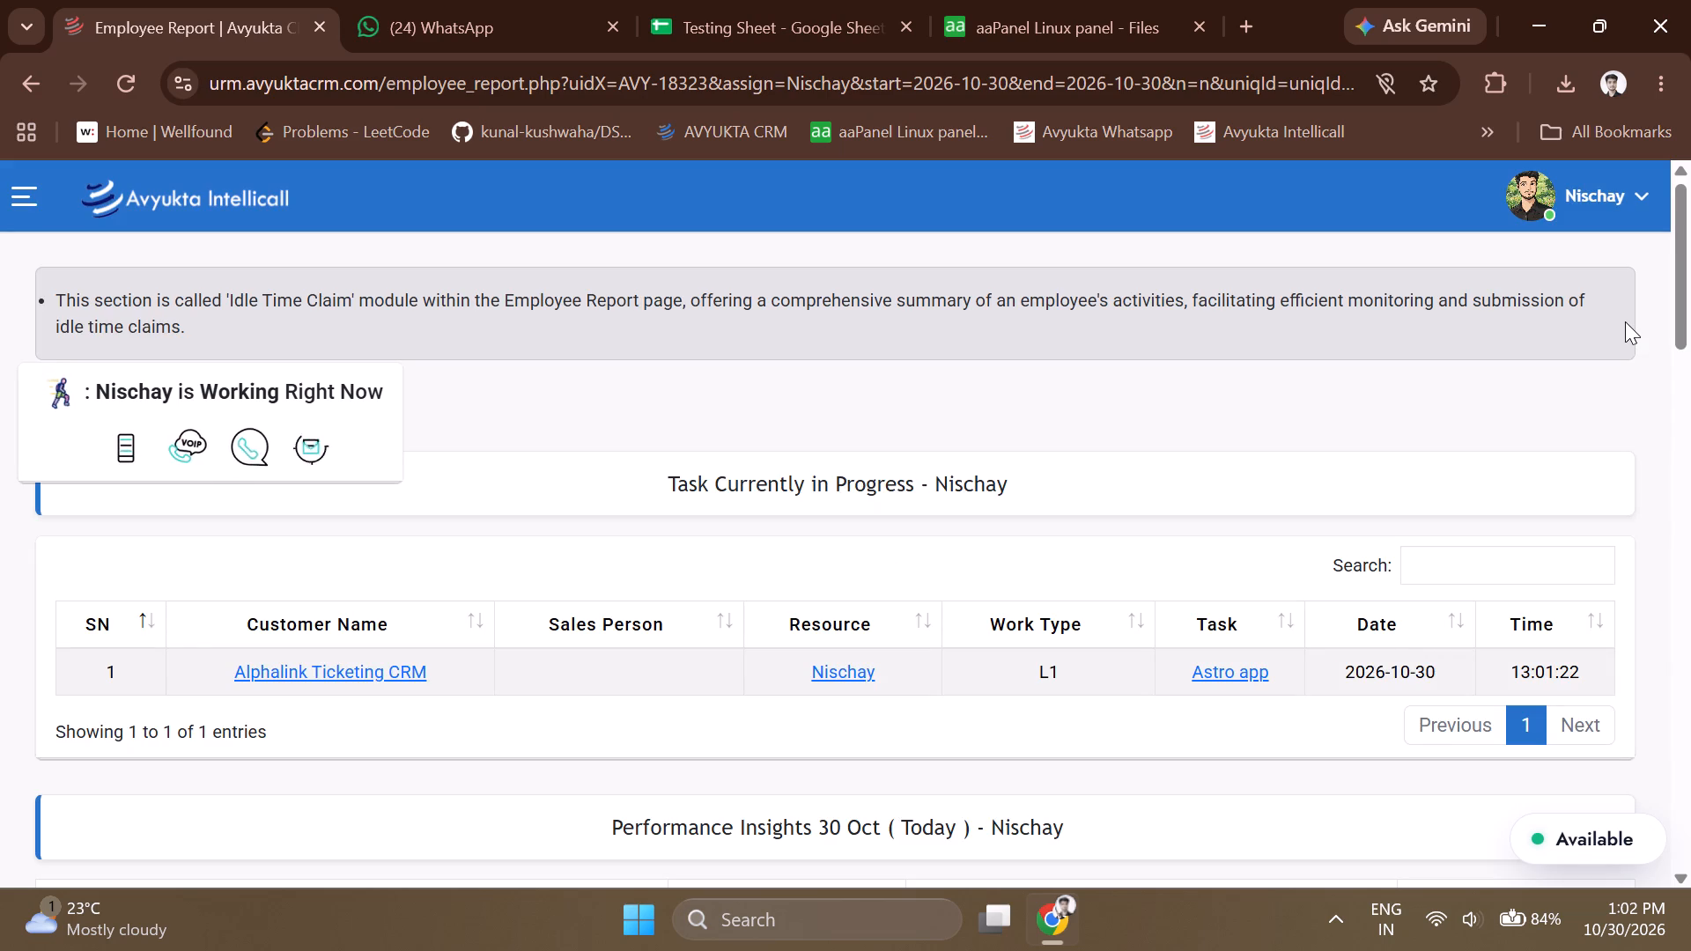
scroll(1244, 401, down, 6)
scroll(1267, 605, down, 3)
scroll(1267, 605, left, 3)
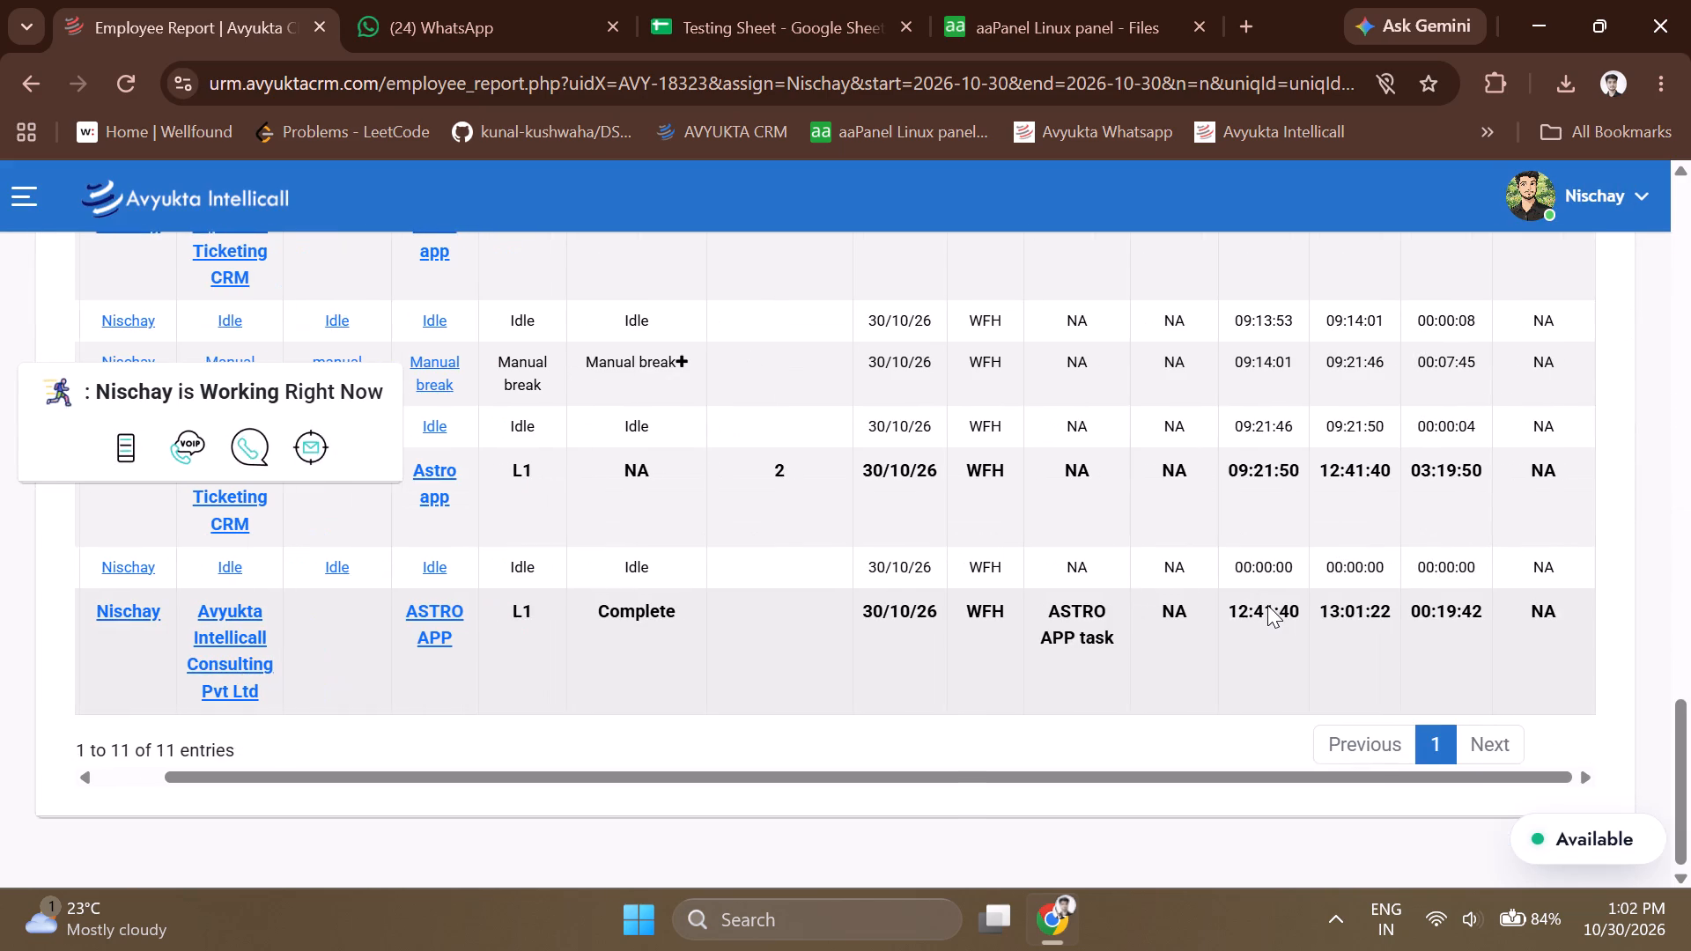
scroll(1556, 322, up, 2)
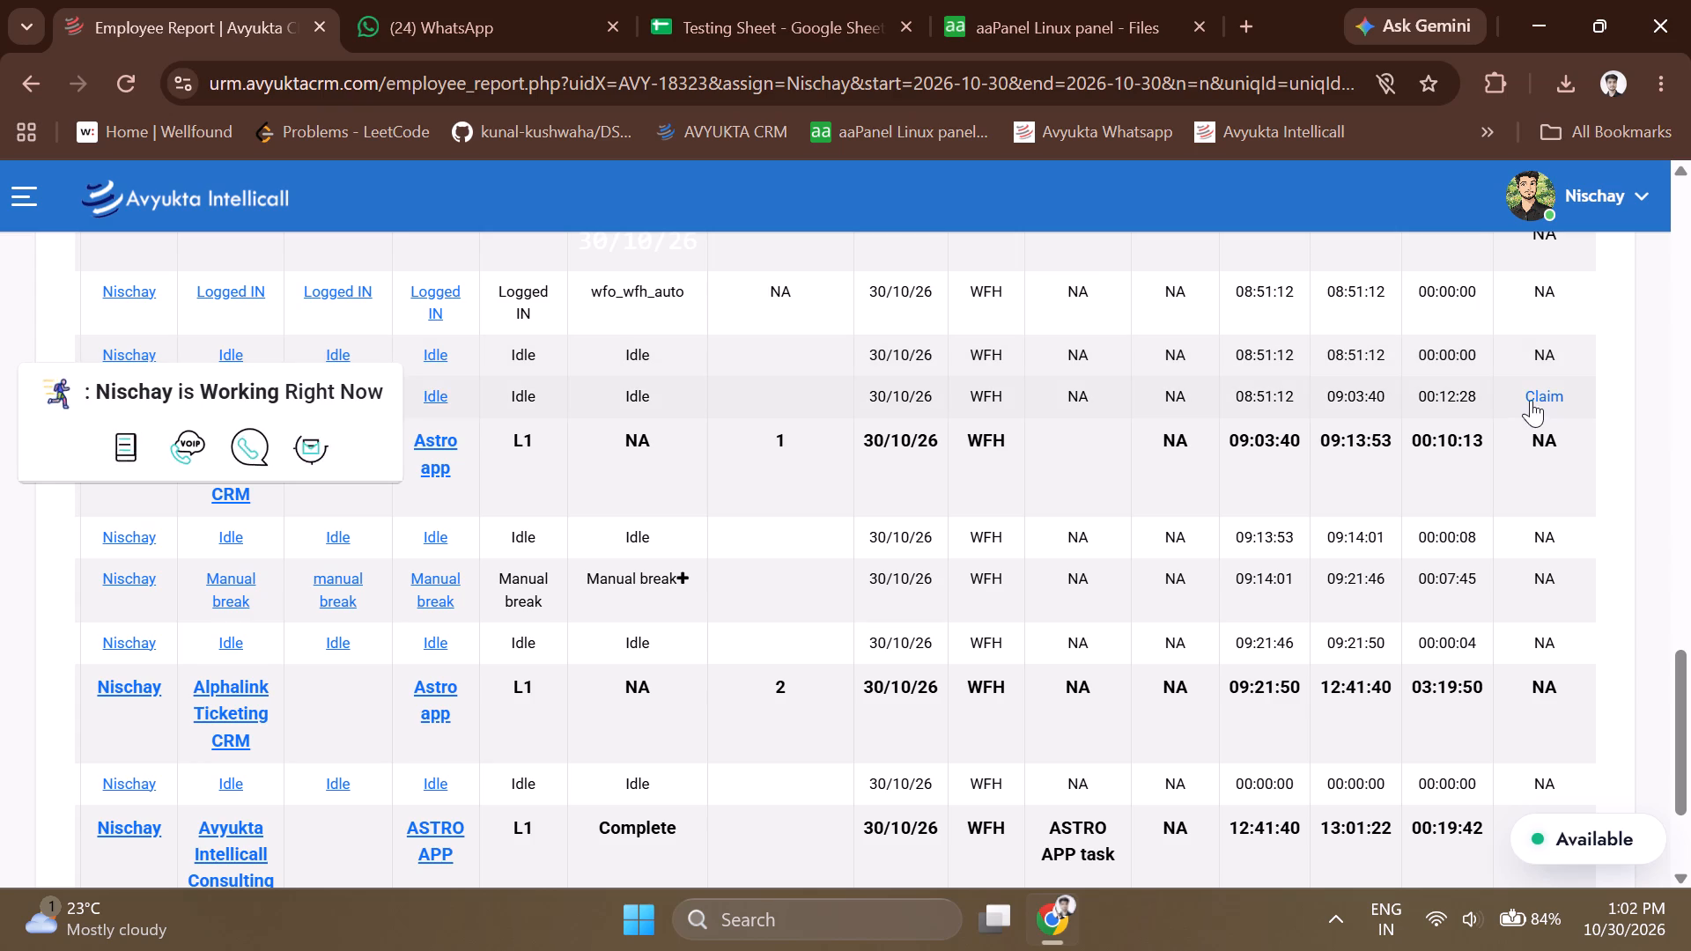
click(1539, 391)
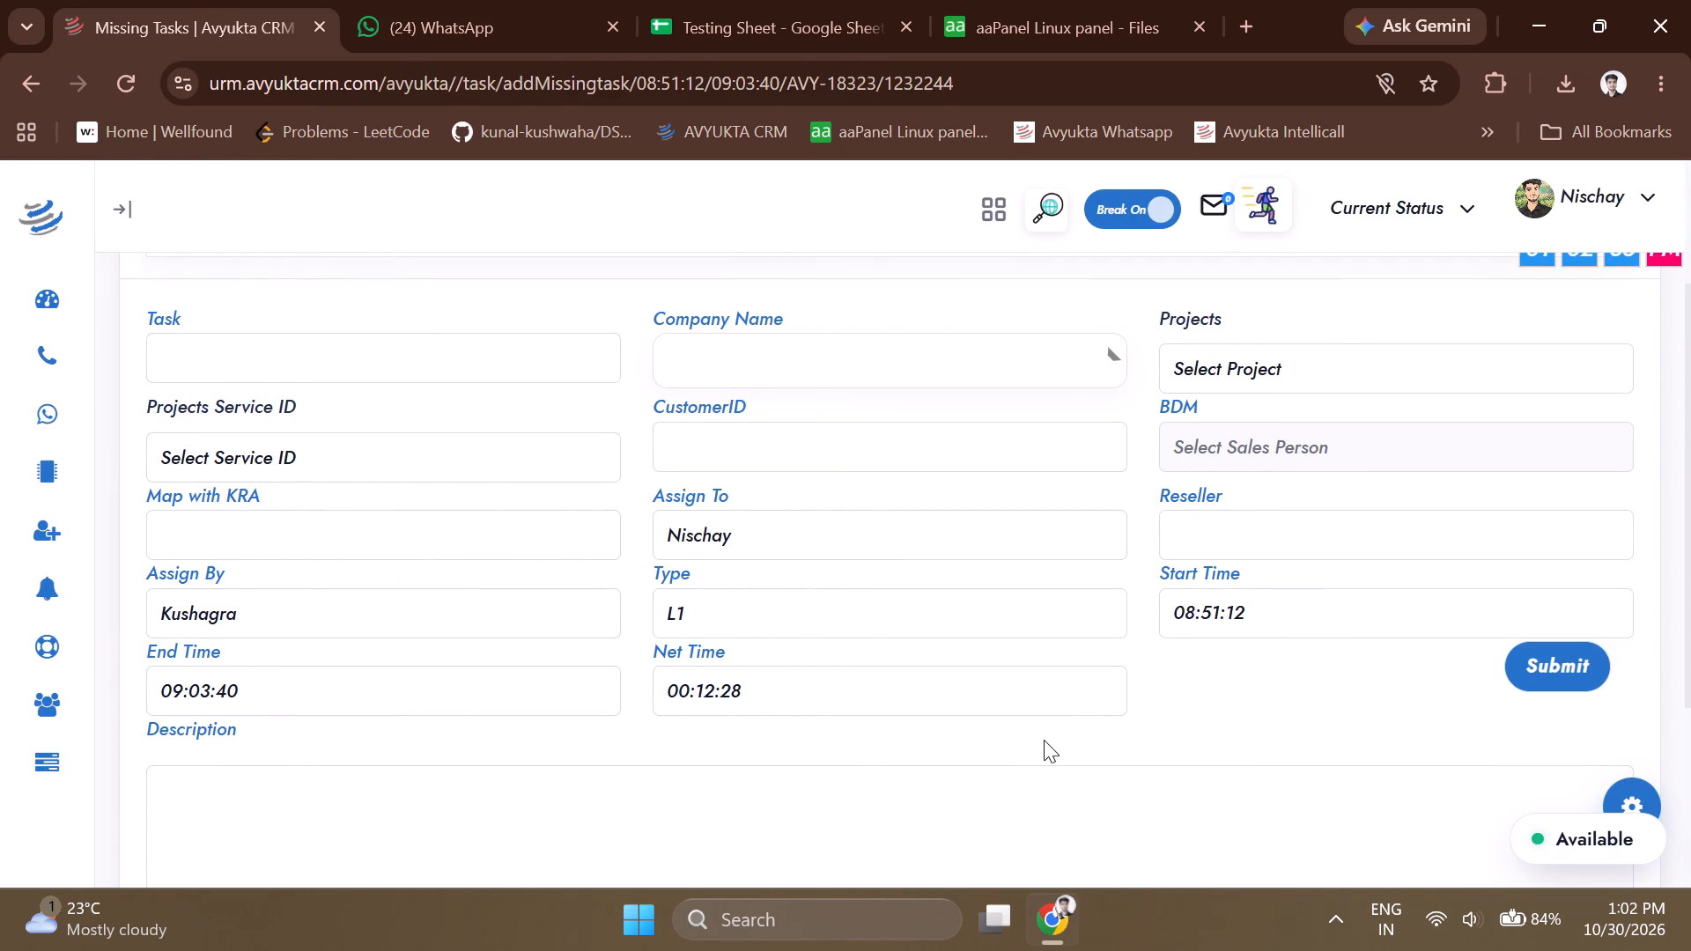
Select ASTRO APP as the task for the morning idle claim and set Assign By to Anukriti.
scroll(1044, 740, up, 1)
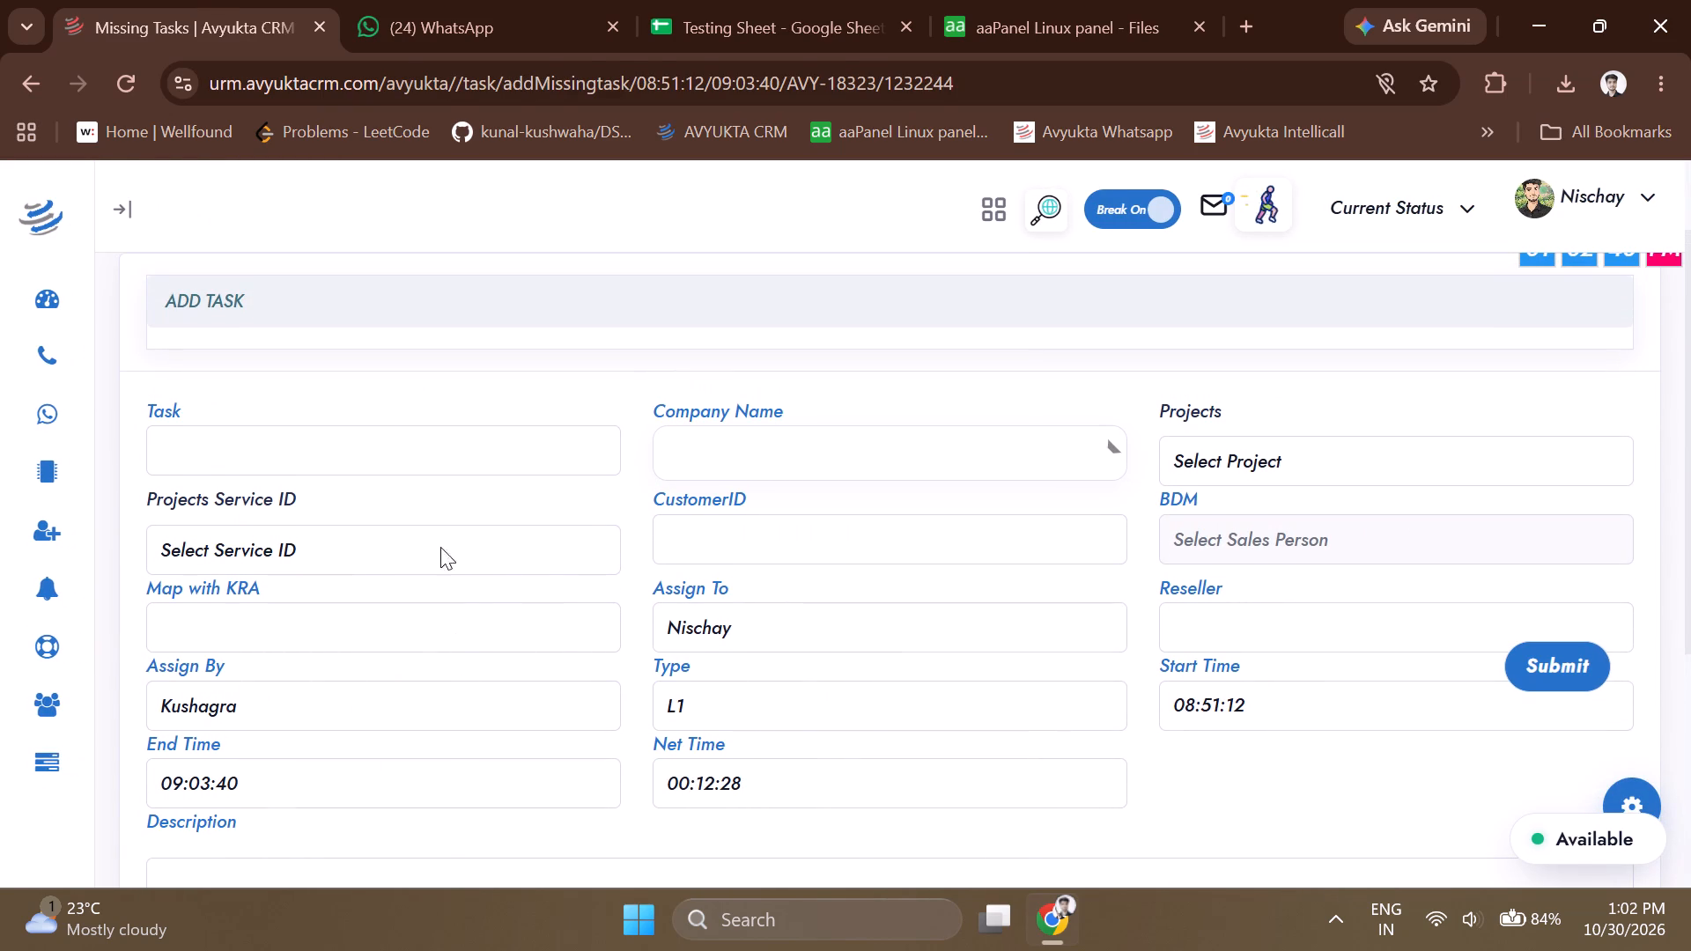
click(390, 449)
text(as)
click(358, 521)
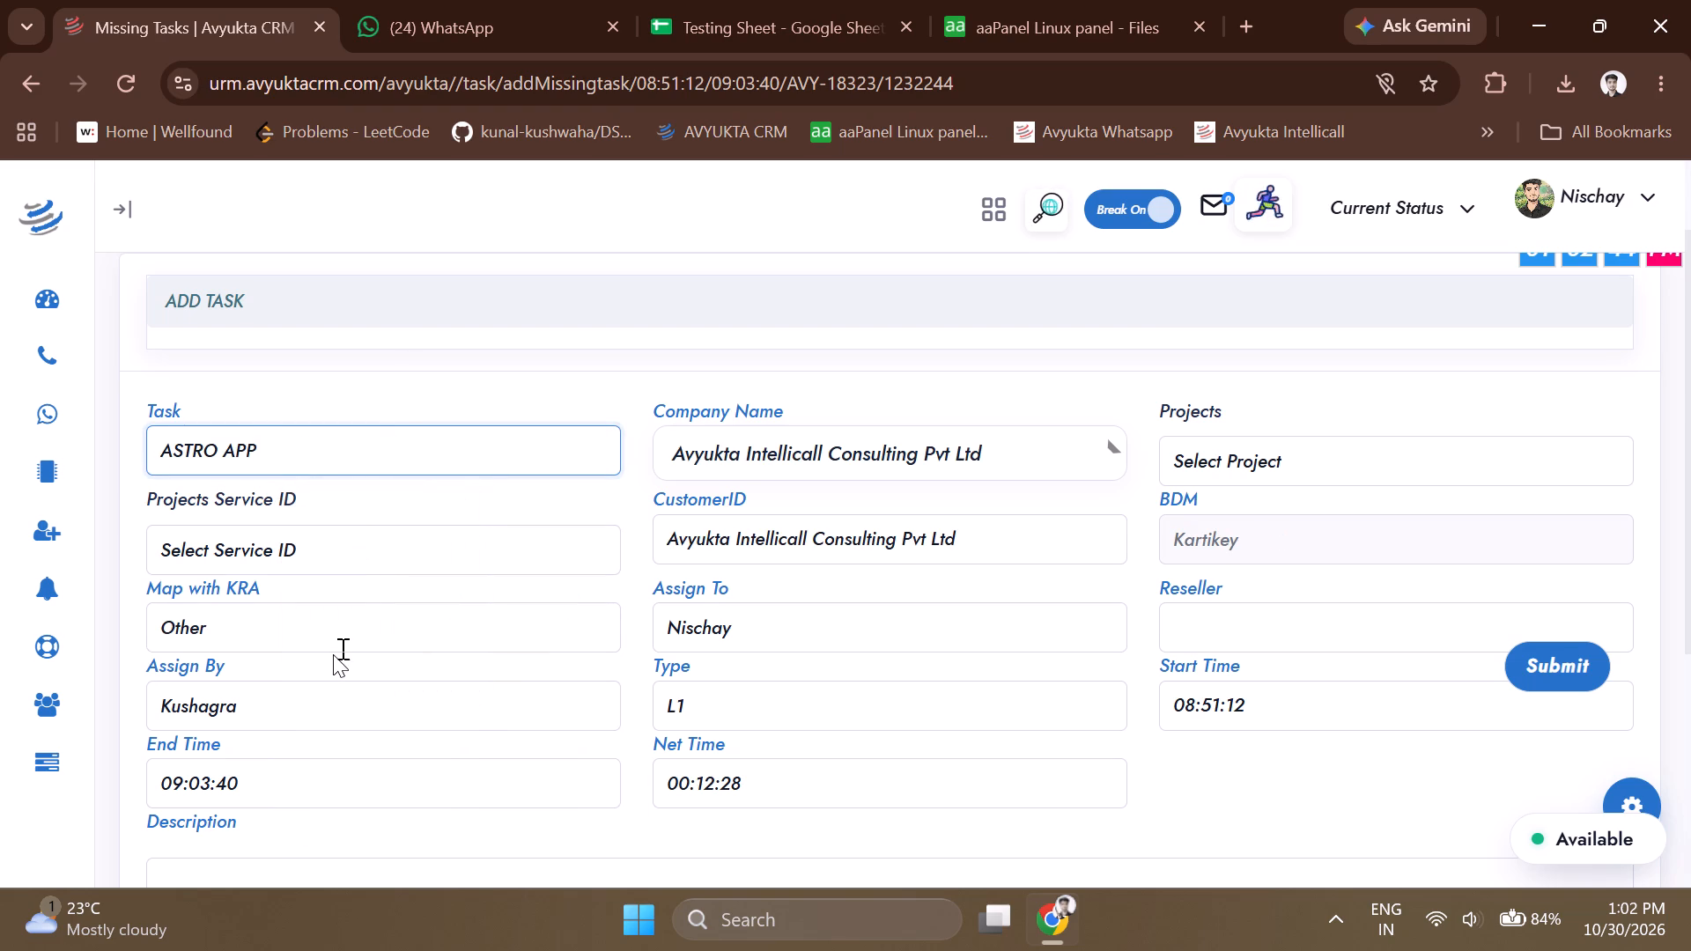
click(279, 711)
click(312, 538)
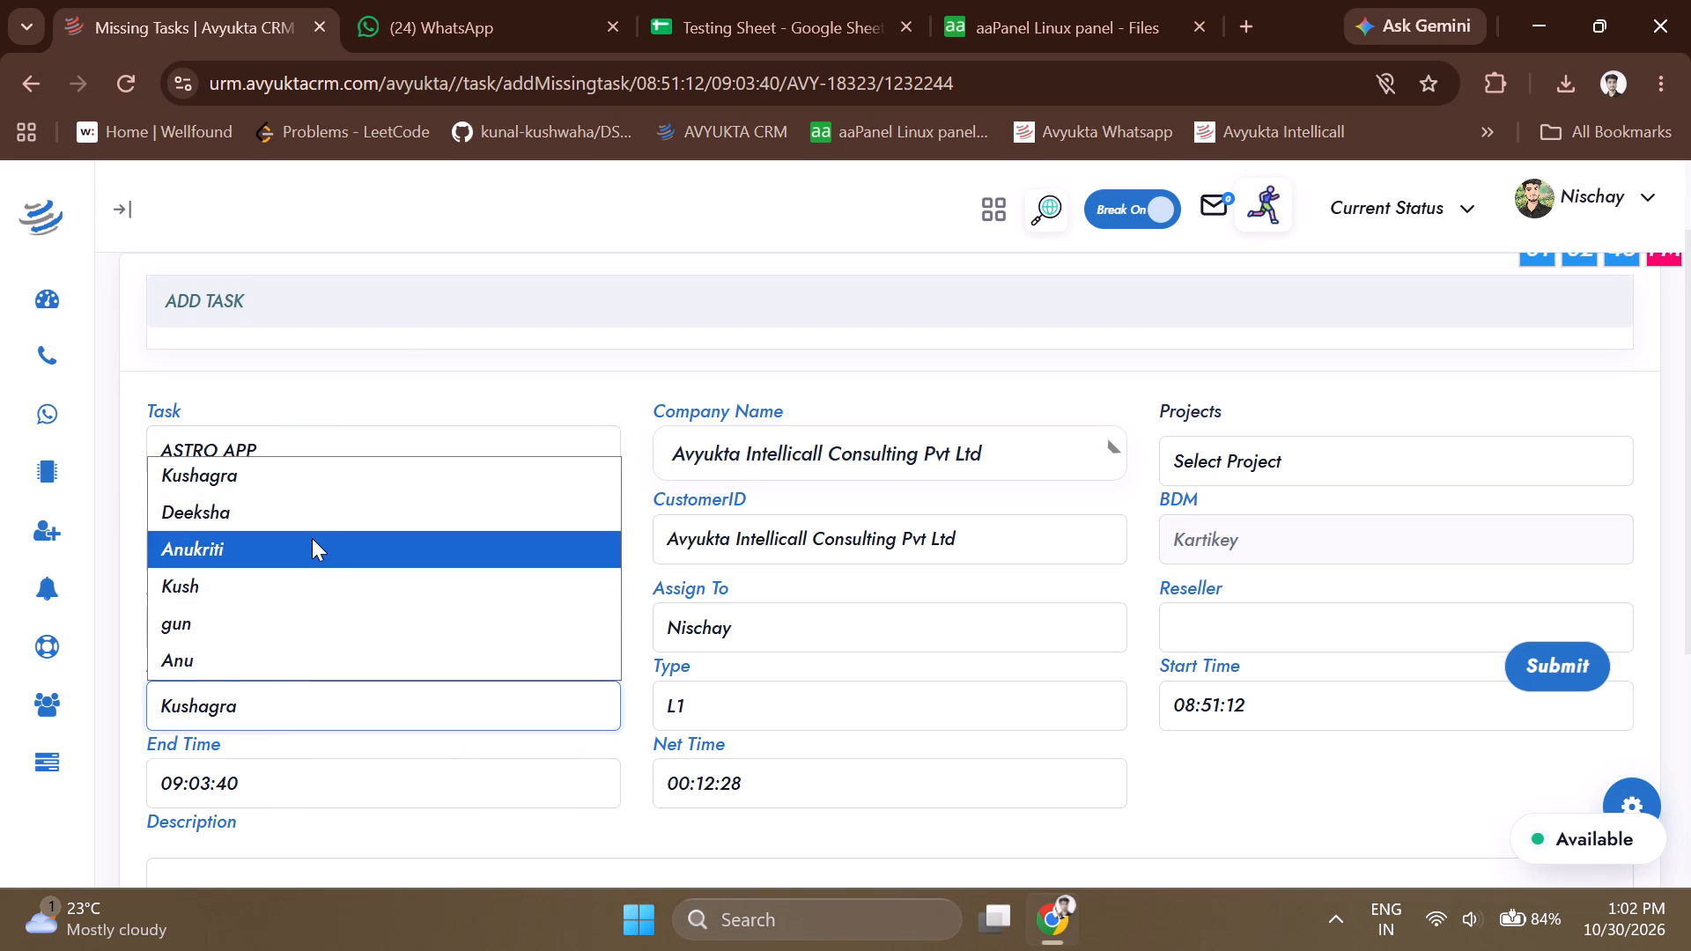
Describe the morning idle claim as "ASTRO APP task", reusing the task name, and submit it.
scroll(738, 693, down, 1)
click(557, 809)
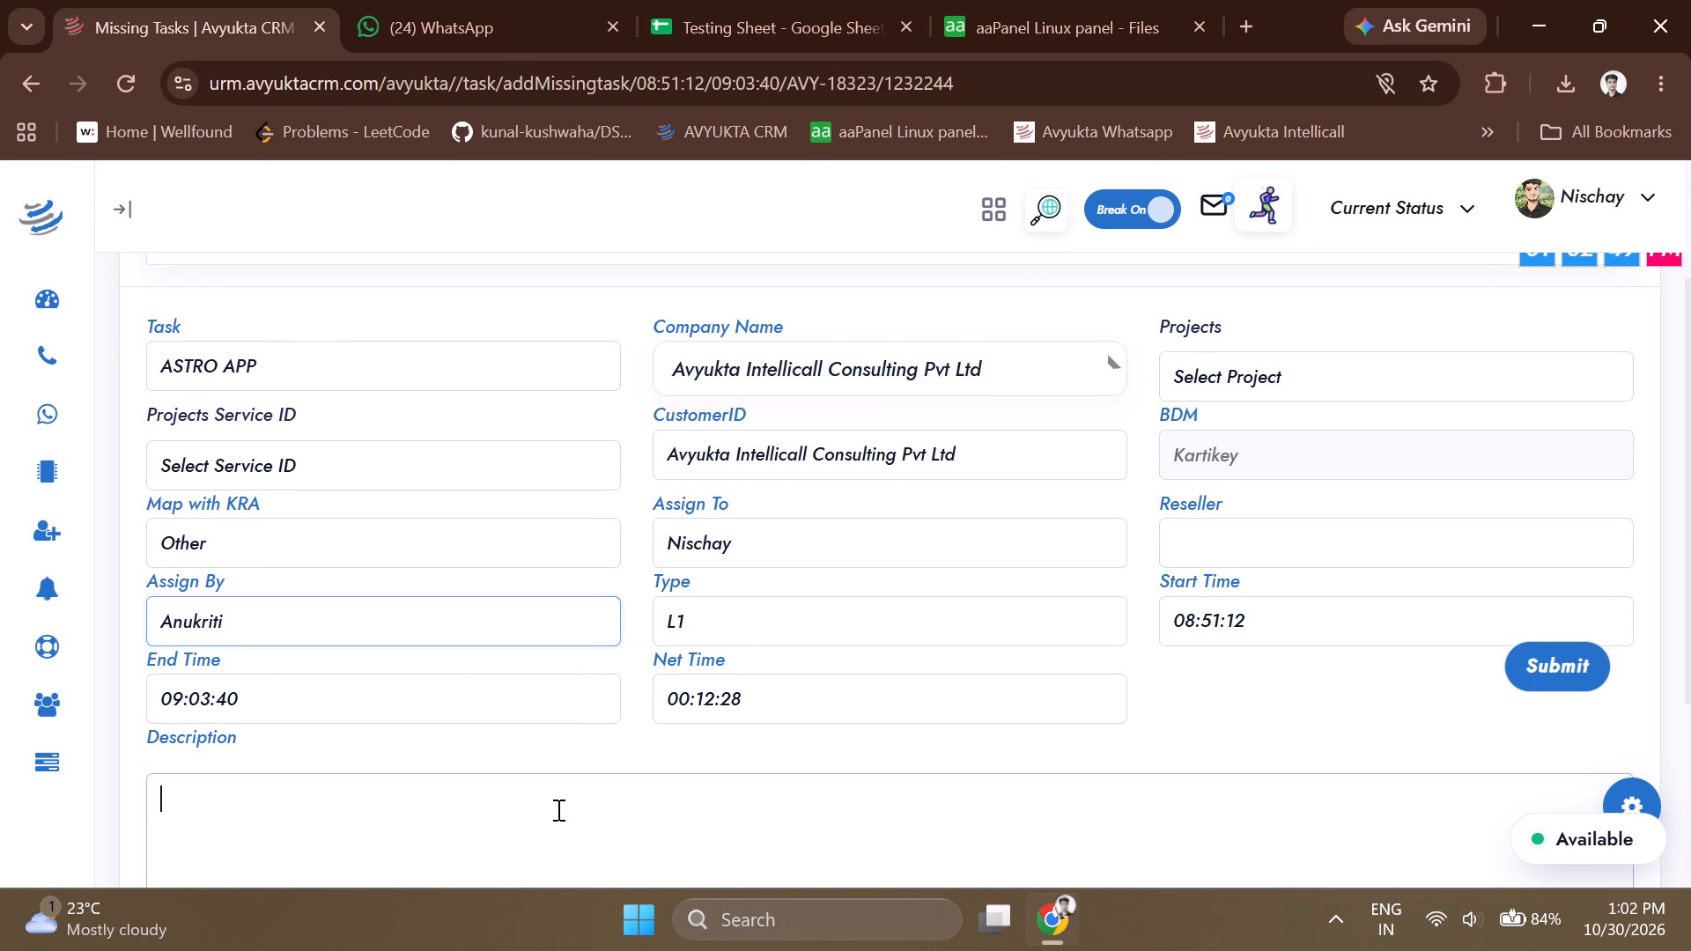
triple_click(324, 372)
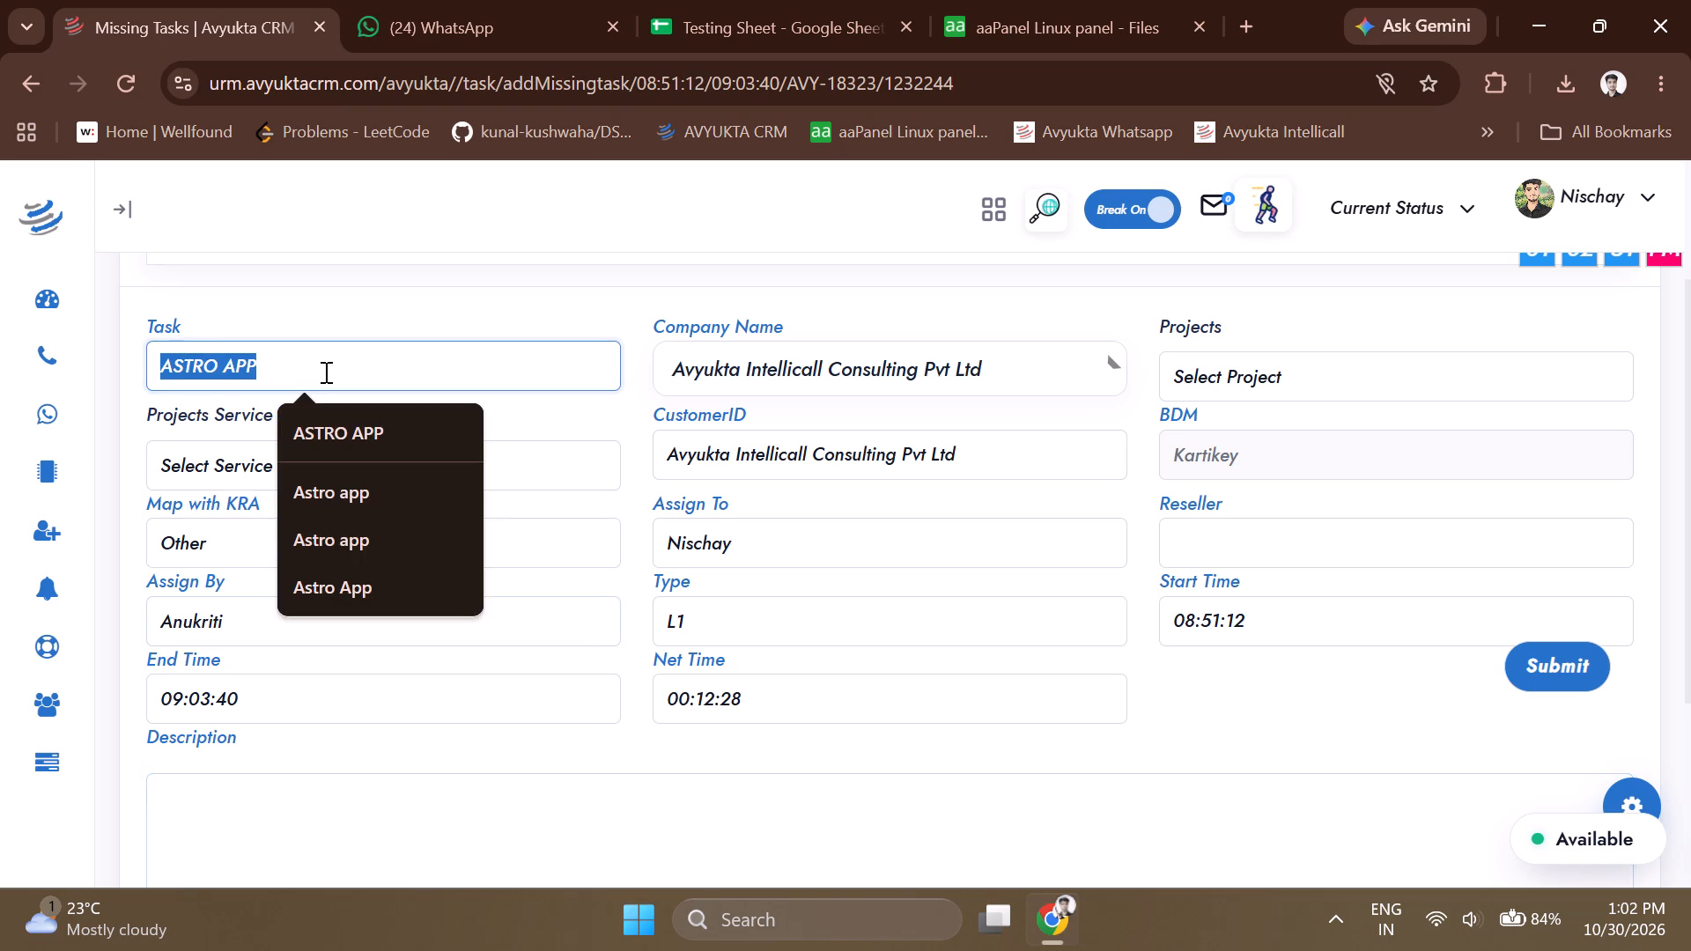
key(ctrl+c)
click(242, 823)
key(ctrl+v)
key(space)
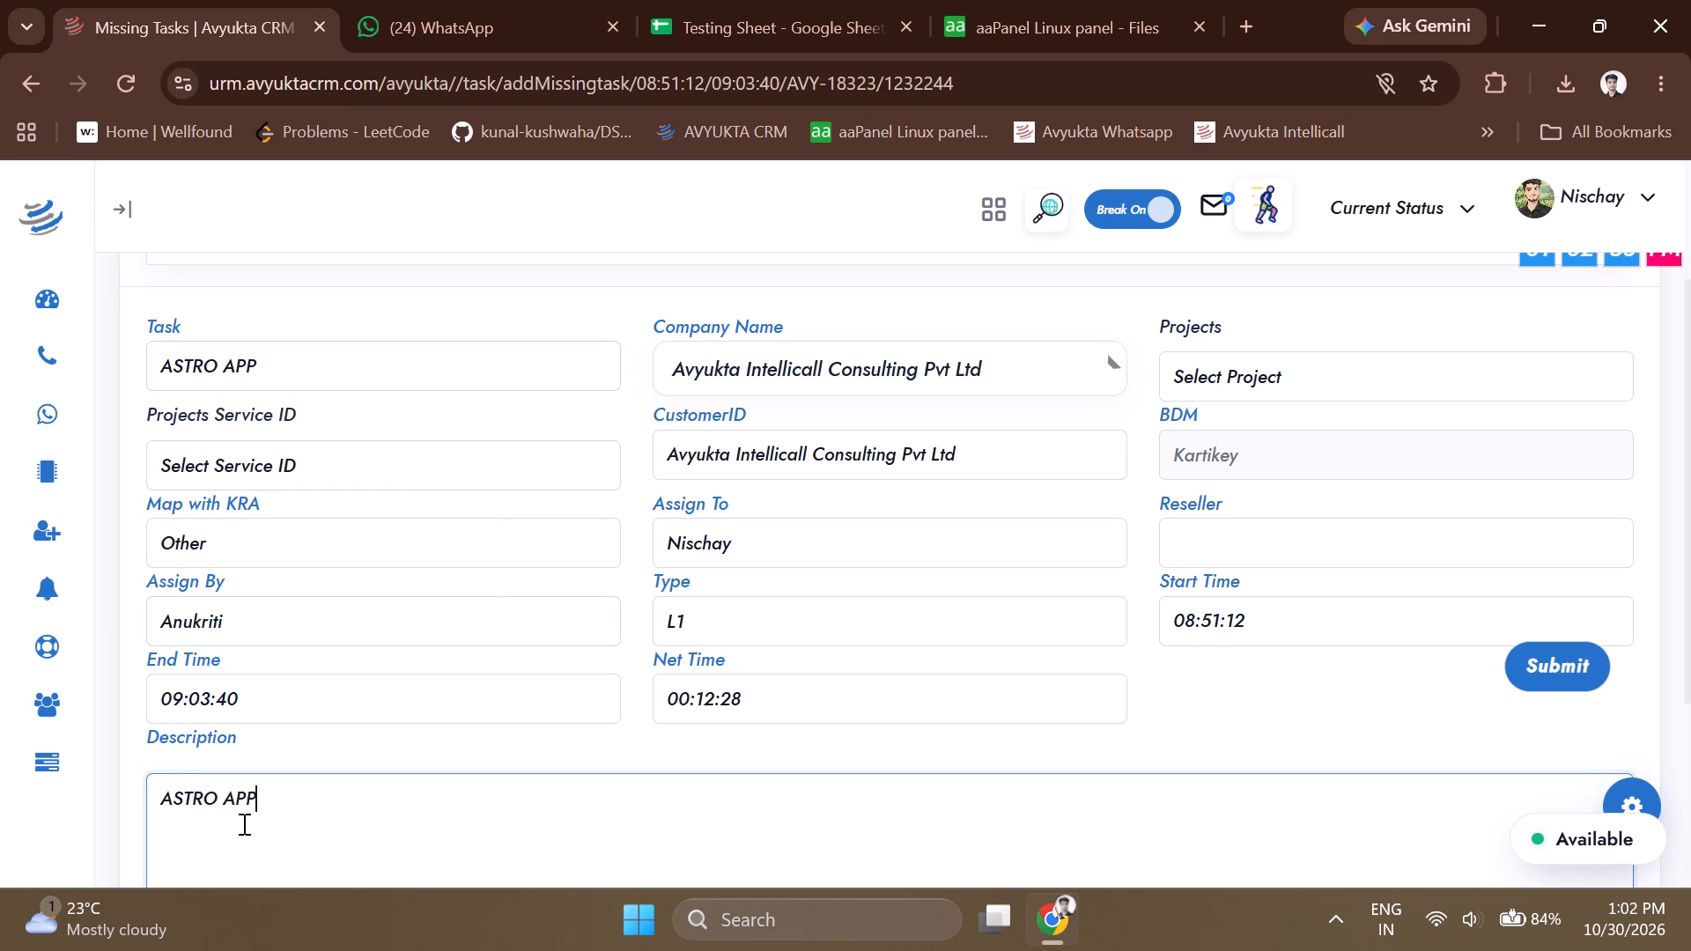
text(d)
key(BackSpace)
text(task)
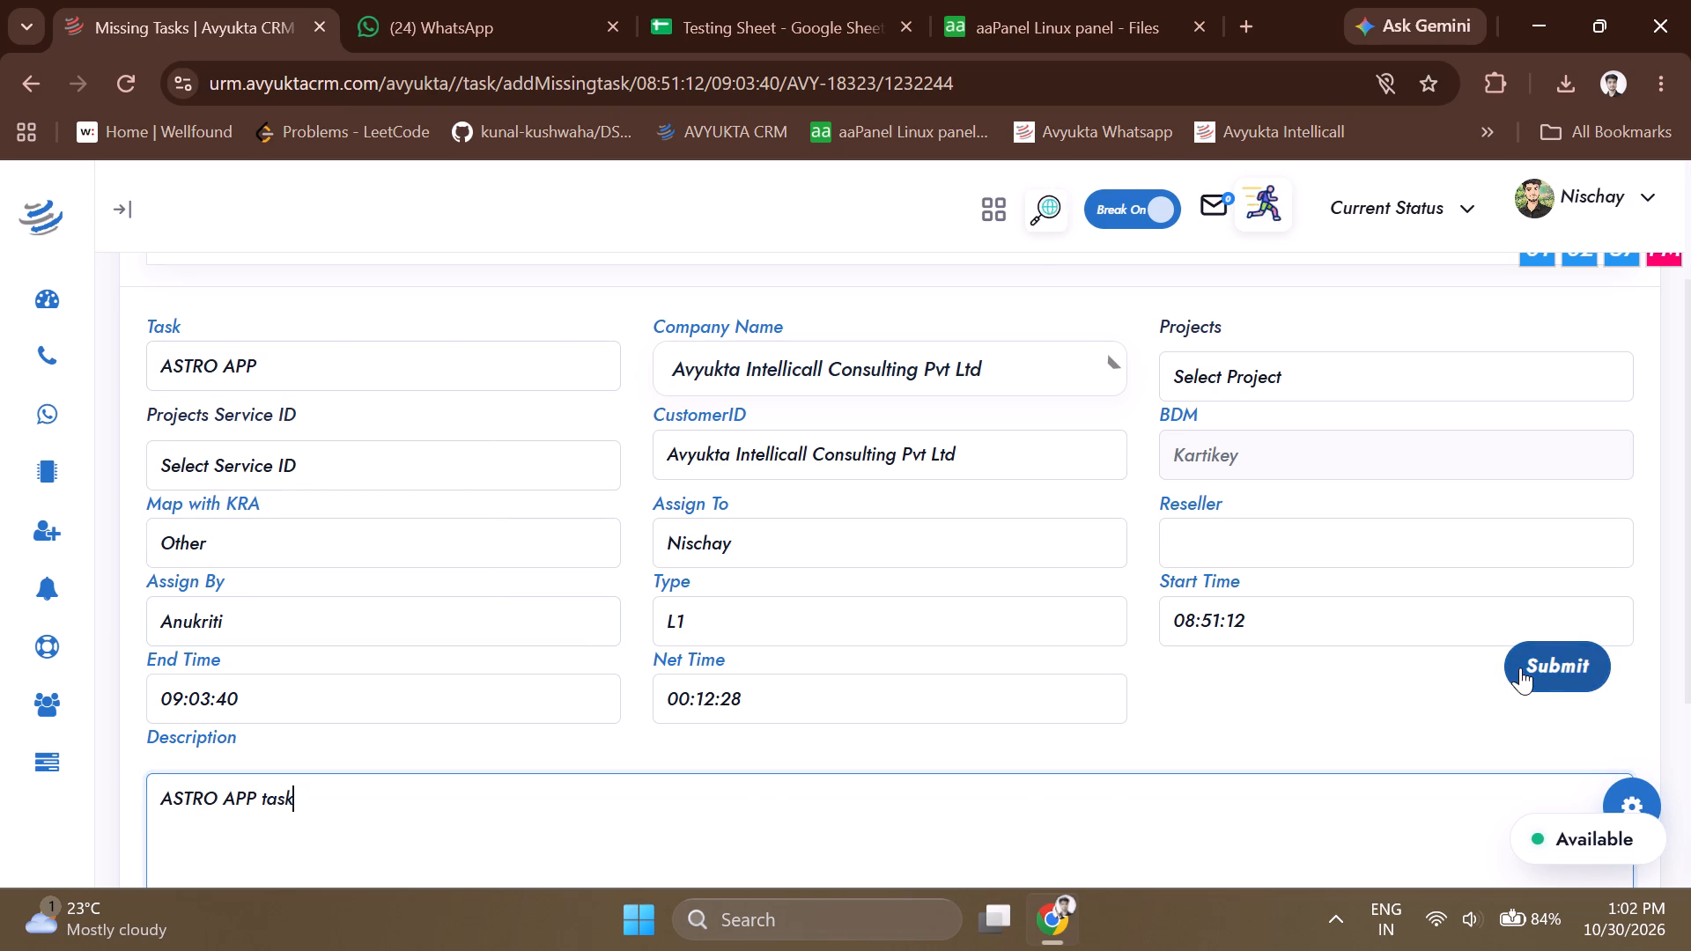
click(1520, 667)
click(1077, 259)
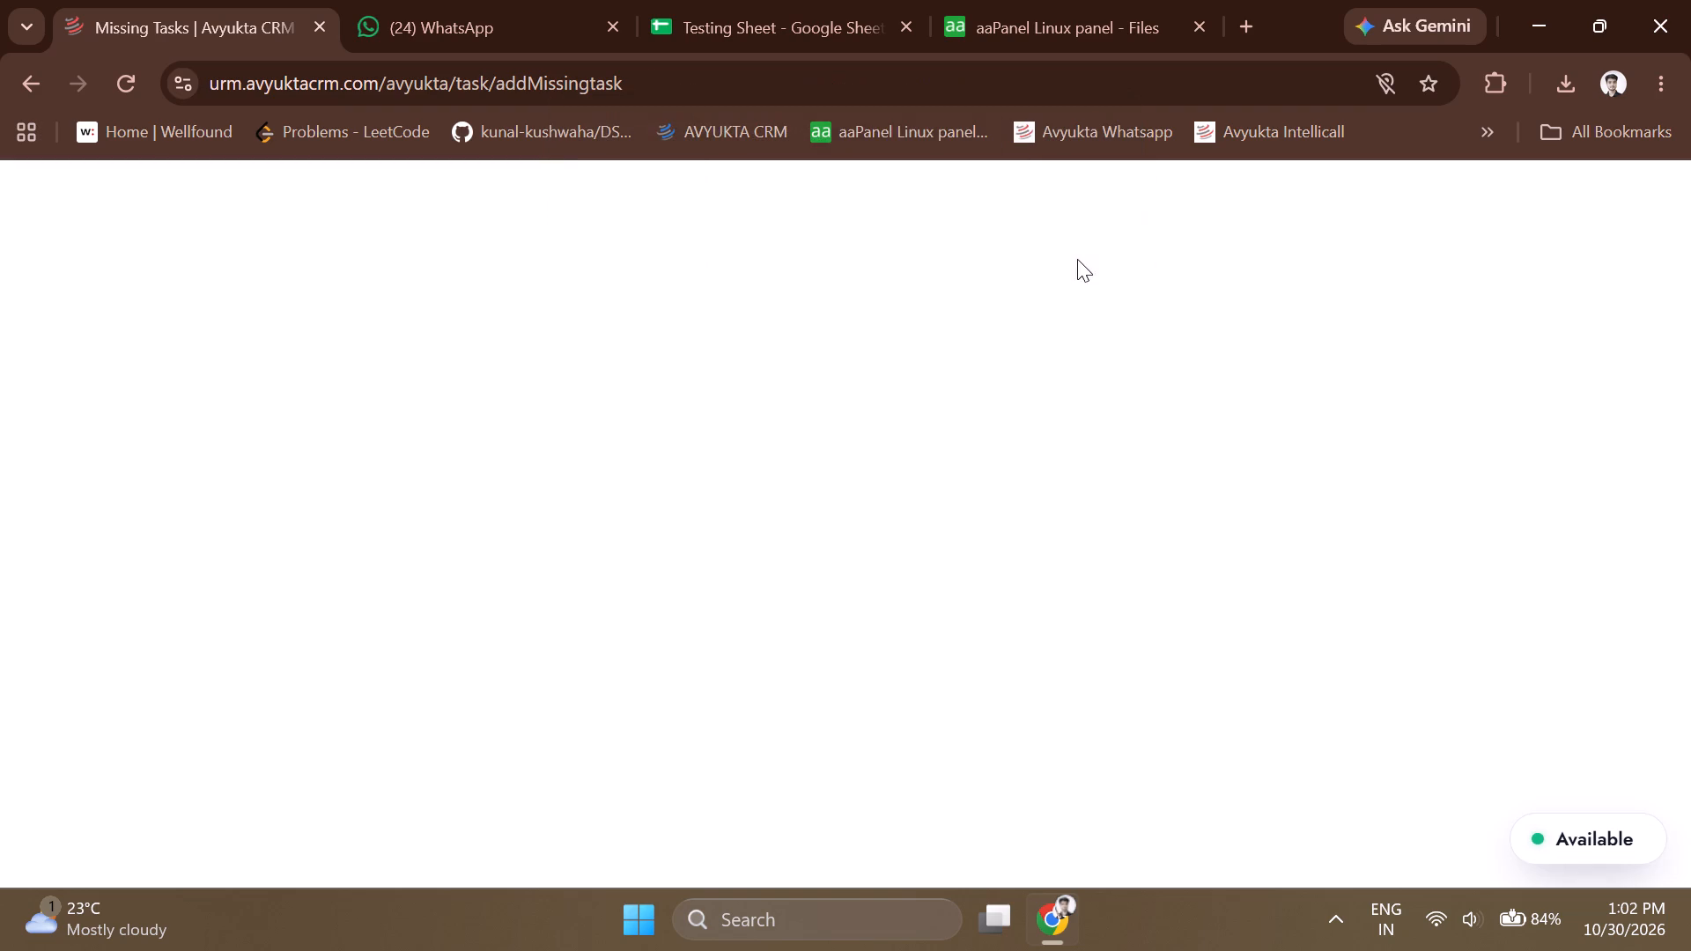
click(1085, 0)
click(813, 0)
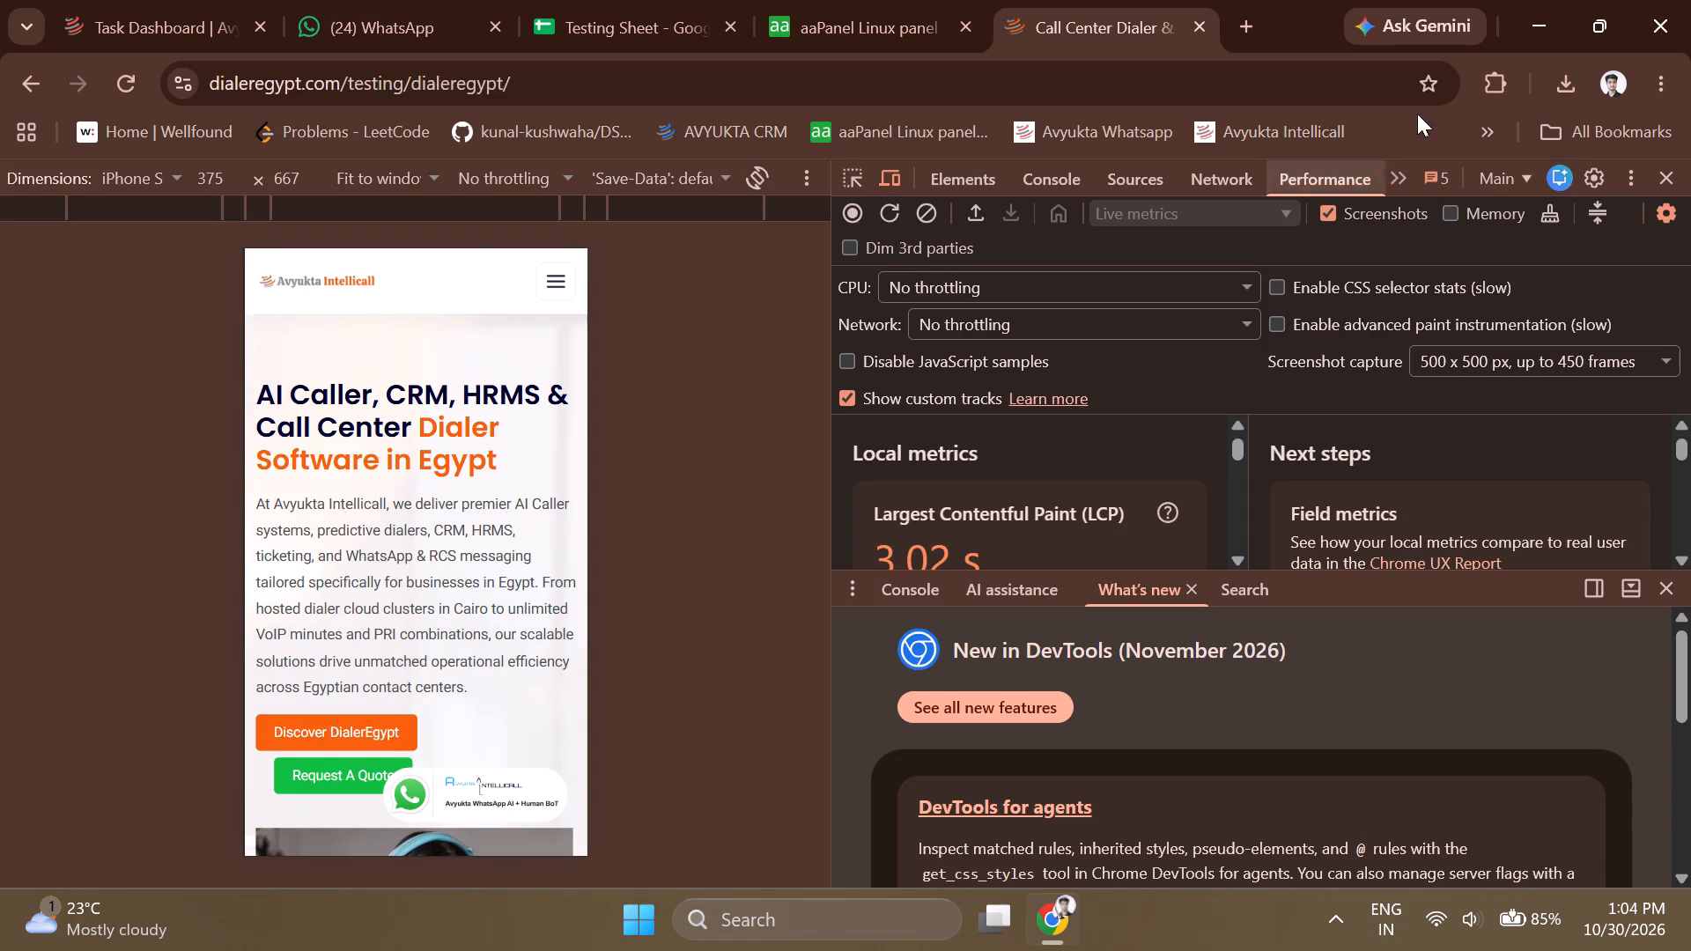
click(1672, 184)
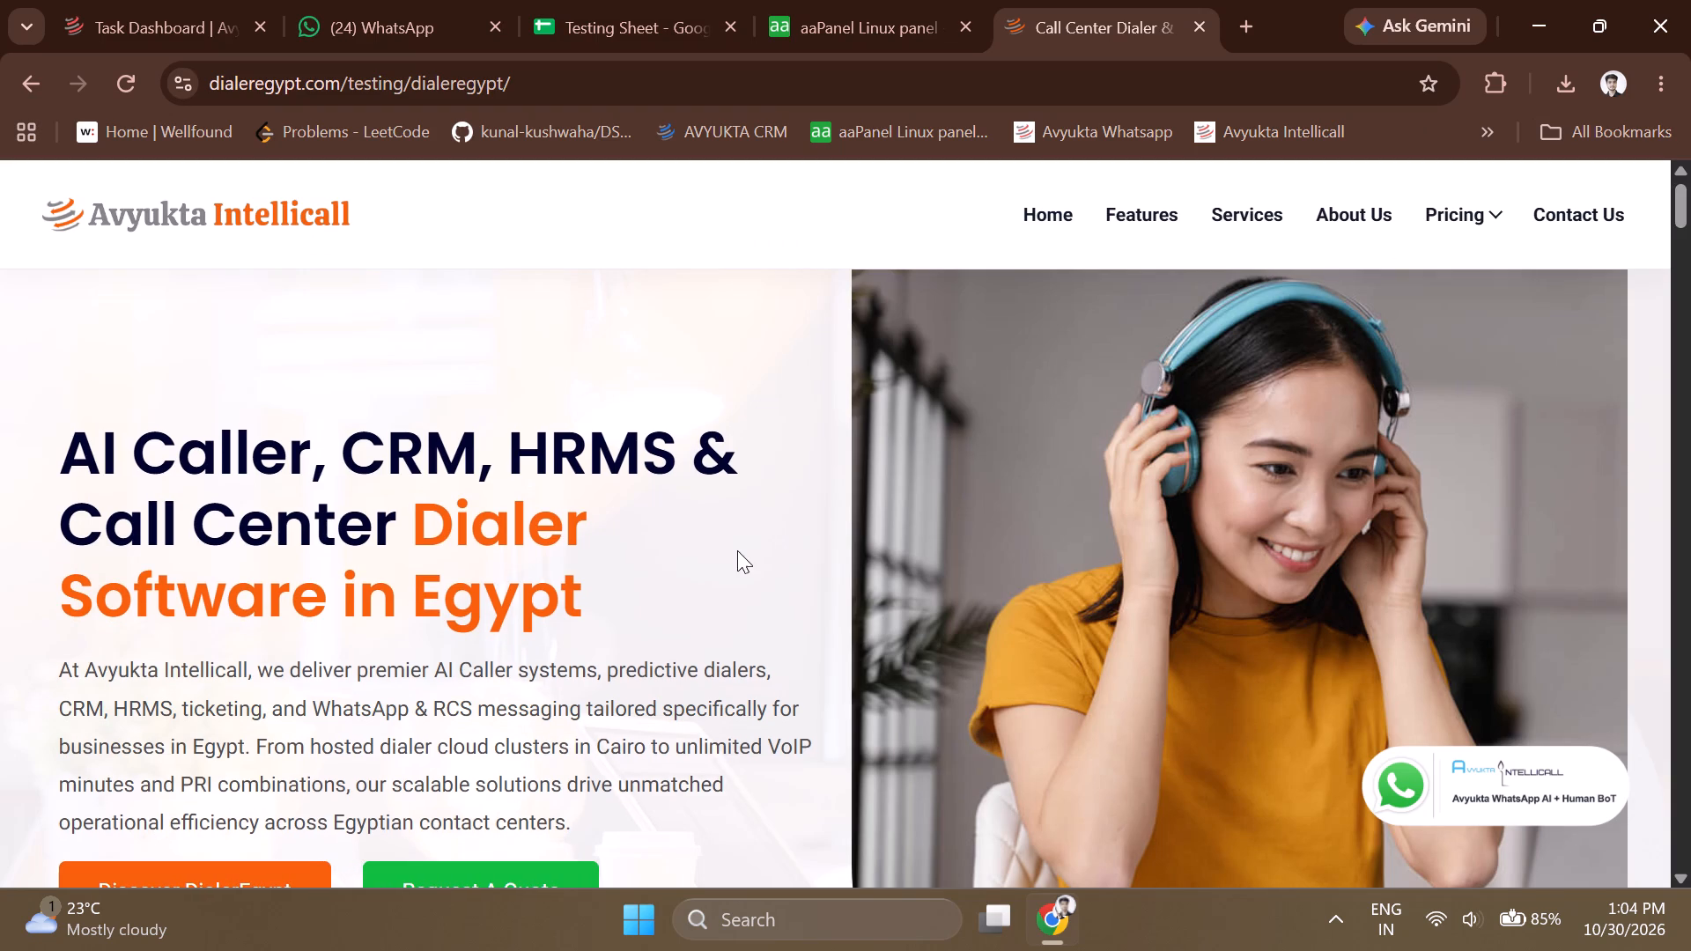
Return to the Testing Sheet and undo the last text removal in the dialeruae.com remarks cell E12.
click(564, 0)
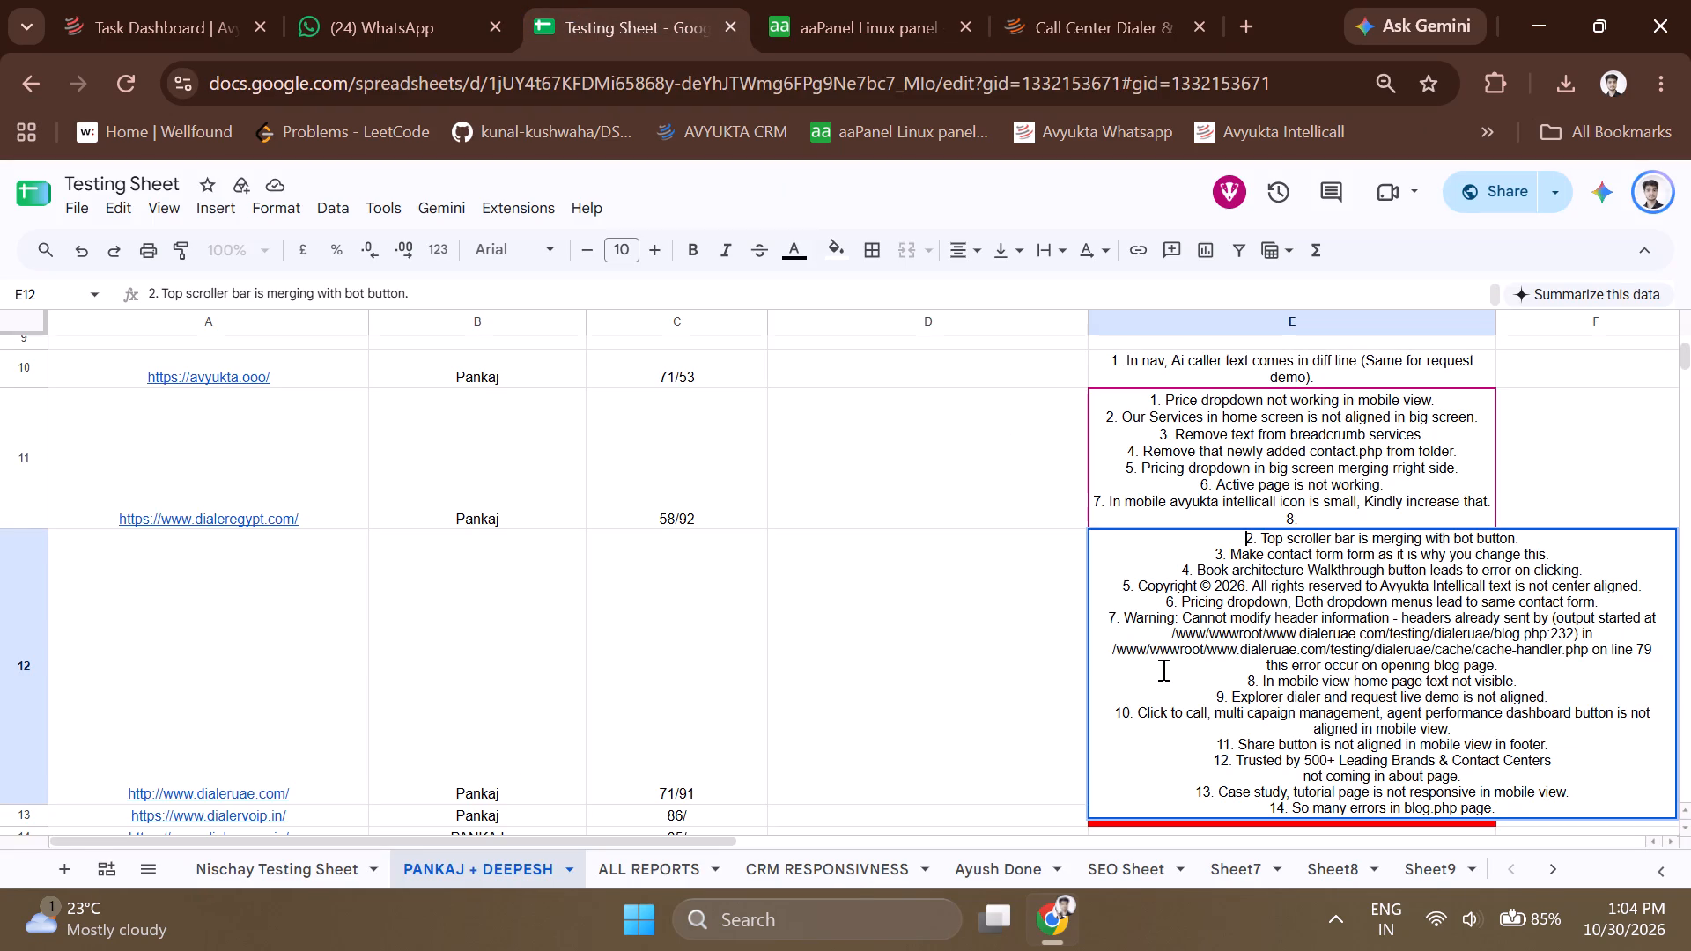
click(1327, 596)
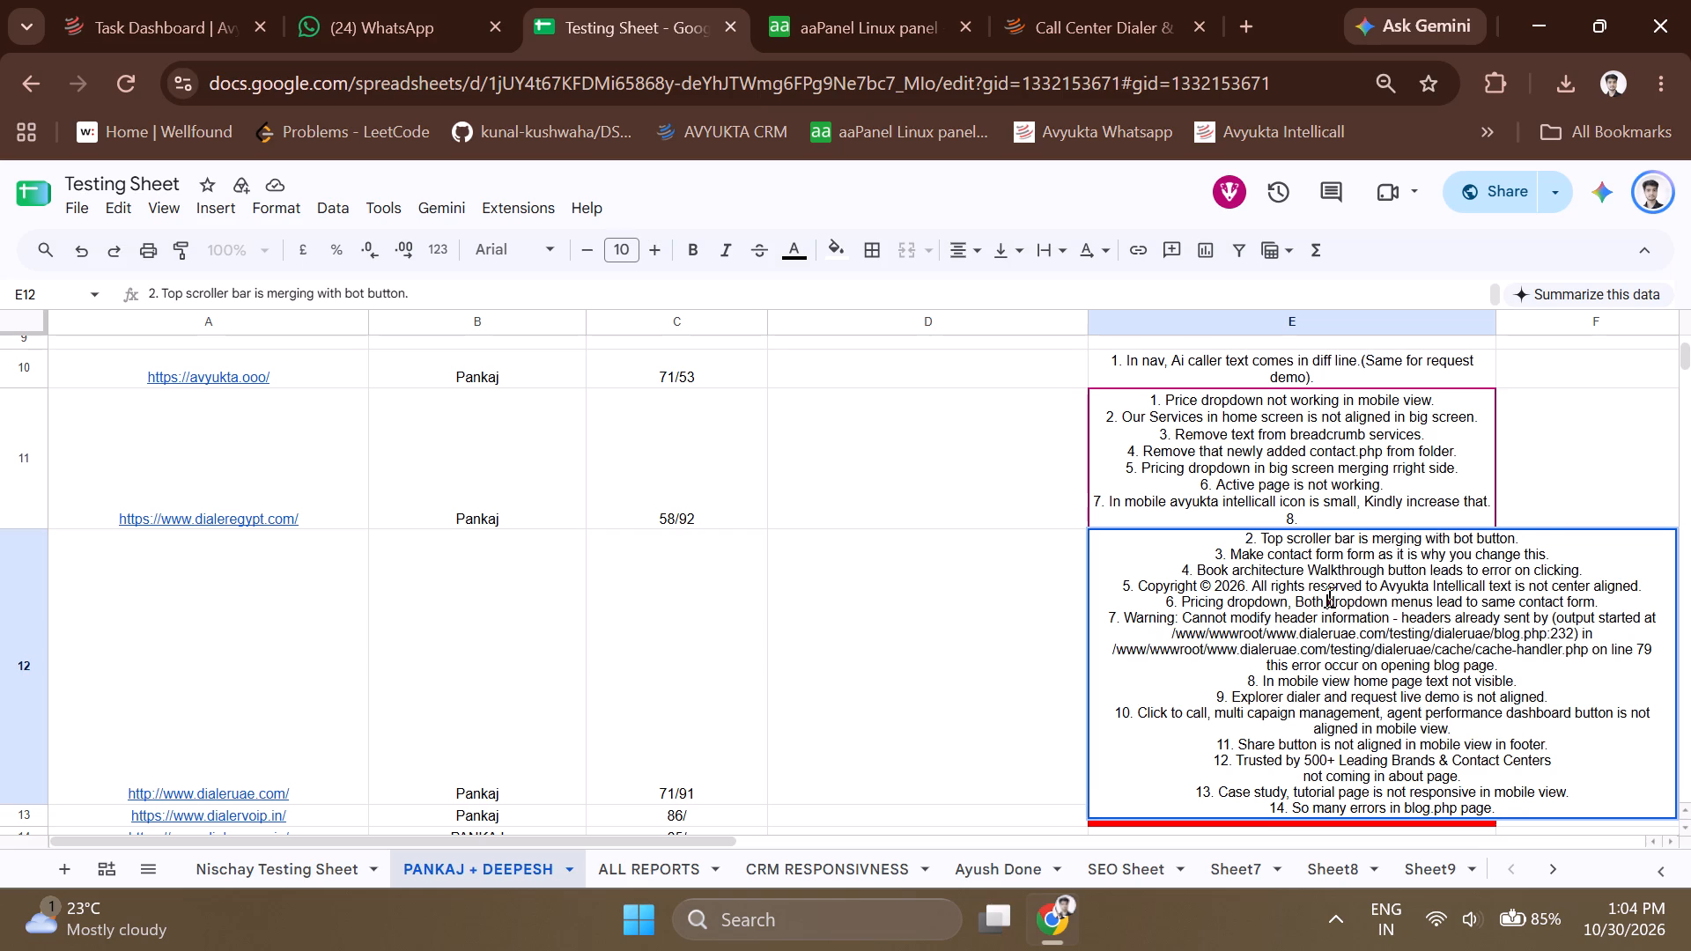
key(ctrl+z)
Colour remarks 2 (top scroller bar) and 3 (contact form) red in the dialeruae.com cell E12.
click(1355, 581)
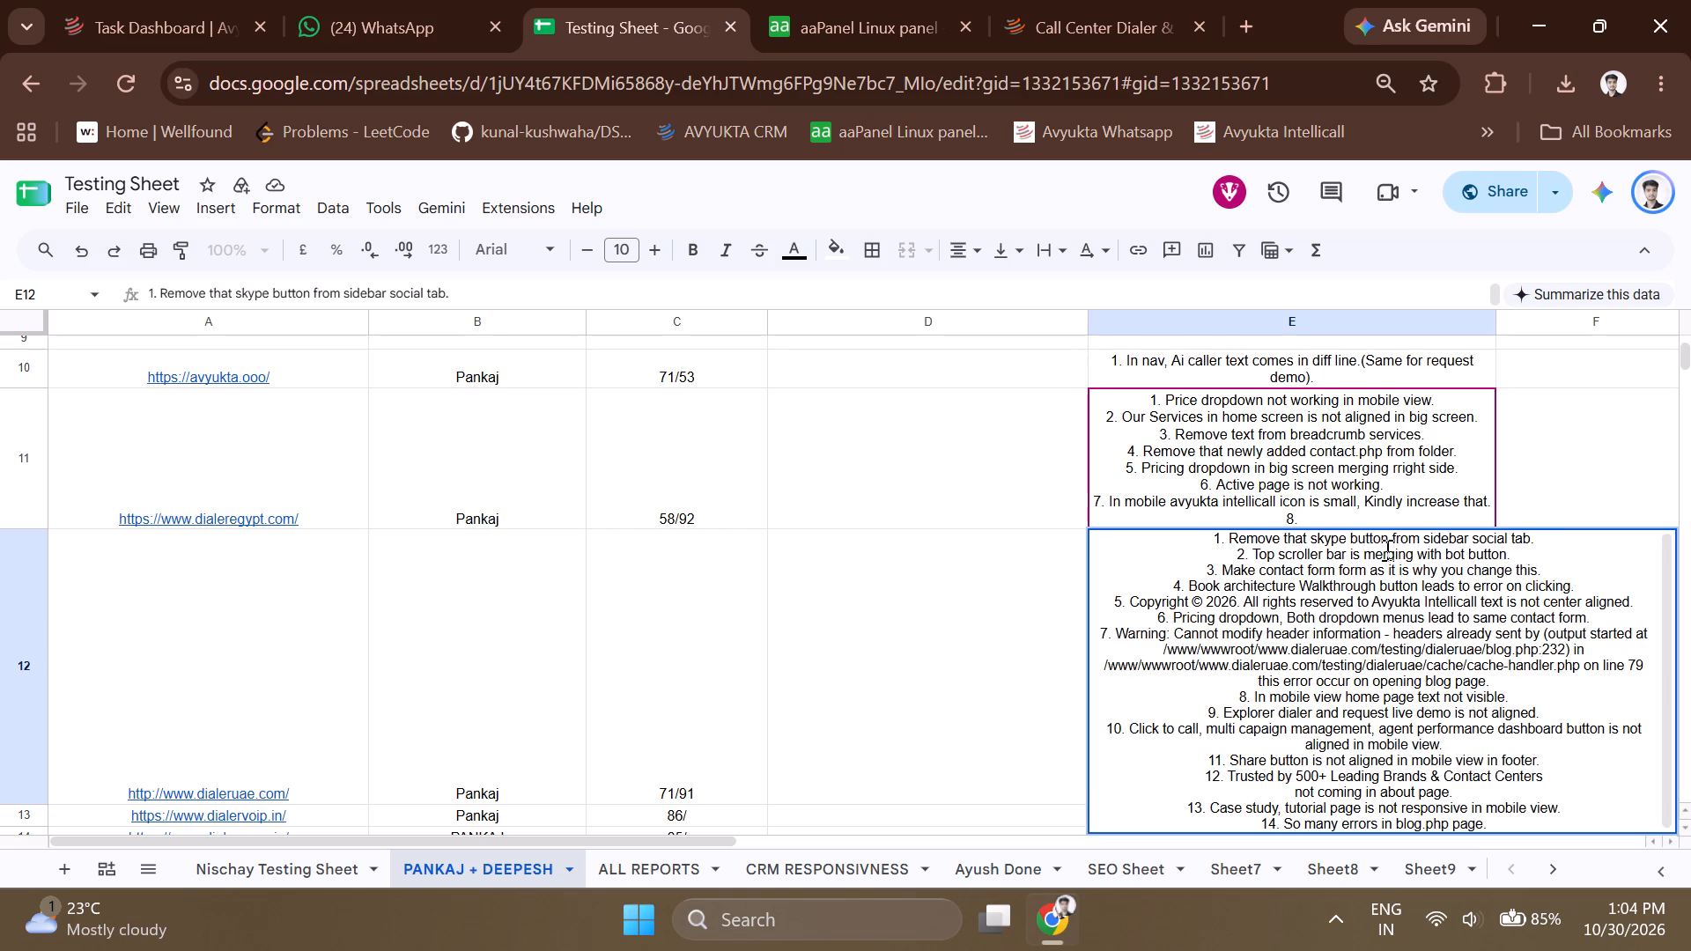
triple_click(1367, 562)
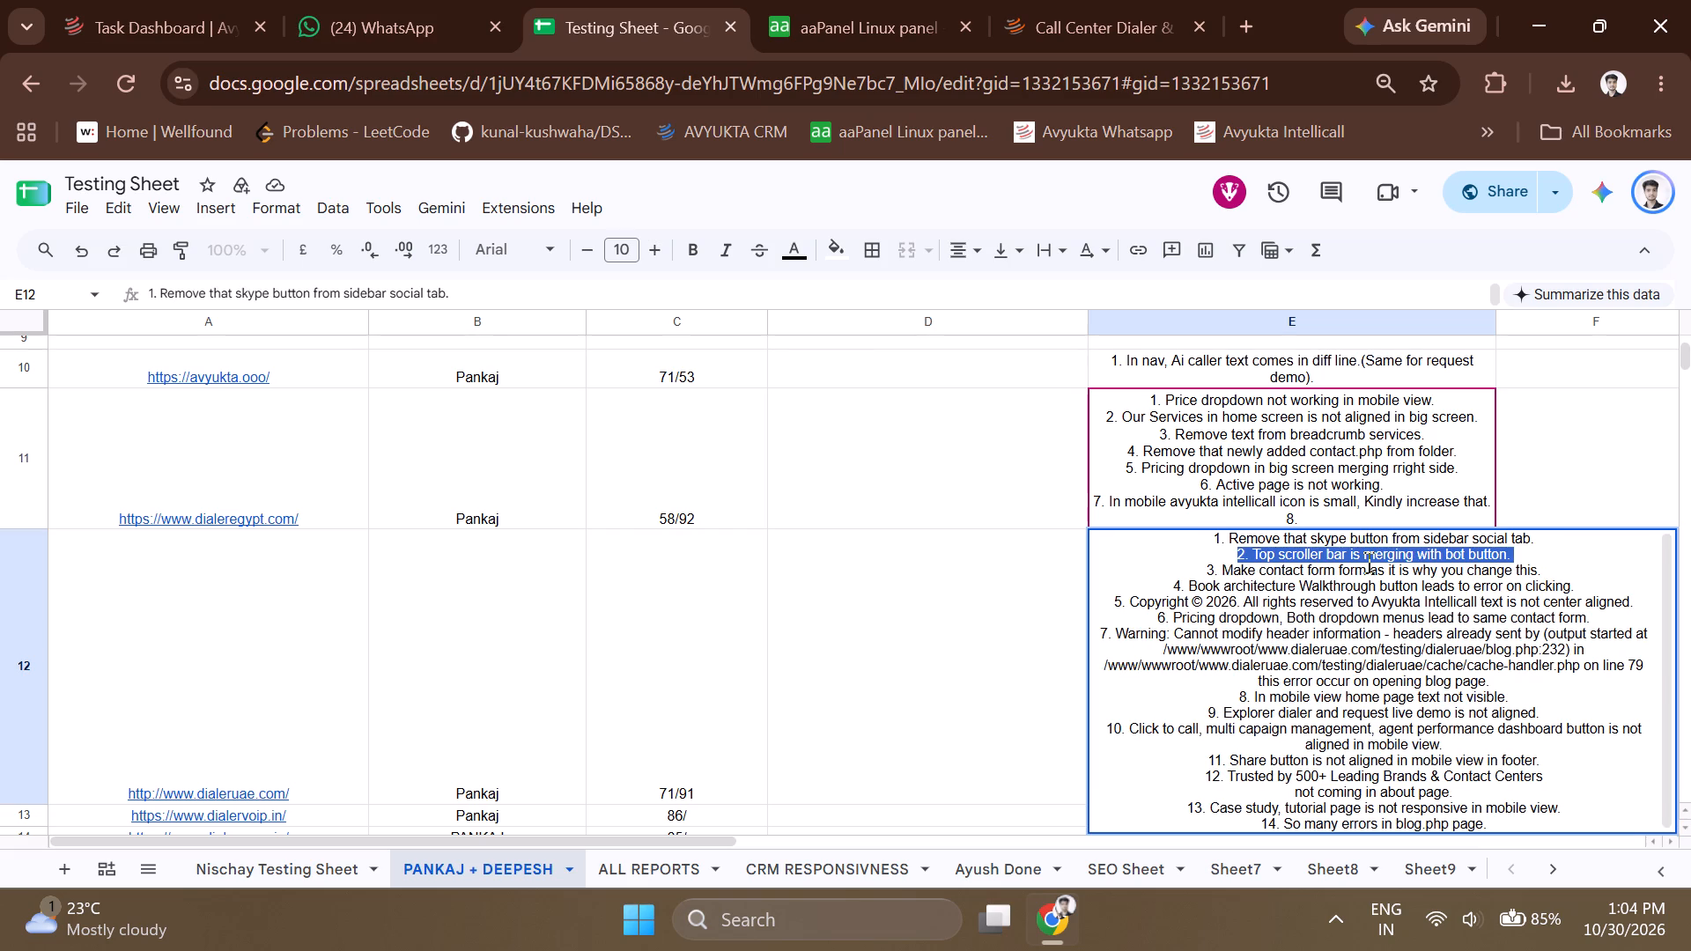
click(795, 248)
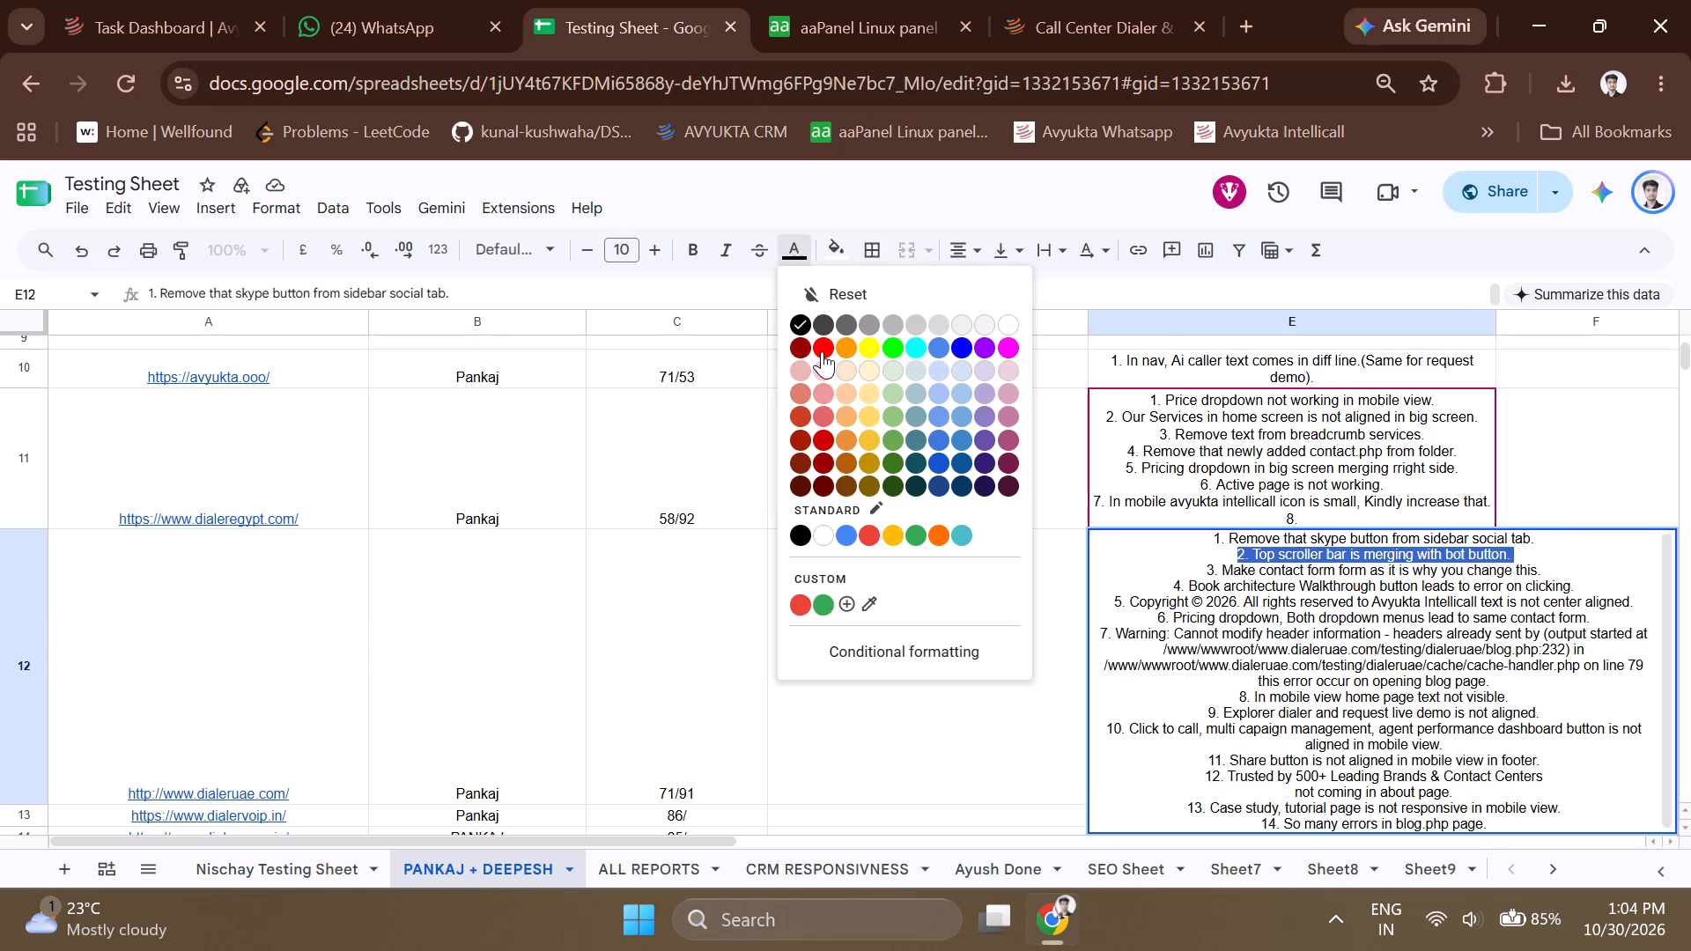
click(822, 351)
triple_click(1325, 572)
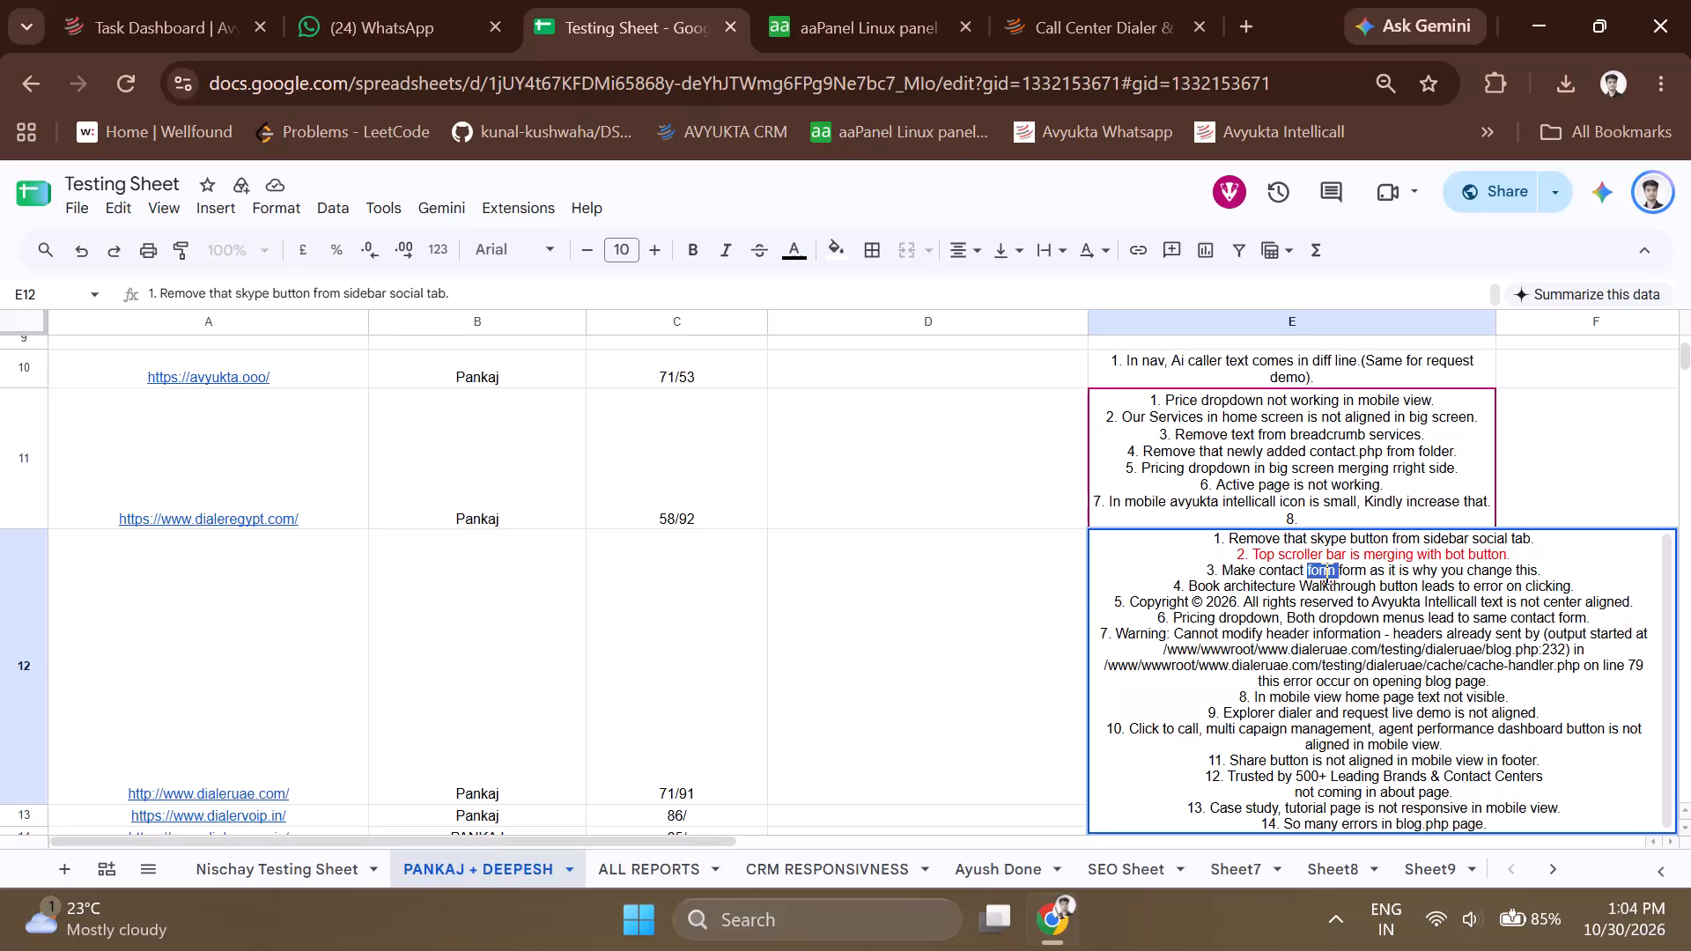
click(790, 256)
click(825, 351)
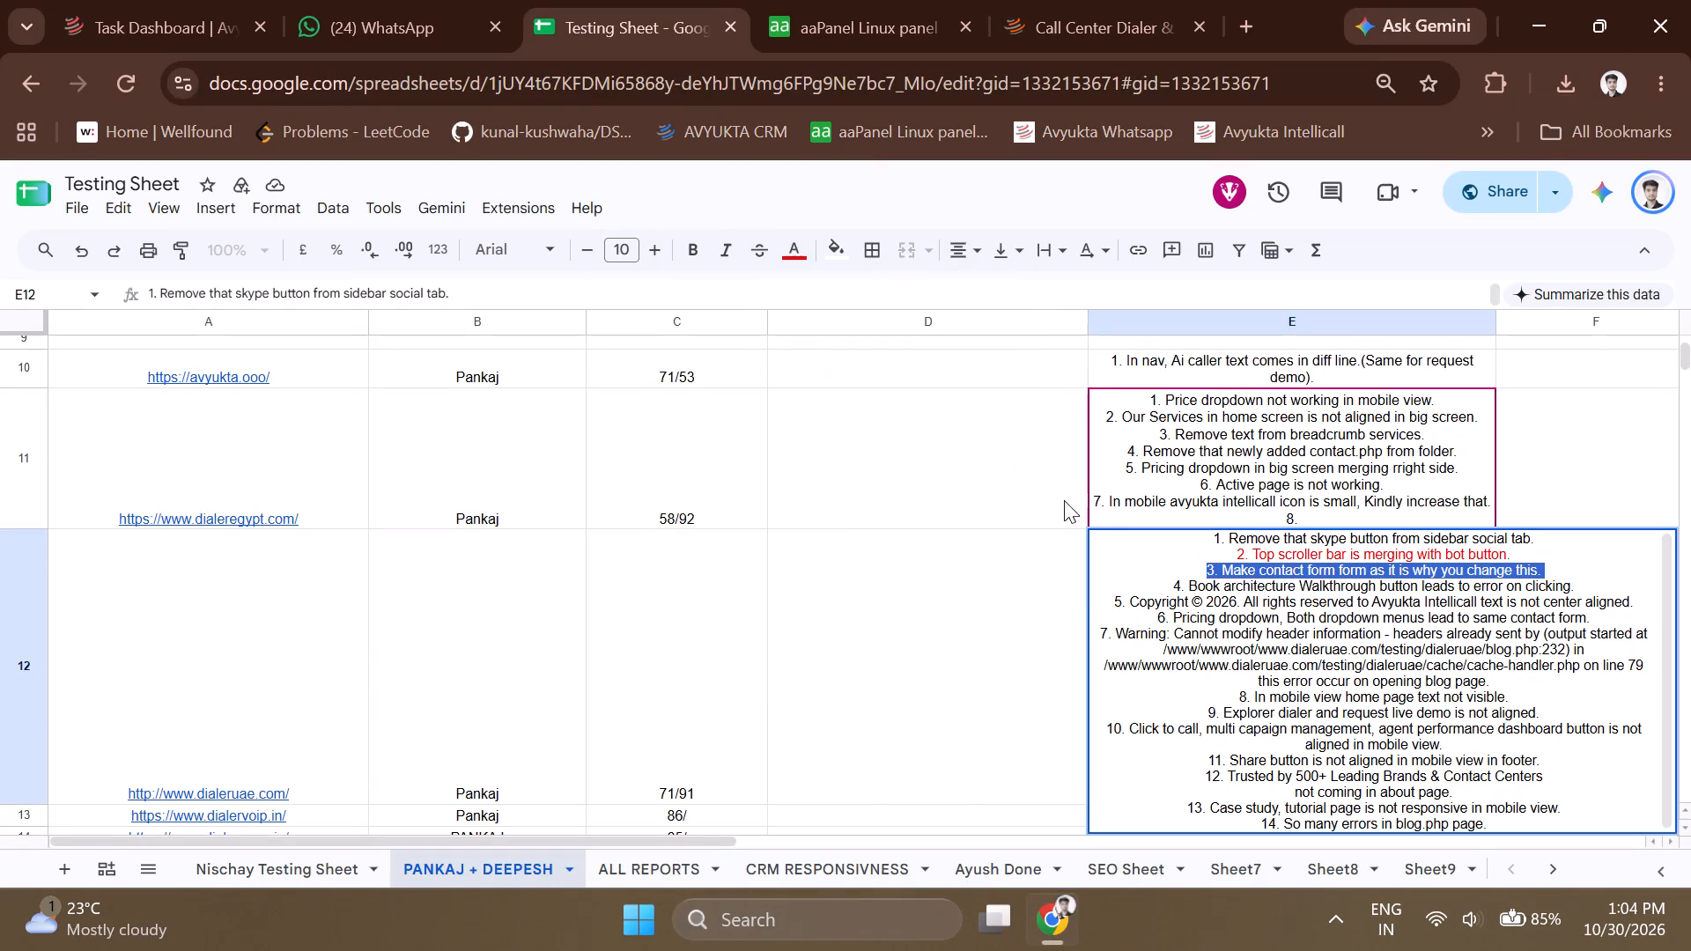
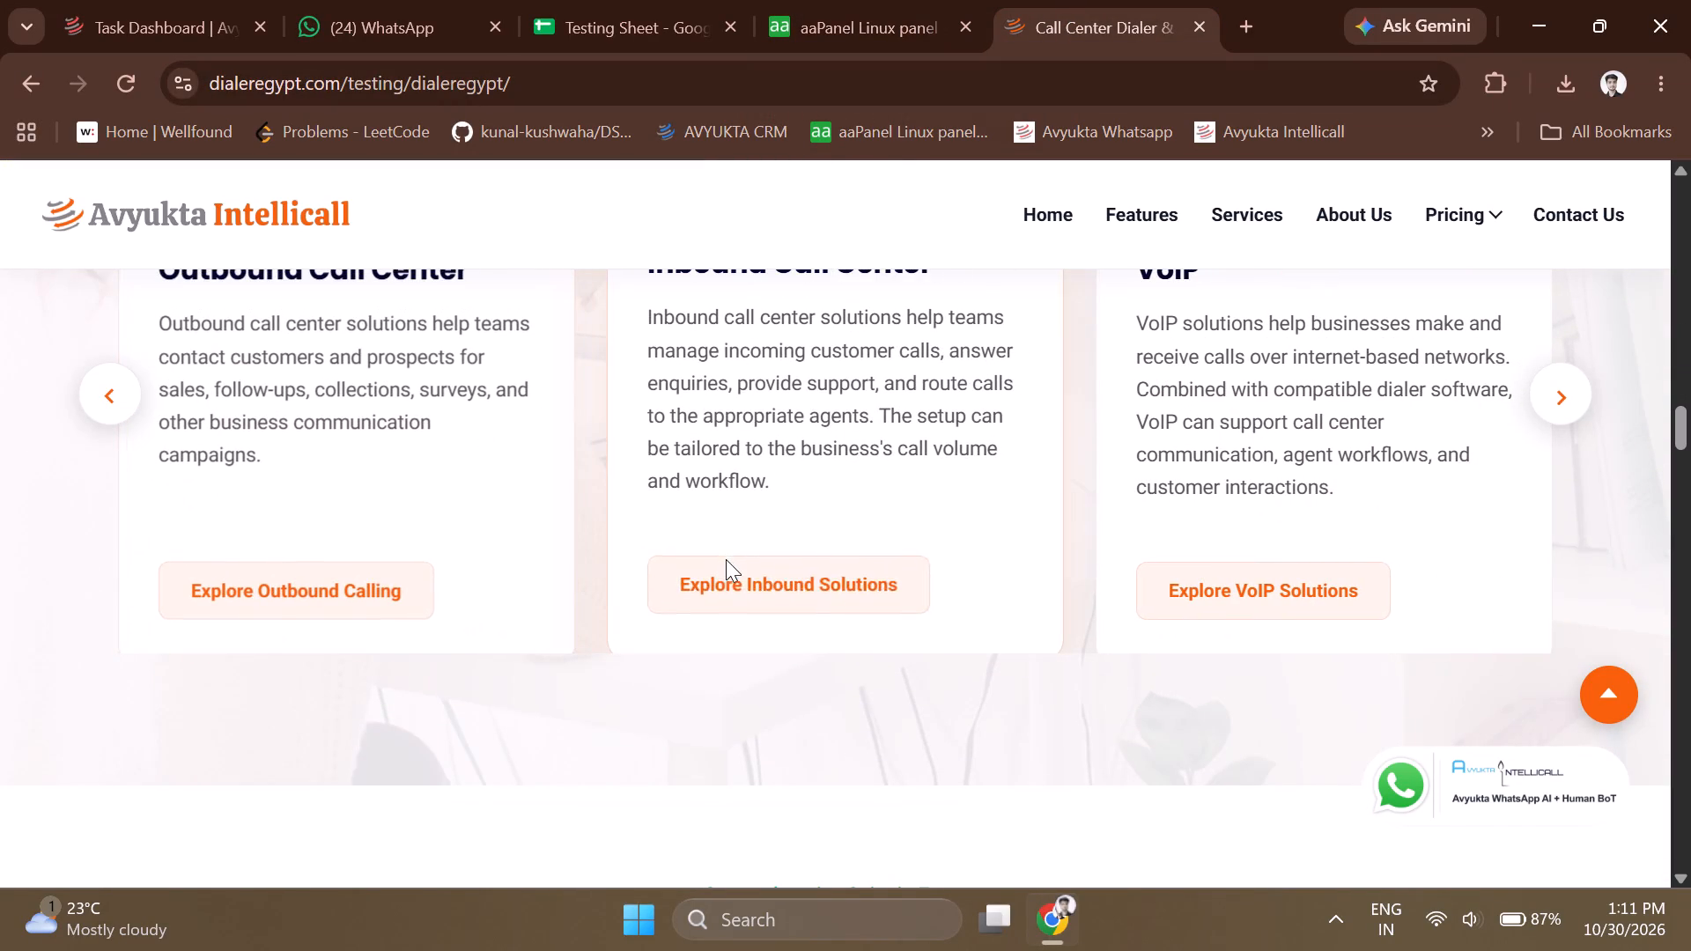
scroll(726, 559, left, 5)
scroll(726, 559, down, 7)
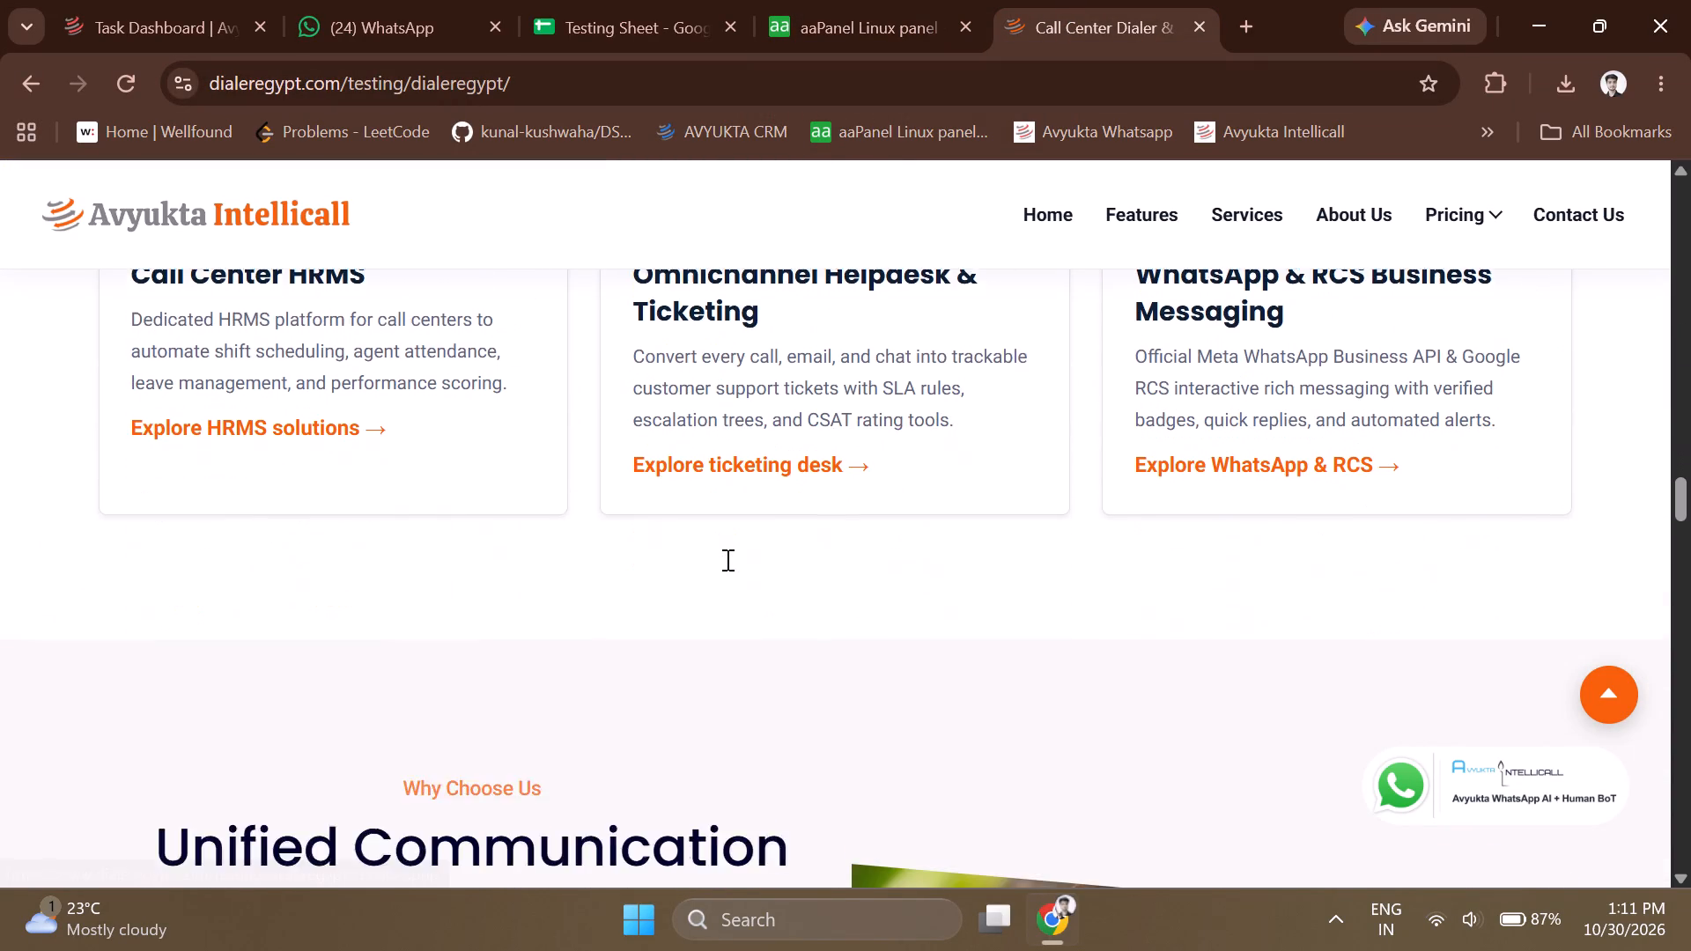
scroll(726, 559, down, 7)
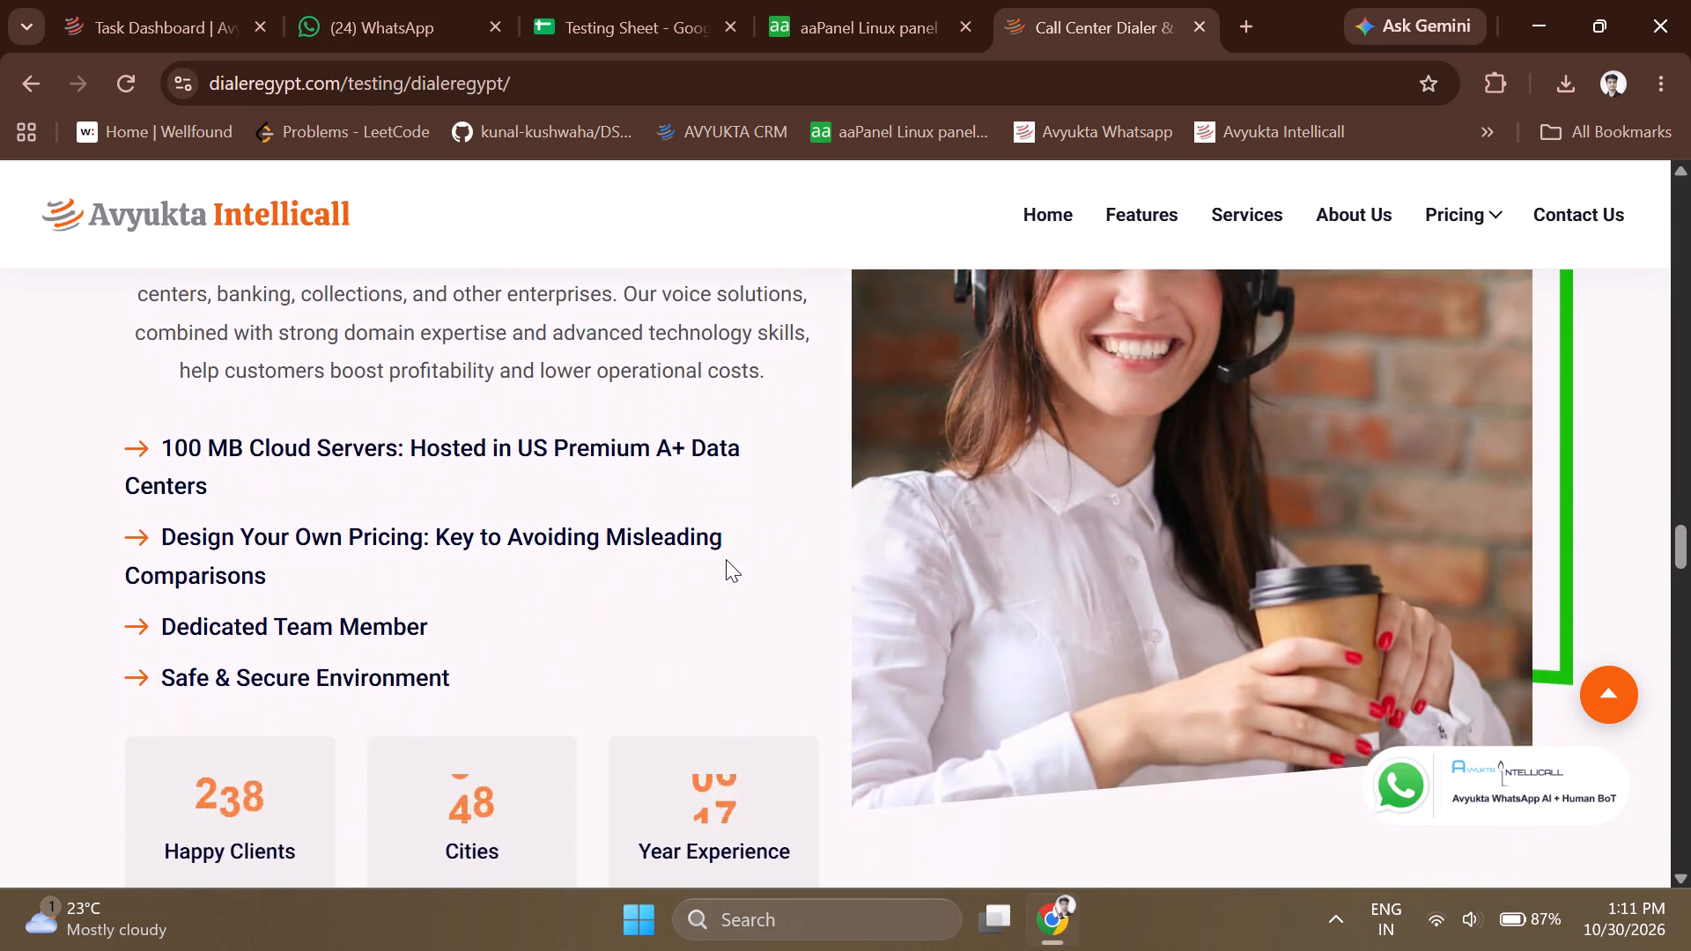
scroll(726, 559, down, 6)
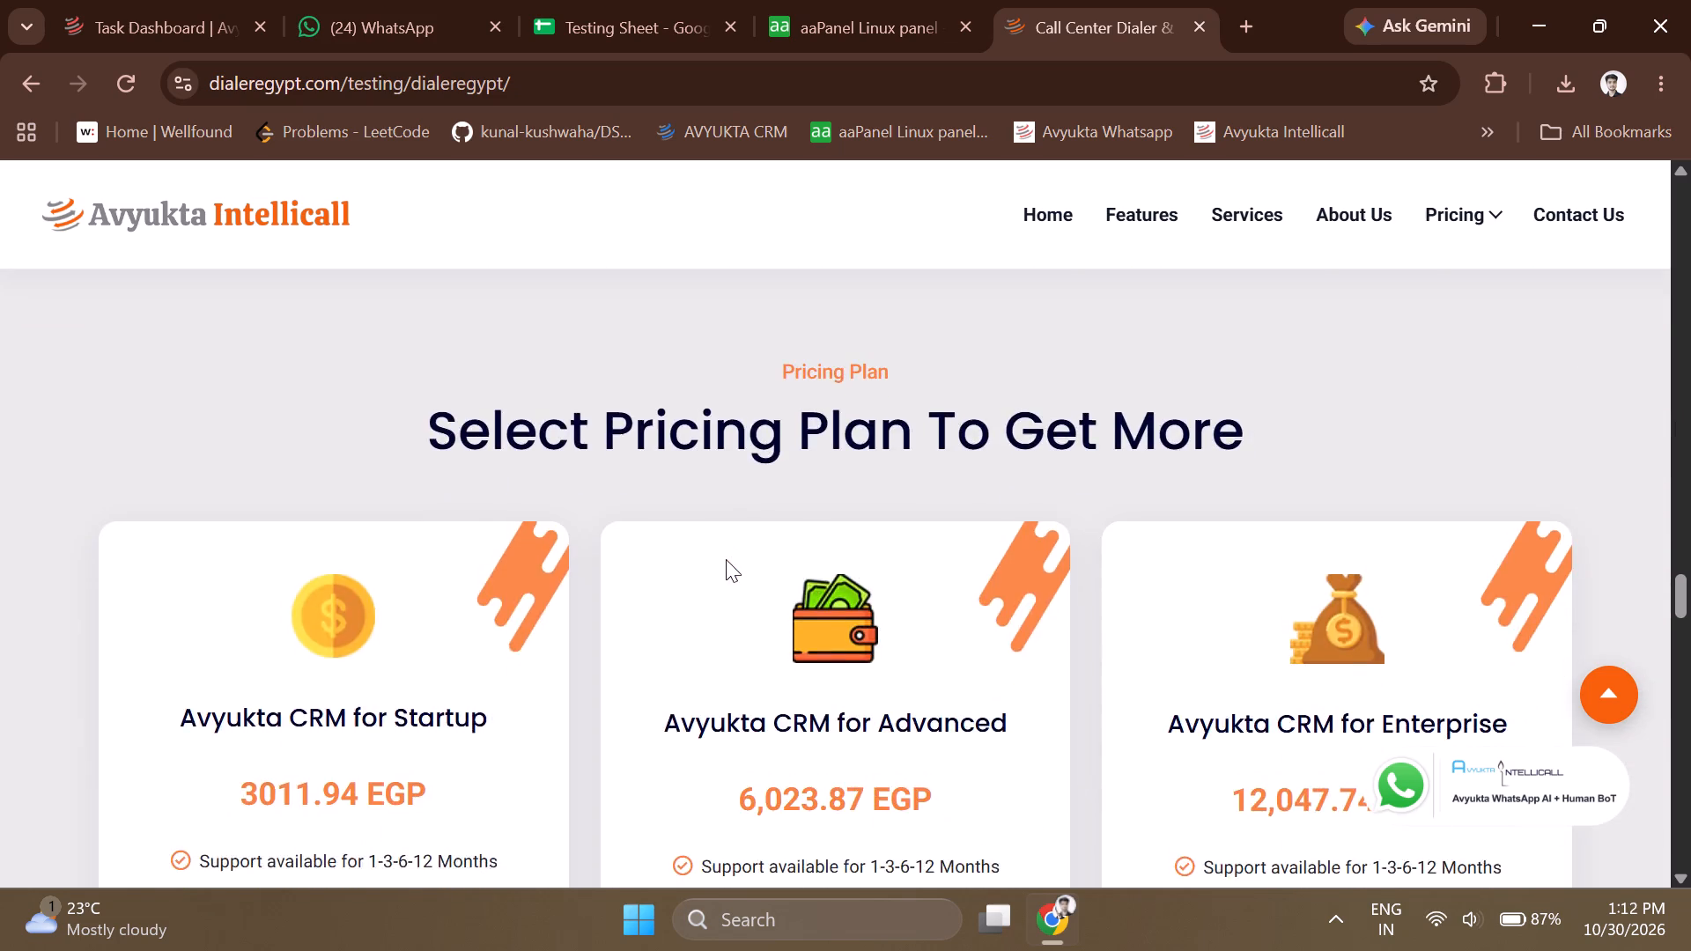
scroll(726, 559, down, 15)
scroll(726, 559, up, 12)
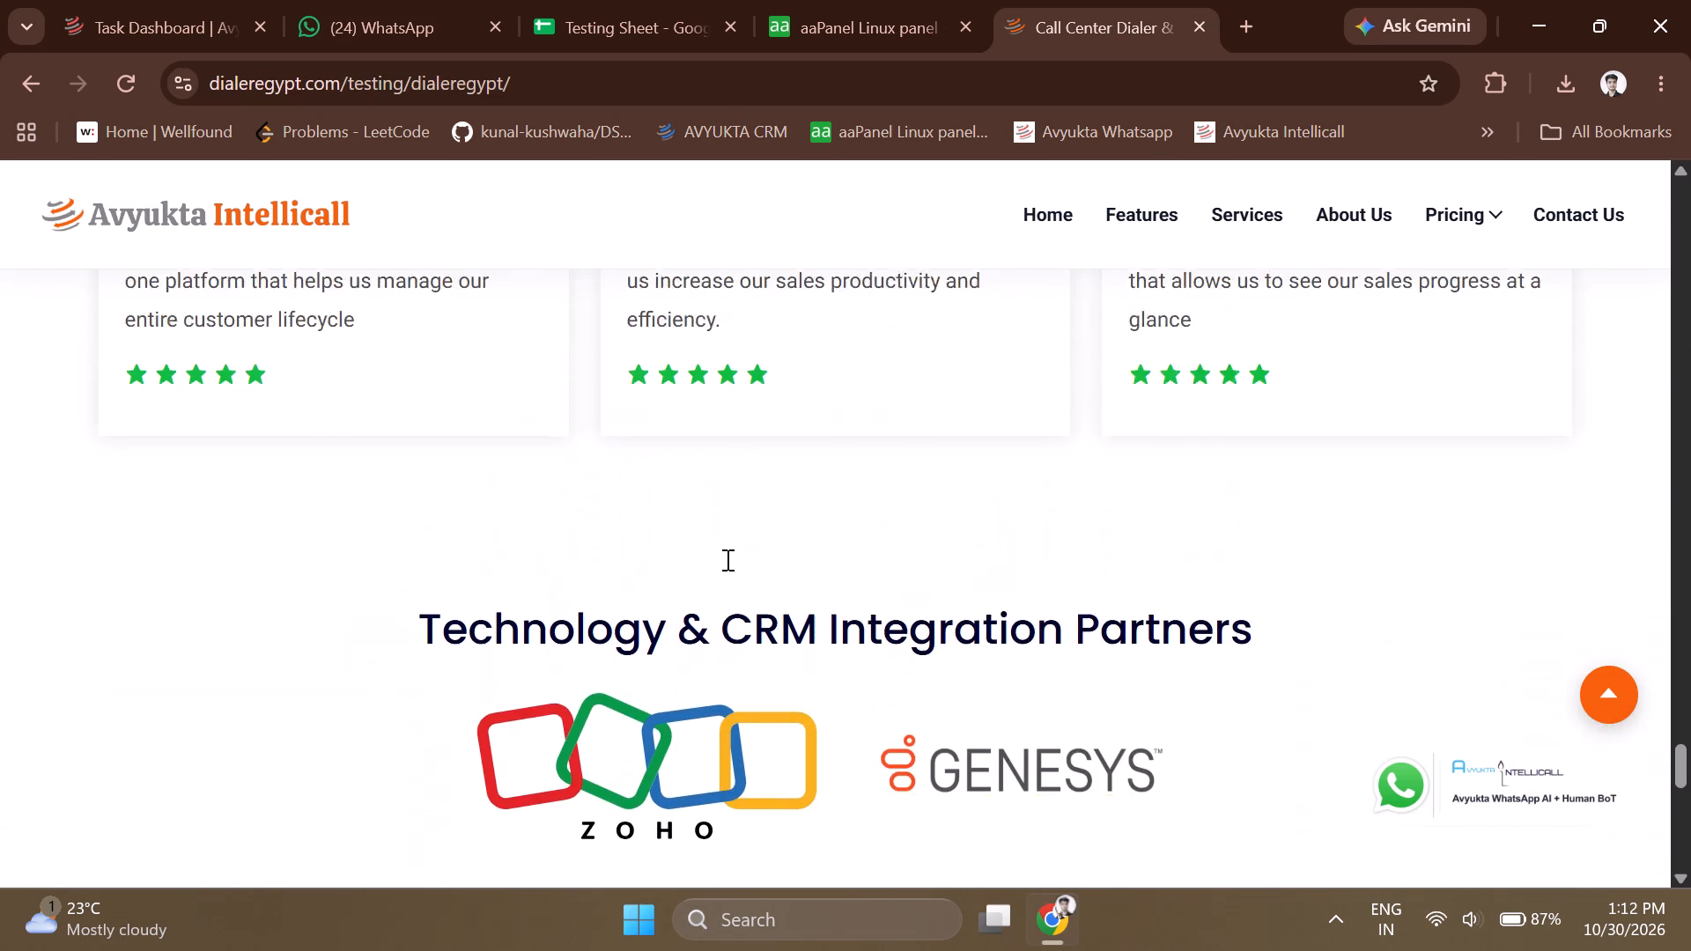
scroll(726, 559, up, 7)
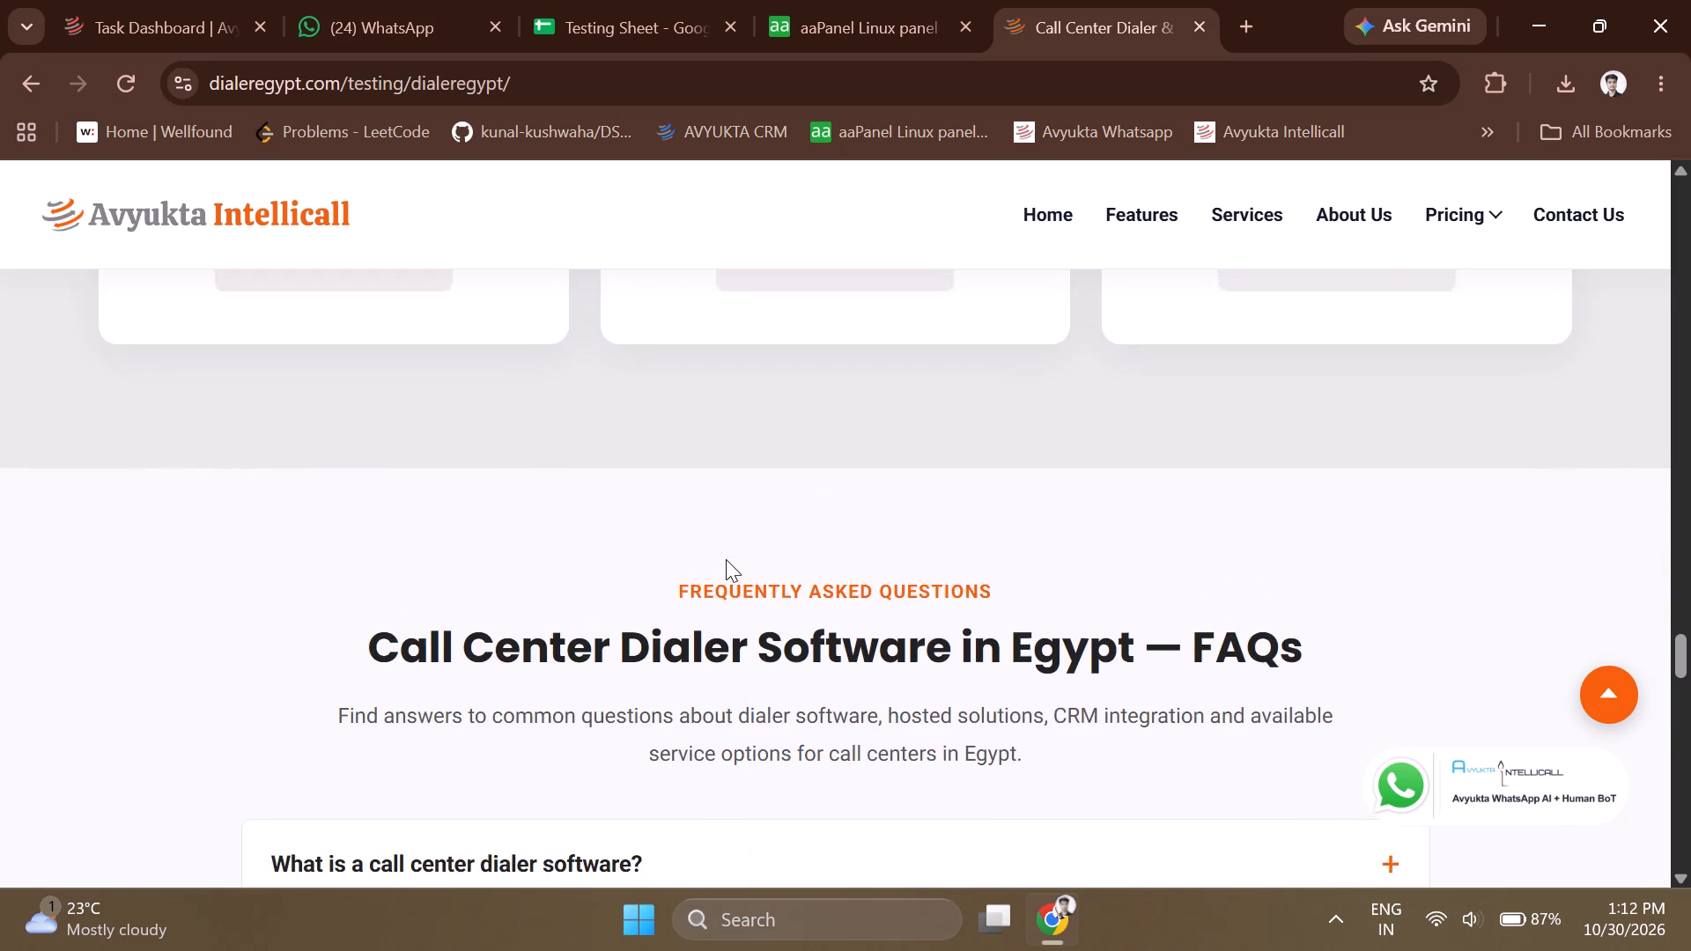
scroll(726, 559, up, 4)
scroll(726, 559, down, 3)
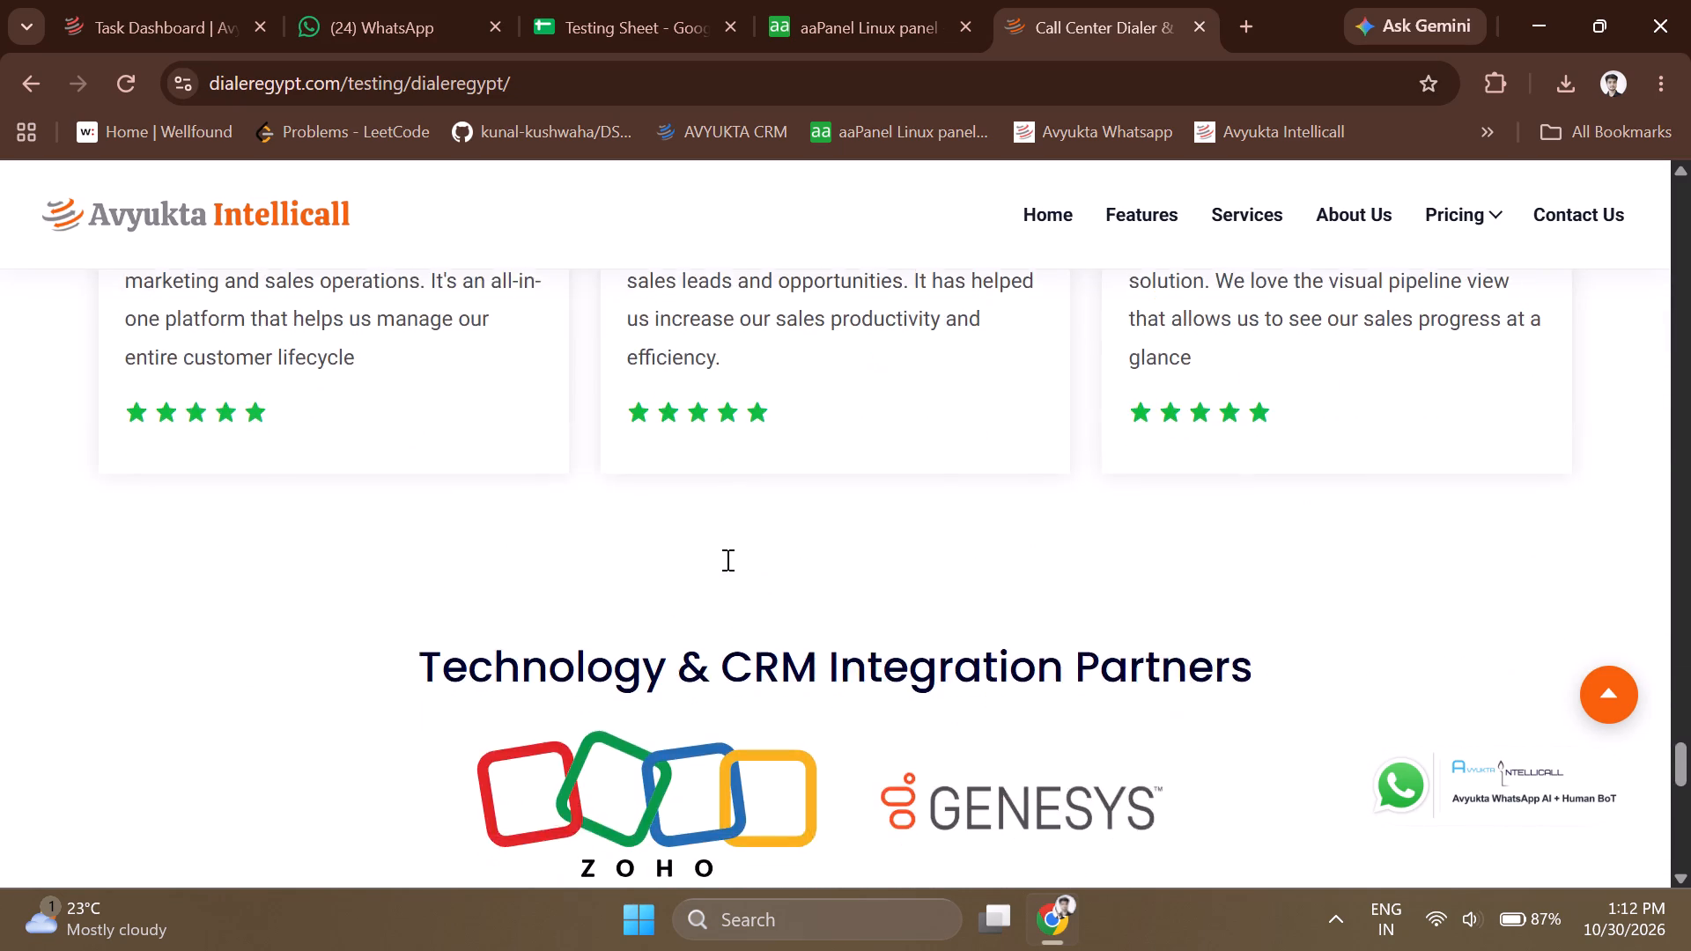
scroll(726, 559, down, 3)
scroll(726, 559, up, 2)
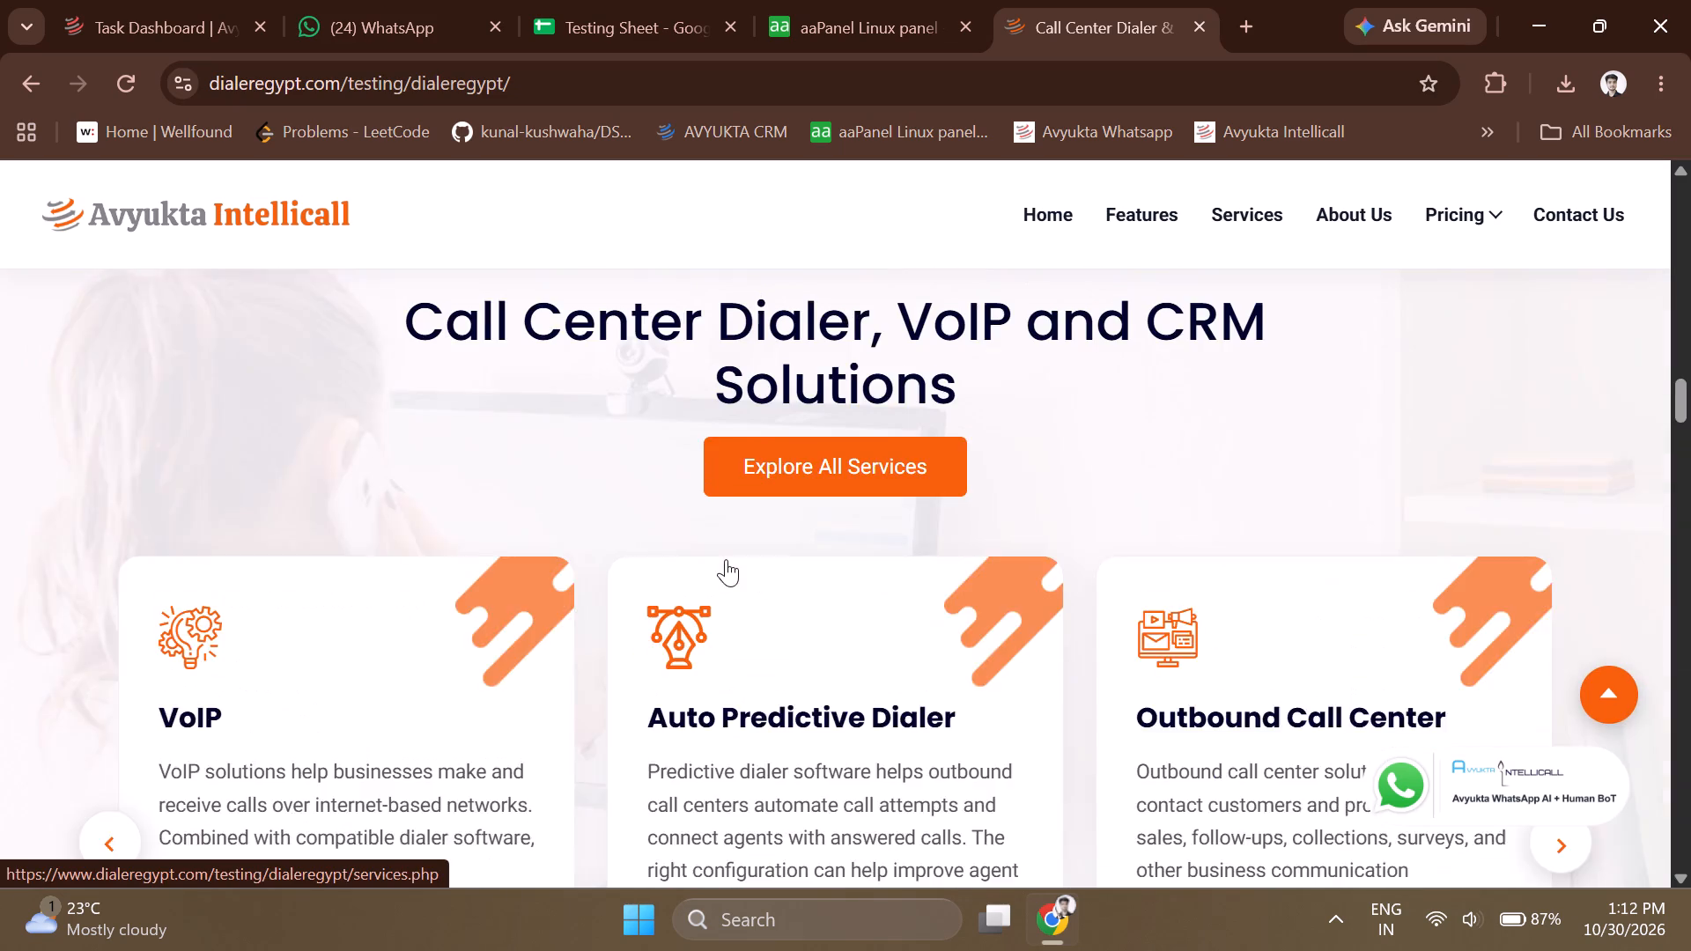
scroll(726, 559, up, 8)
scroll(726, 559, down, 1)
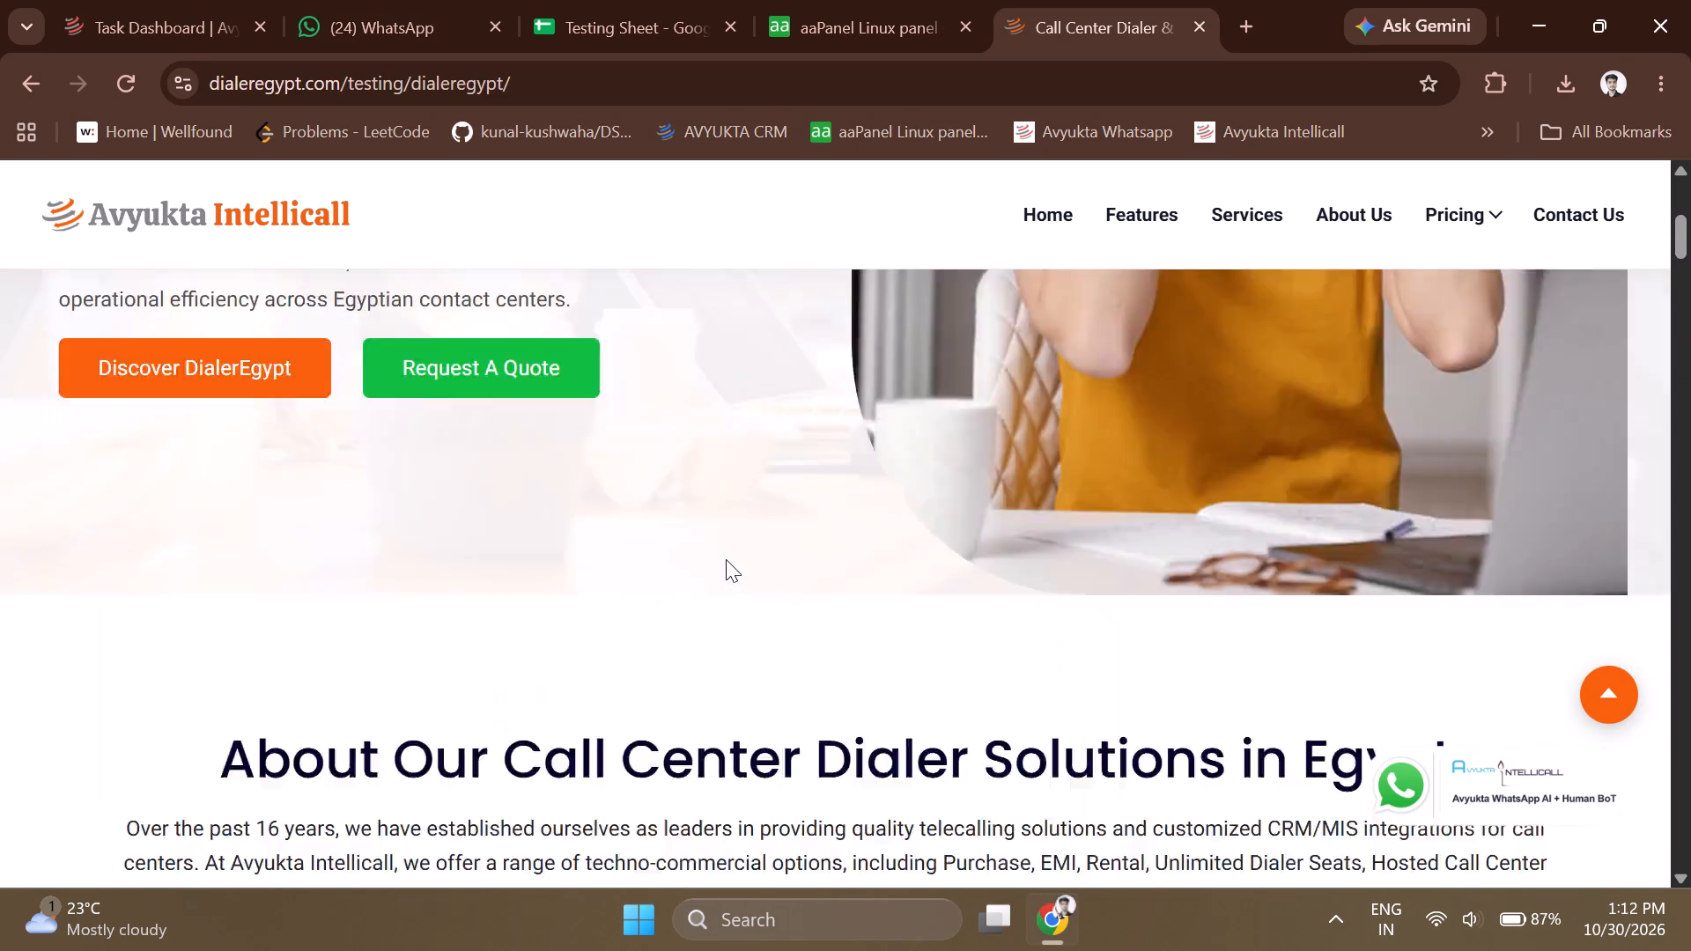
scroll(726, 559, down, 4)
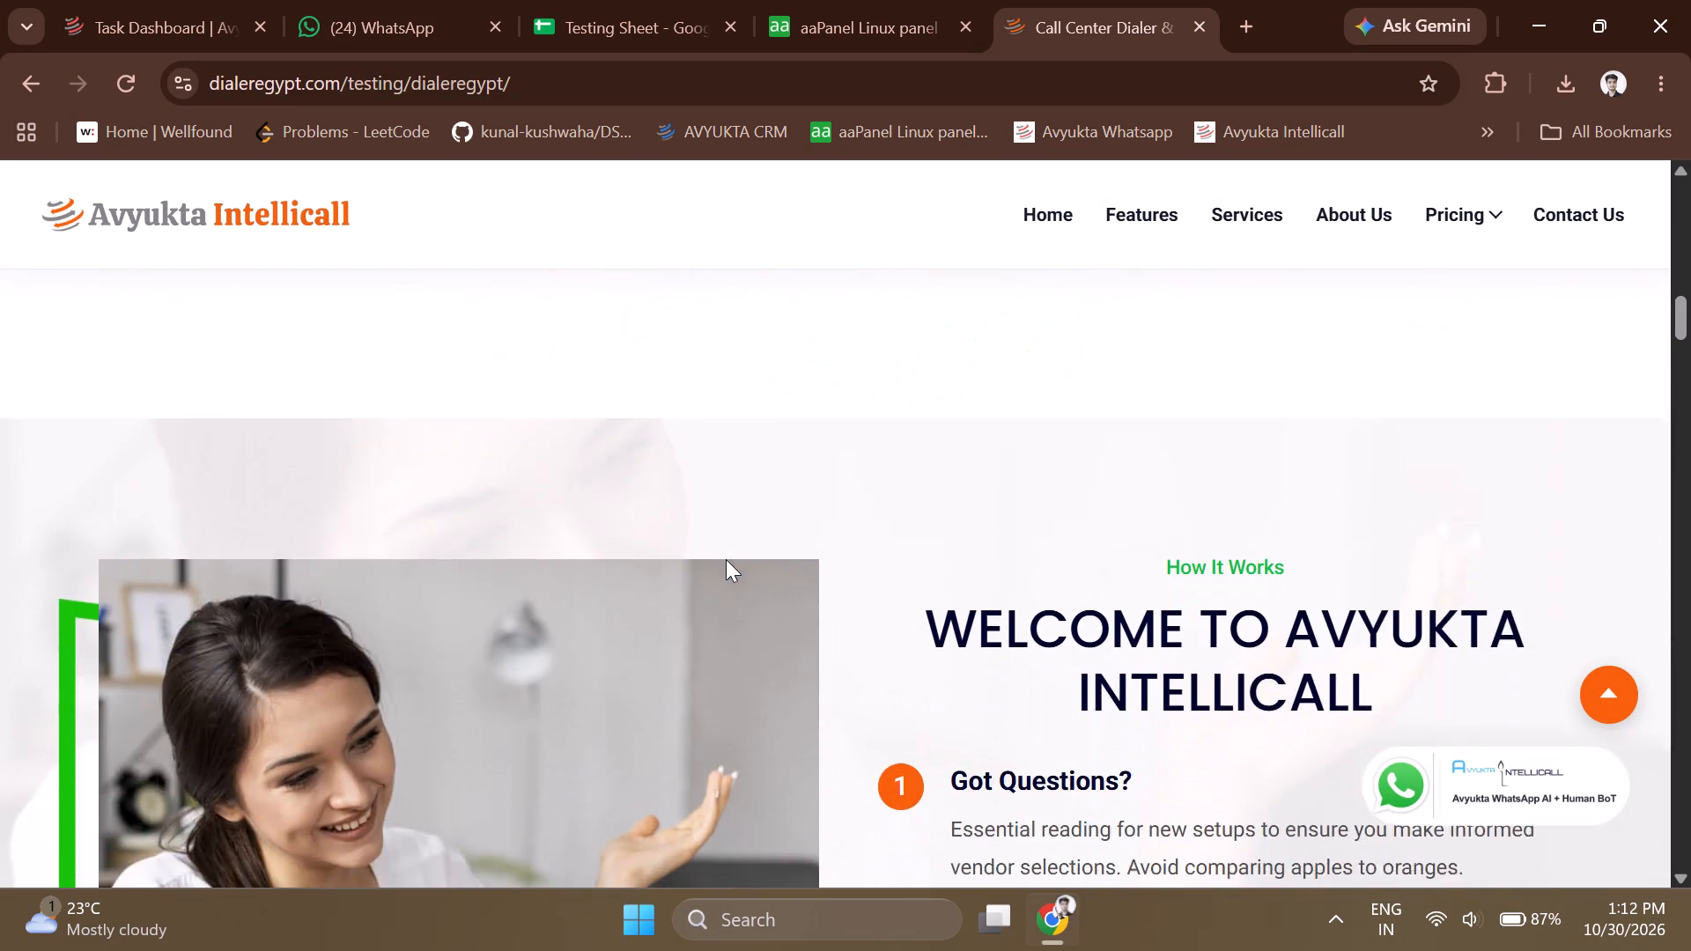
scroll(726, 559, down, 6)
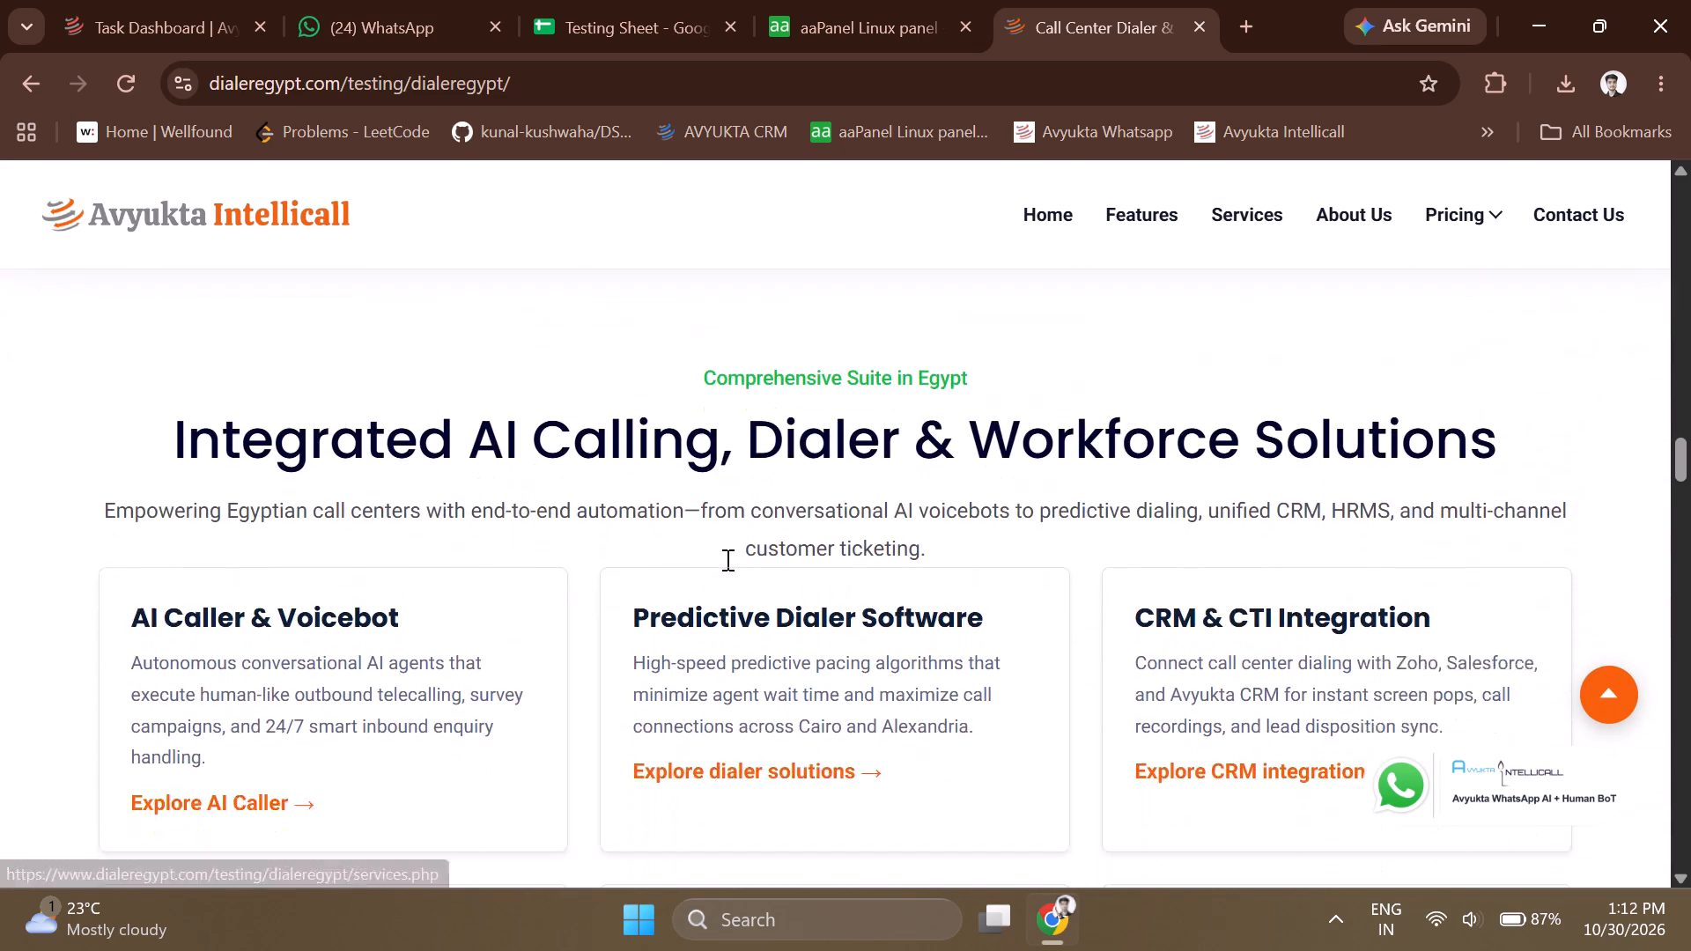
scroll(726, 559, down, 6)
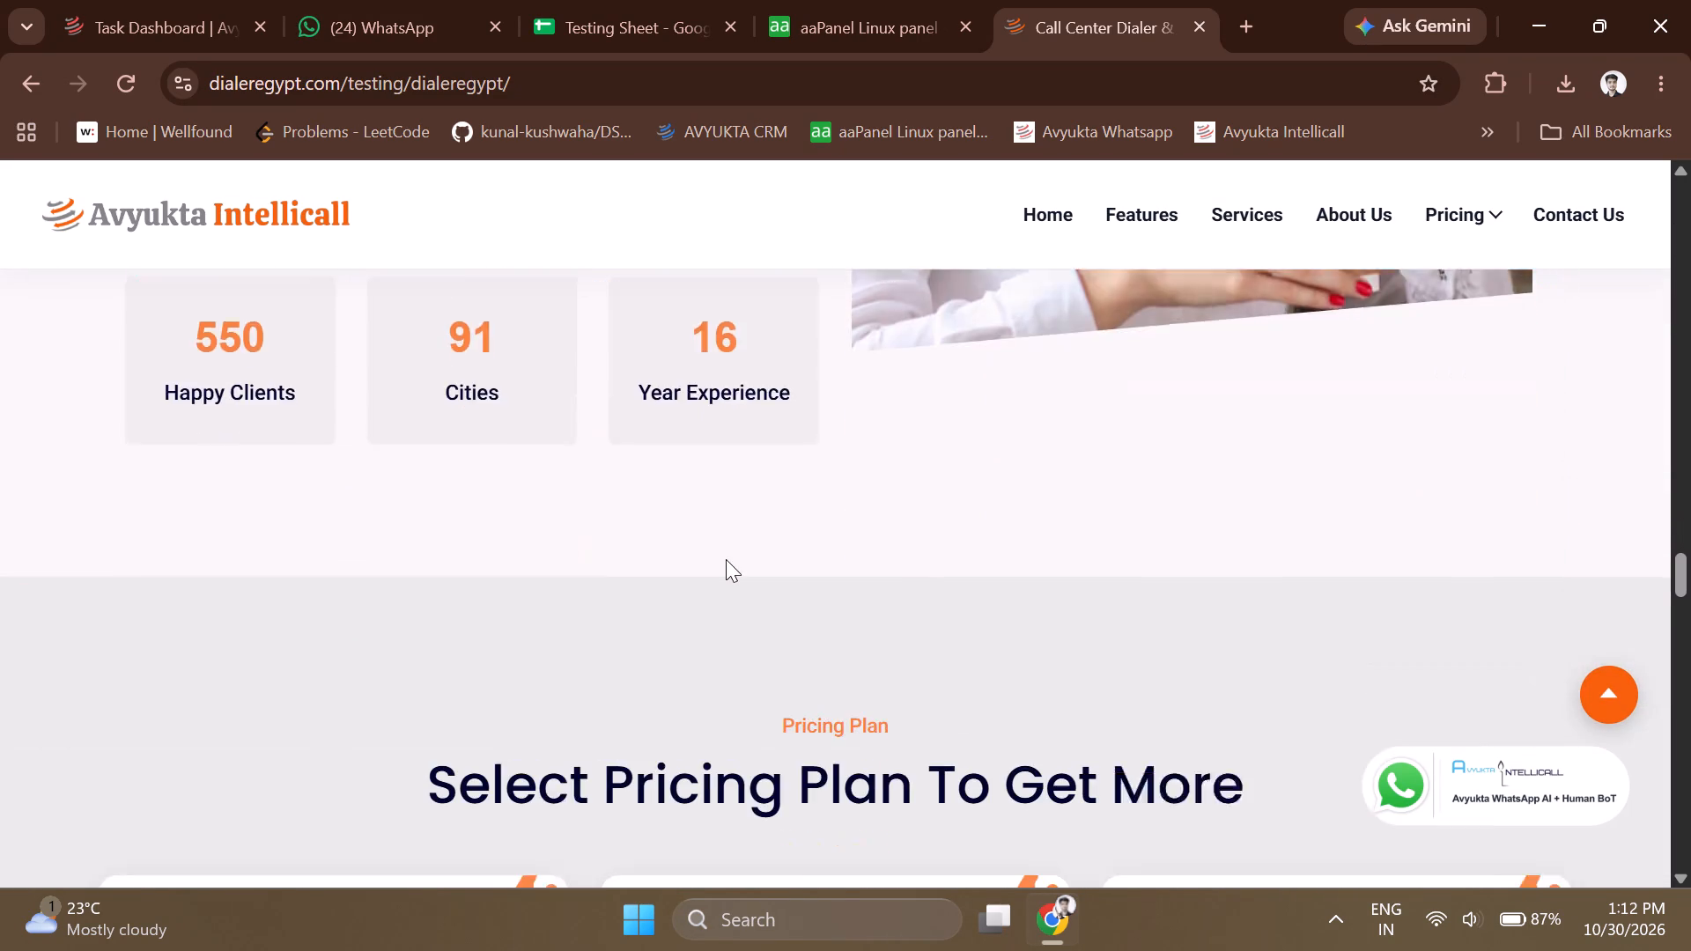
scroll(726, 559, down, 1)
scroll(726, 559, up, 2)
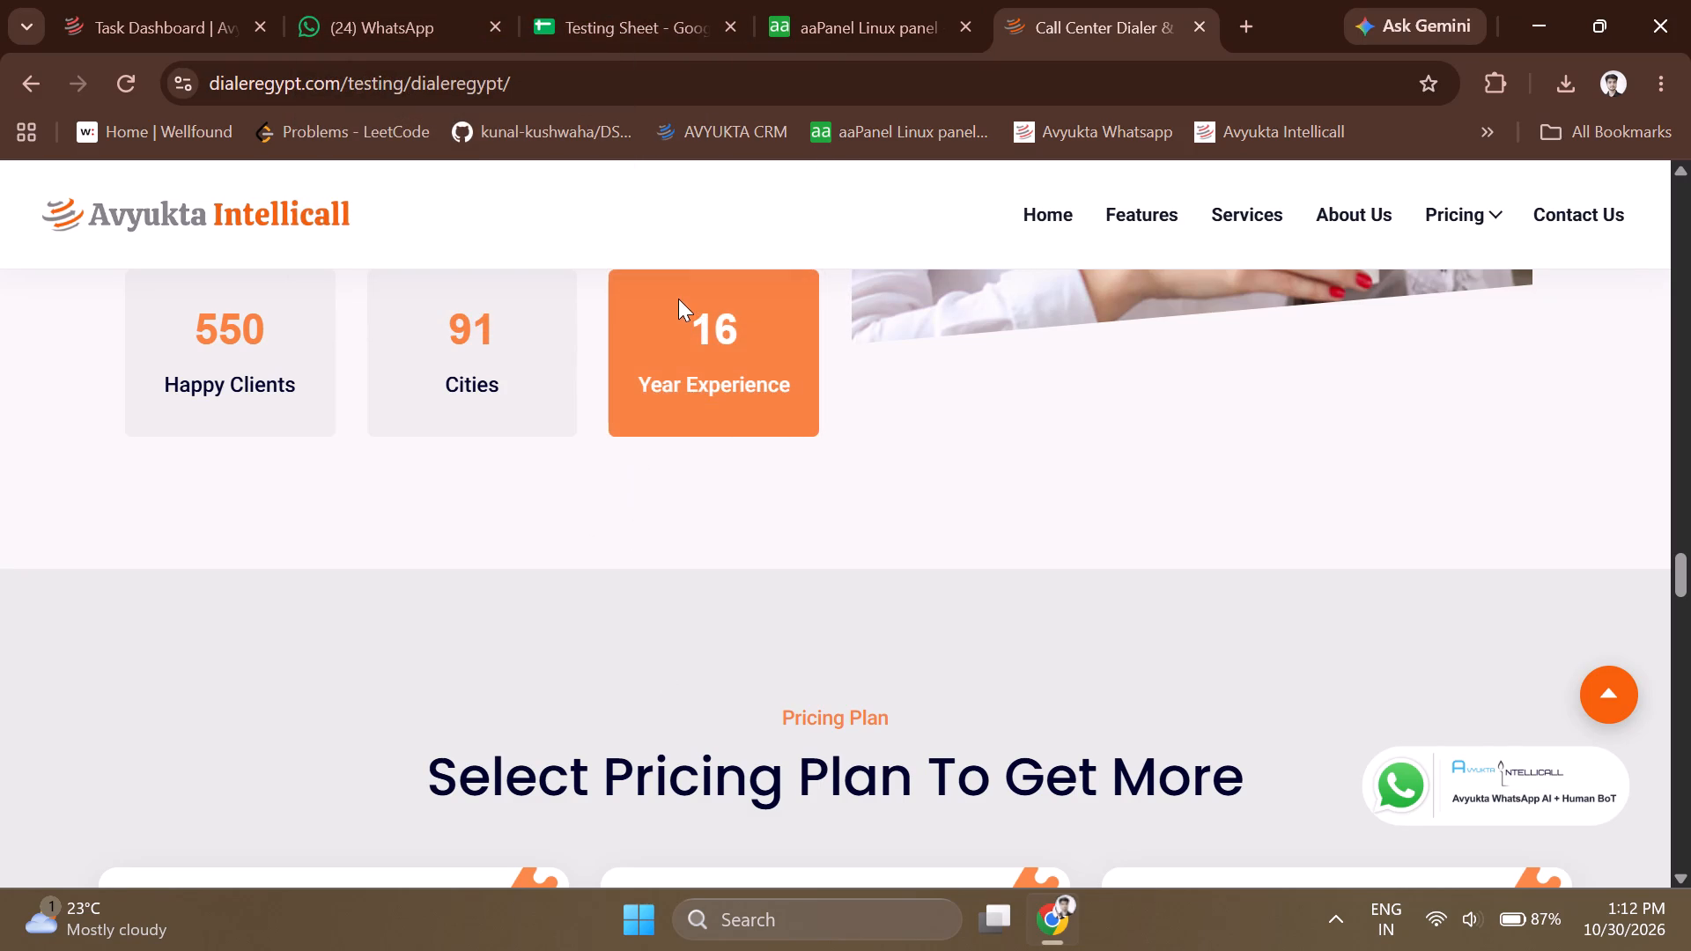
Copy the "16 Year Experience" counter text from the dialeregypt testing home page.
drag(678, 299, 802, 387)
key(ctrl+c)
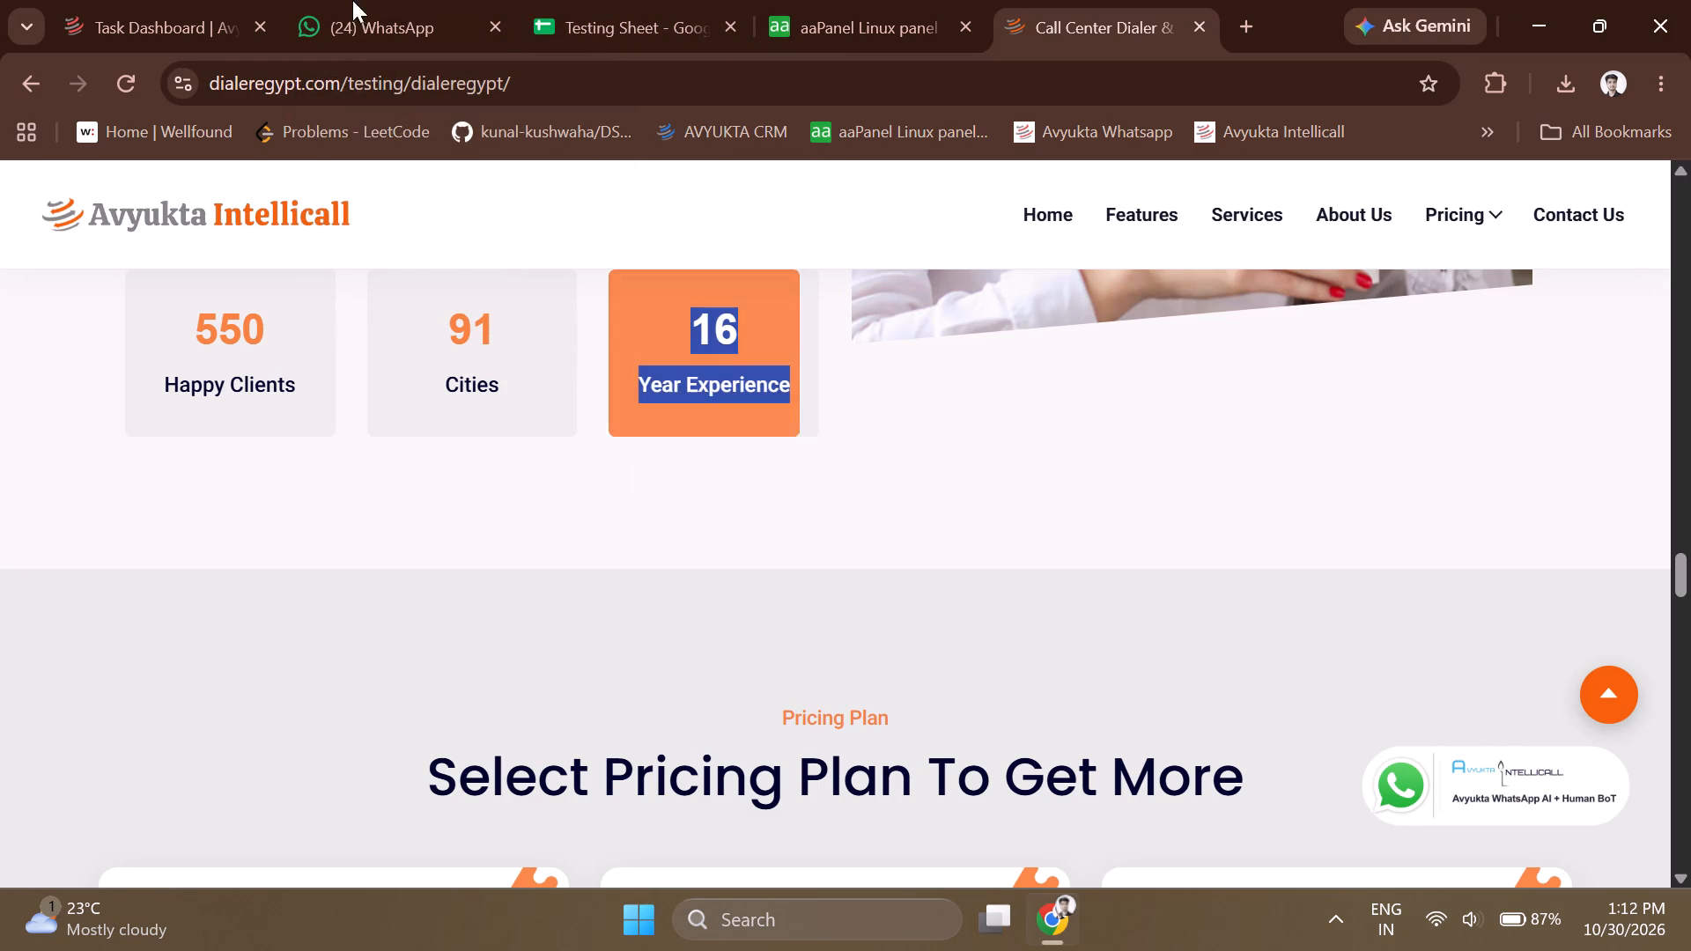
In the Testing Sheet, add remark "15. Make 16 years to 18." on a new line at the end of cell E12.
click(646, 0)
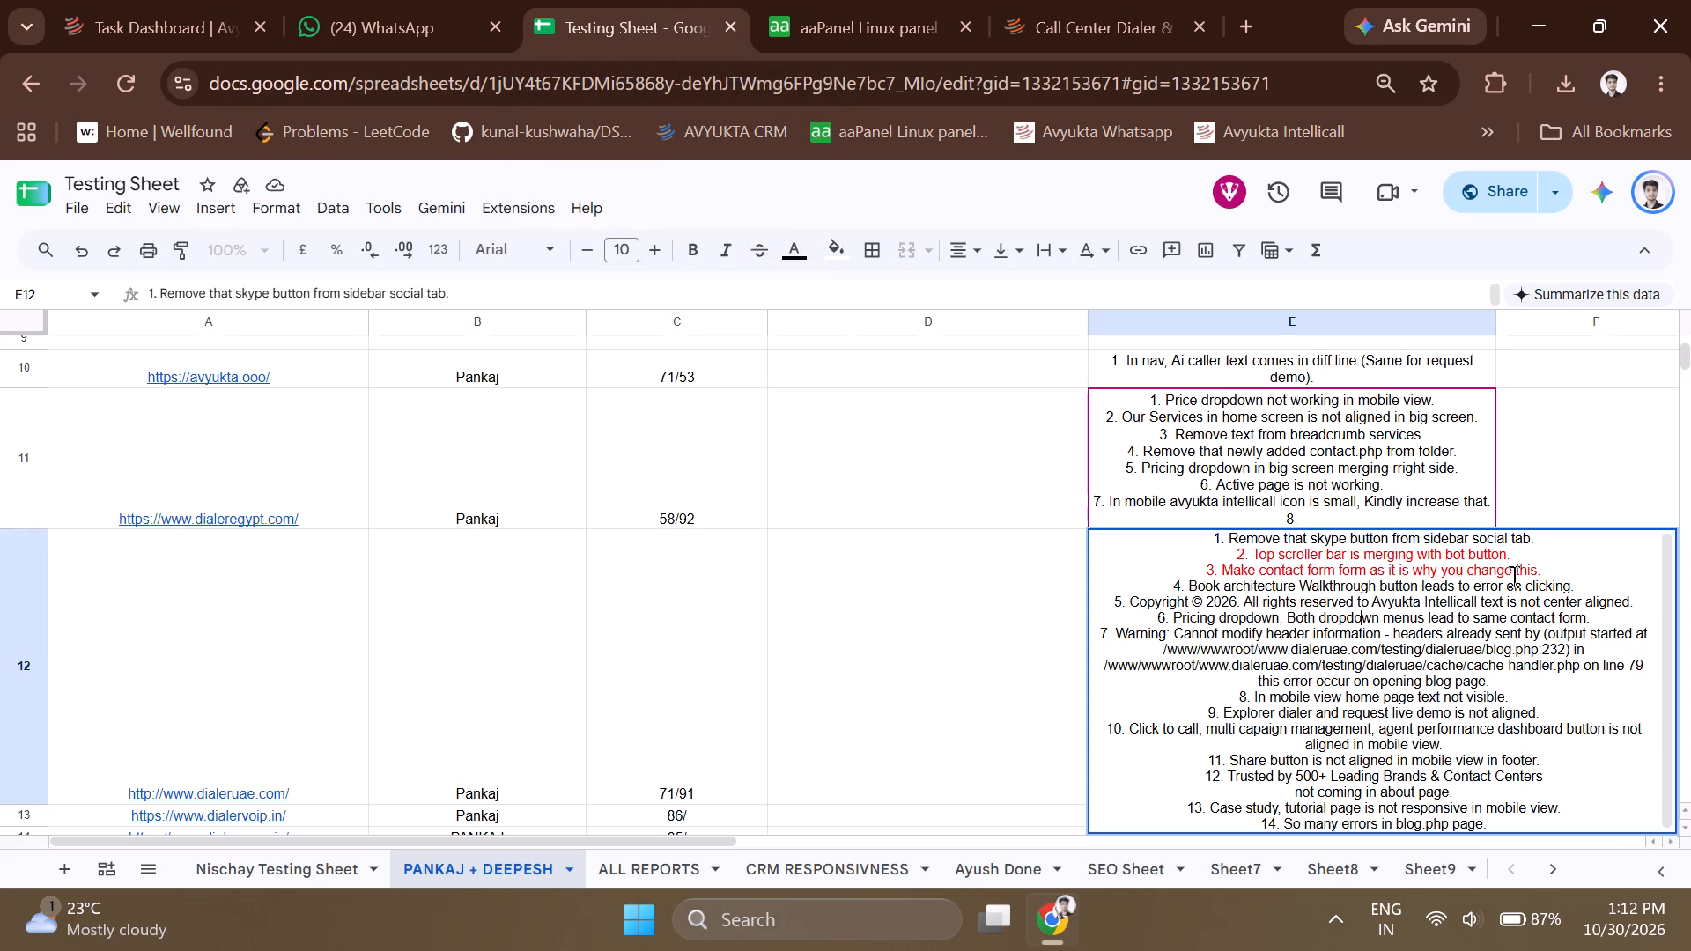
click(1495, 818)
key(ctrl+Return)
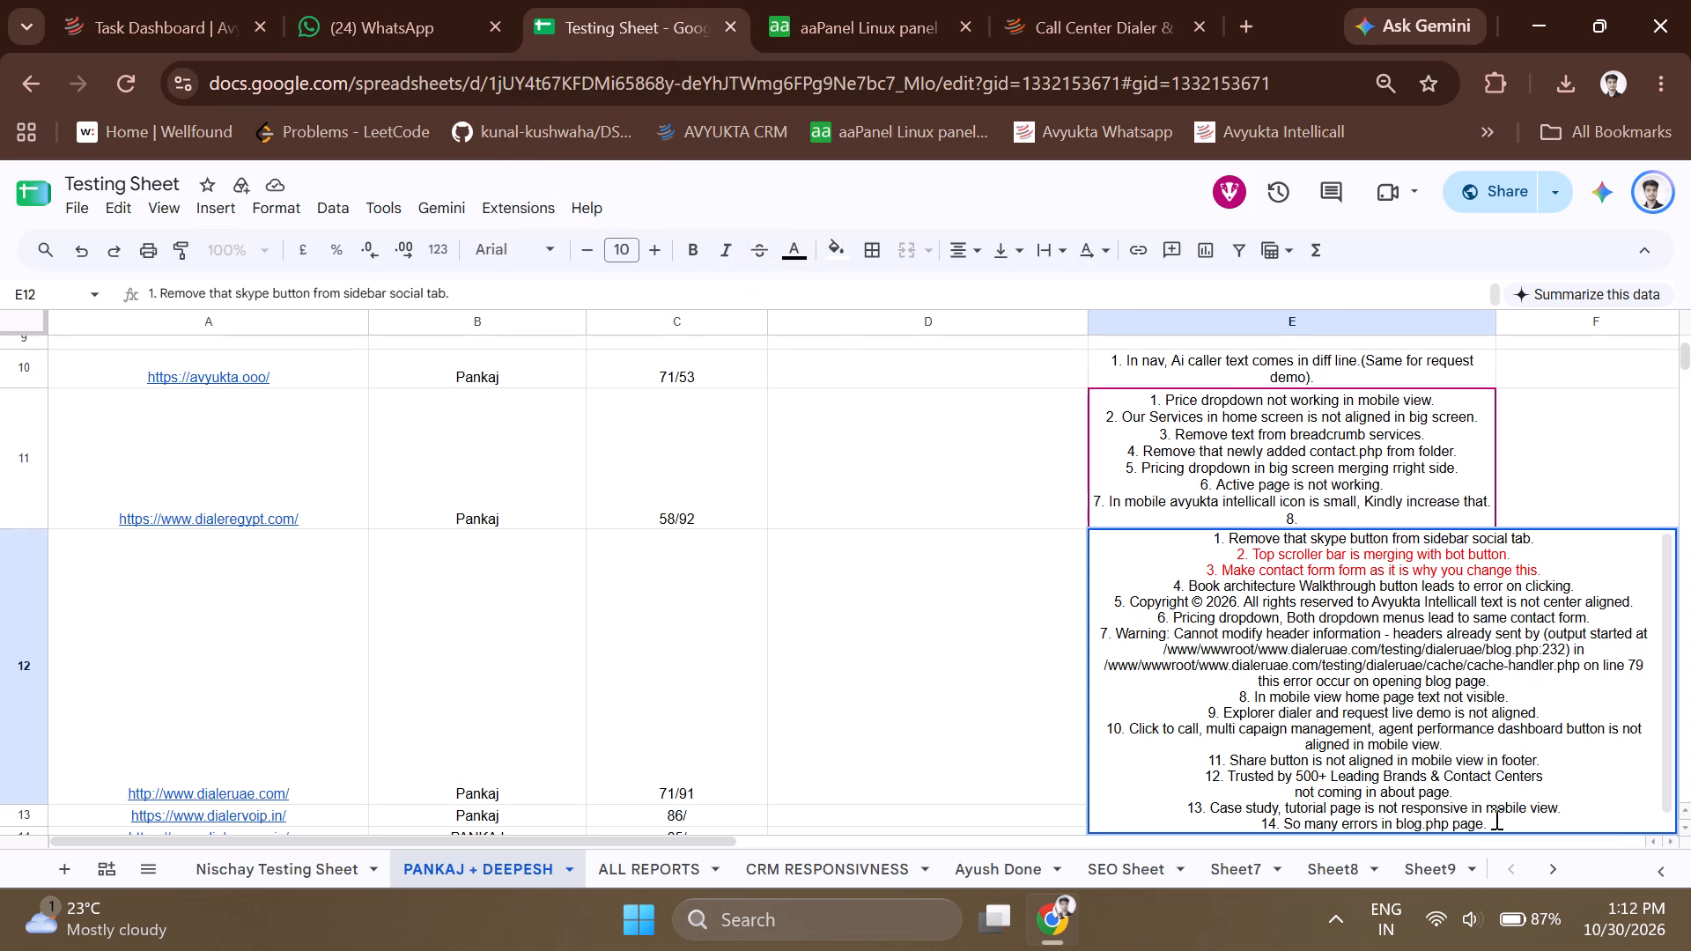
key(ctrl+Return)
click(1495, 818)
scroll(1495, 818, down, 5)
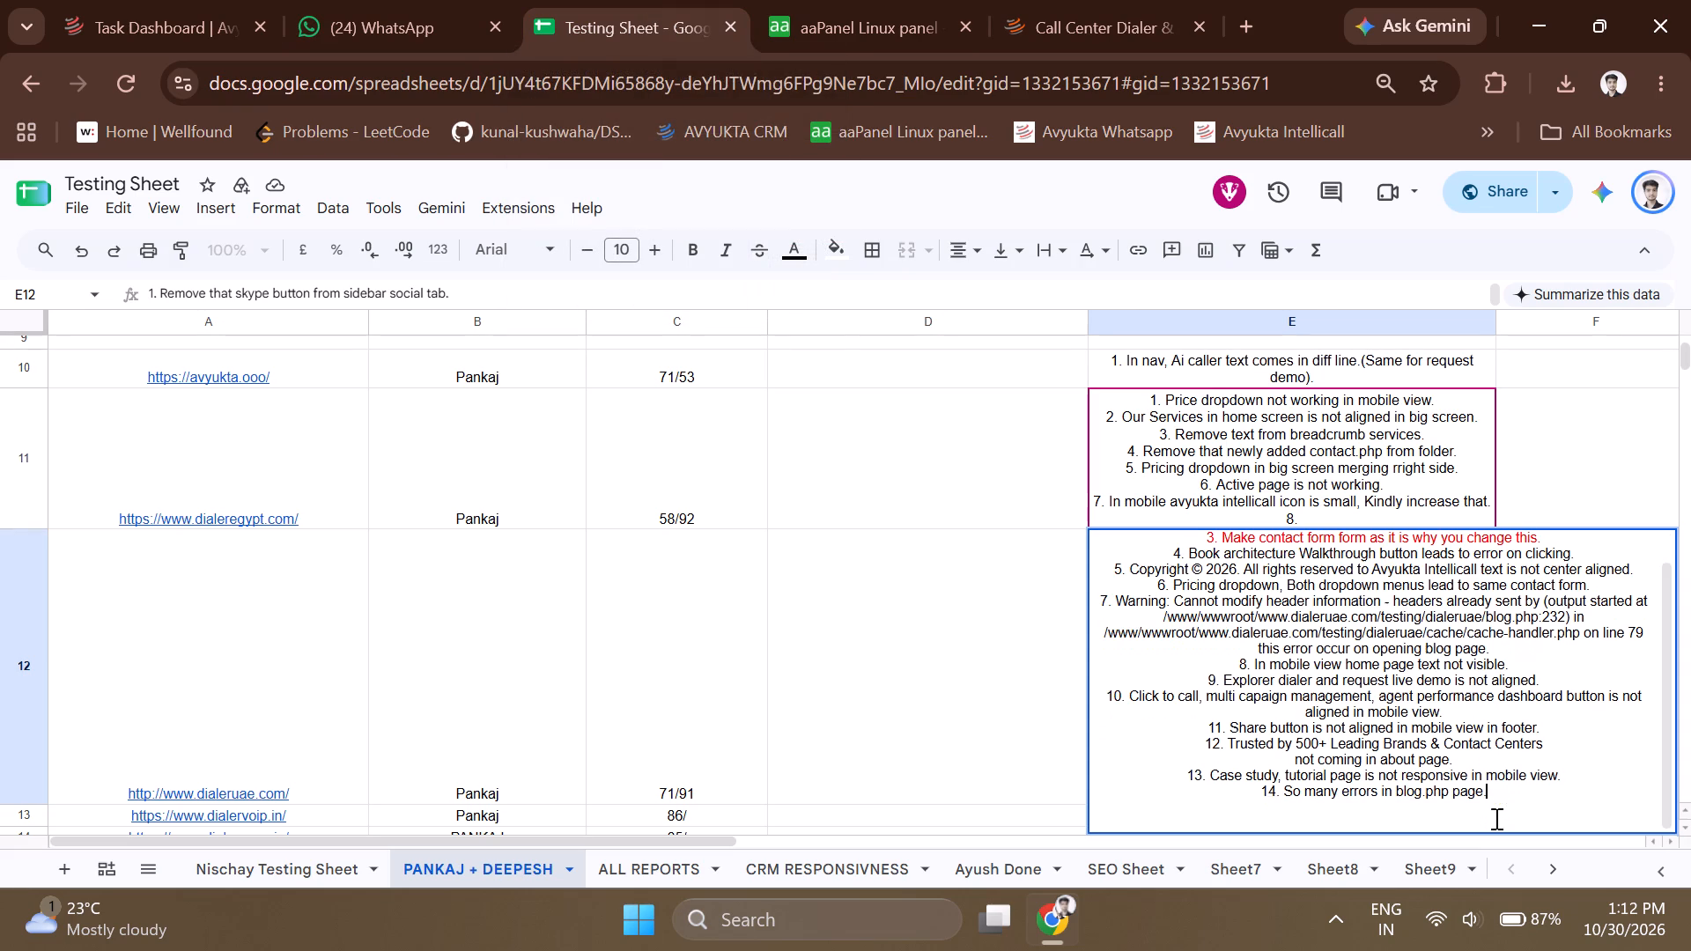
key(ctrl+Return)
text(15.)
key(space)
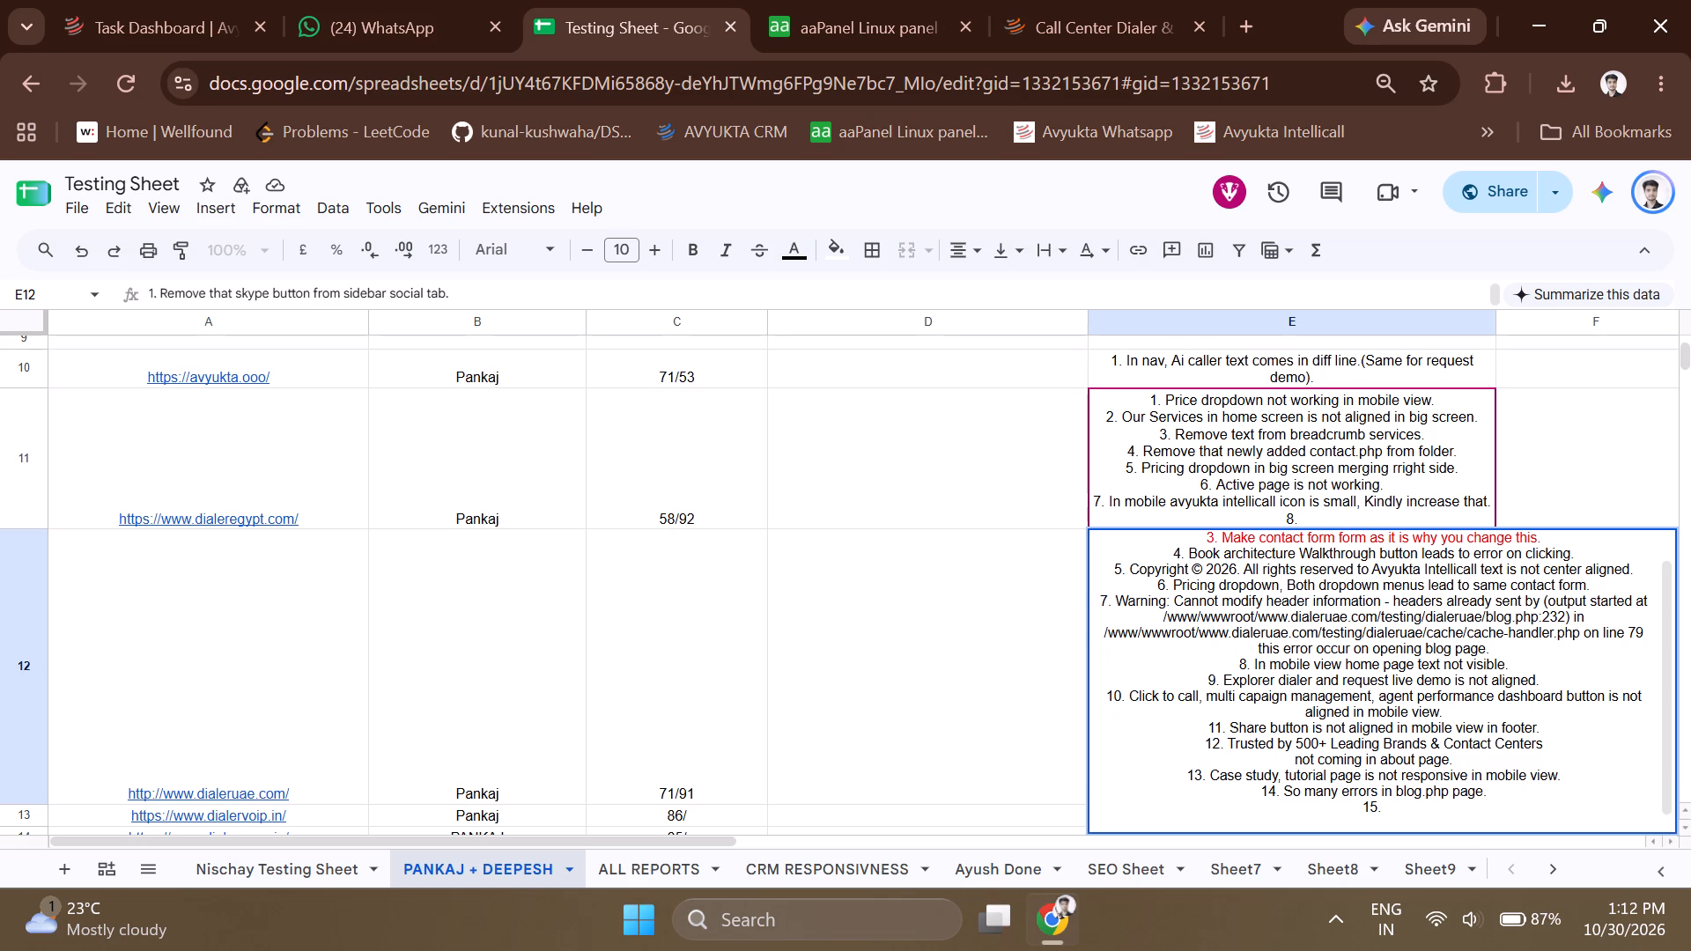
text(Mae)
key(BackSpace)
key(k)
text(e)
key(space)
key(ctrl+v)
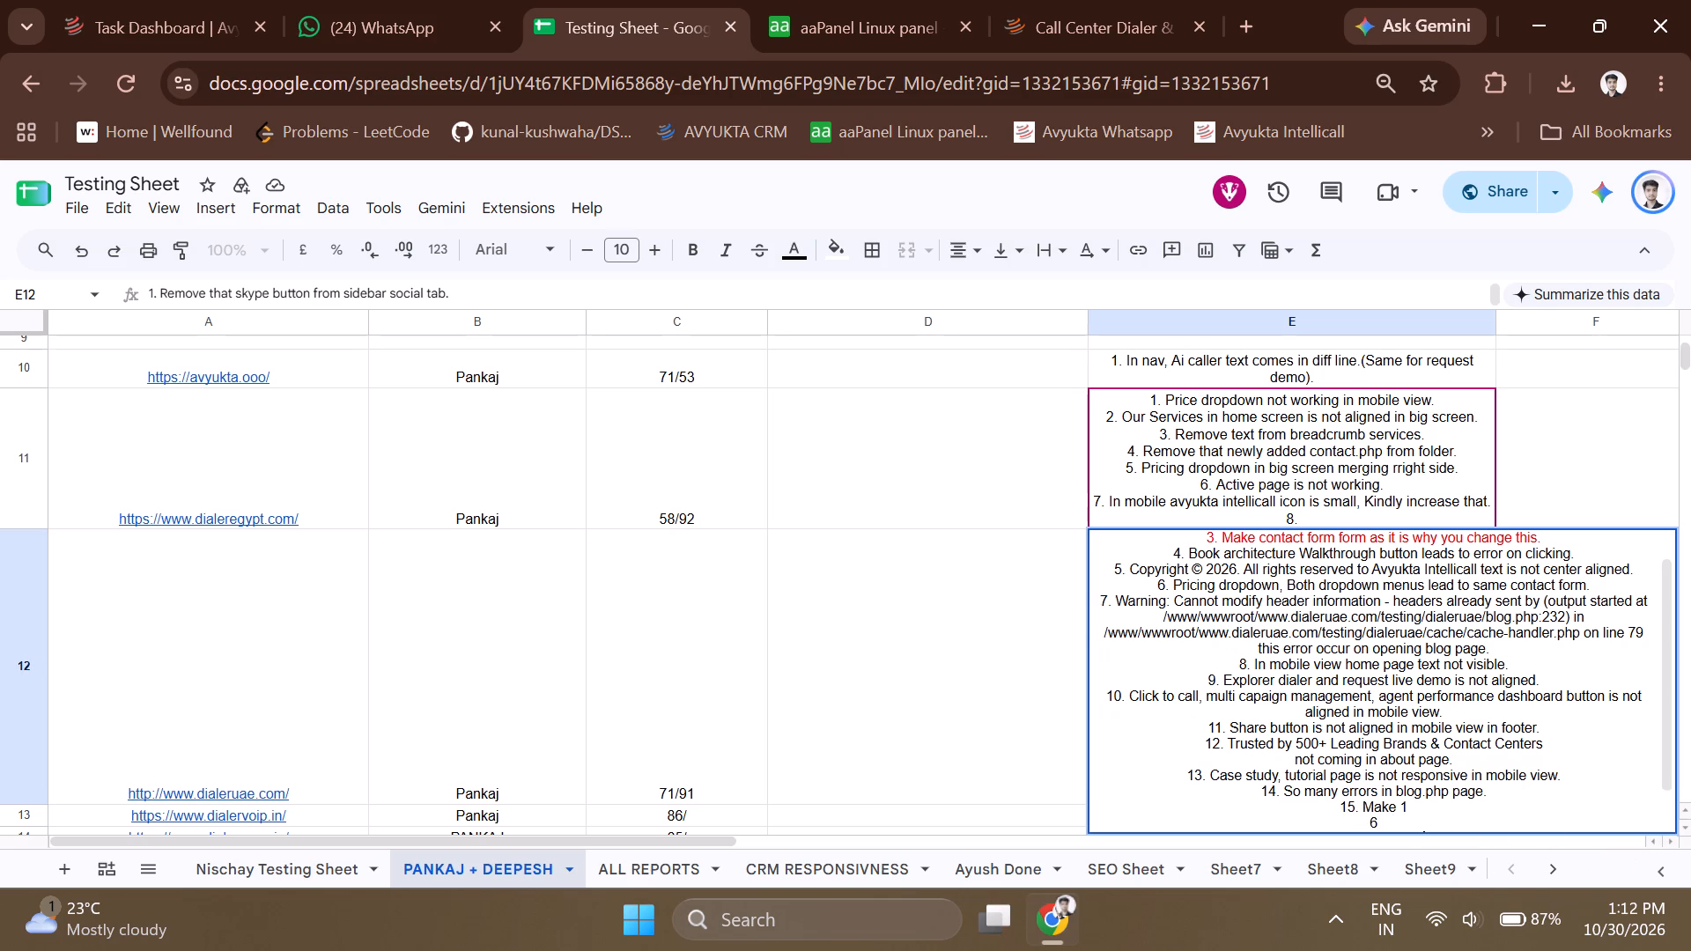
key(ctrl+z)
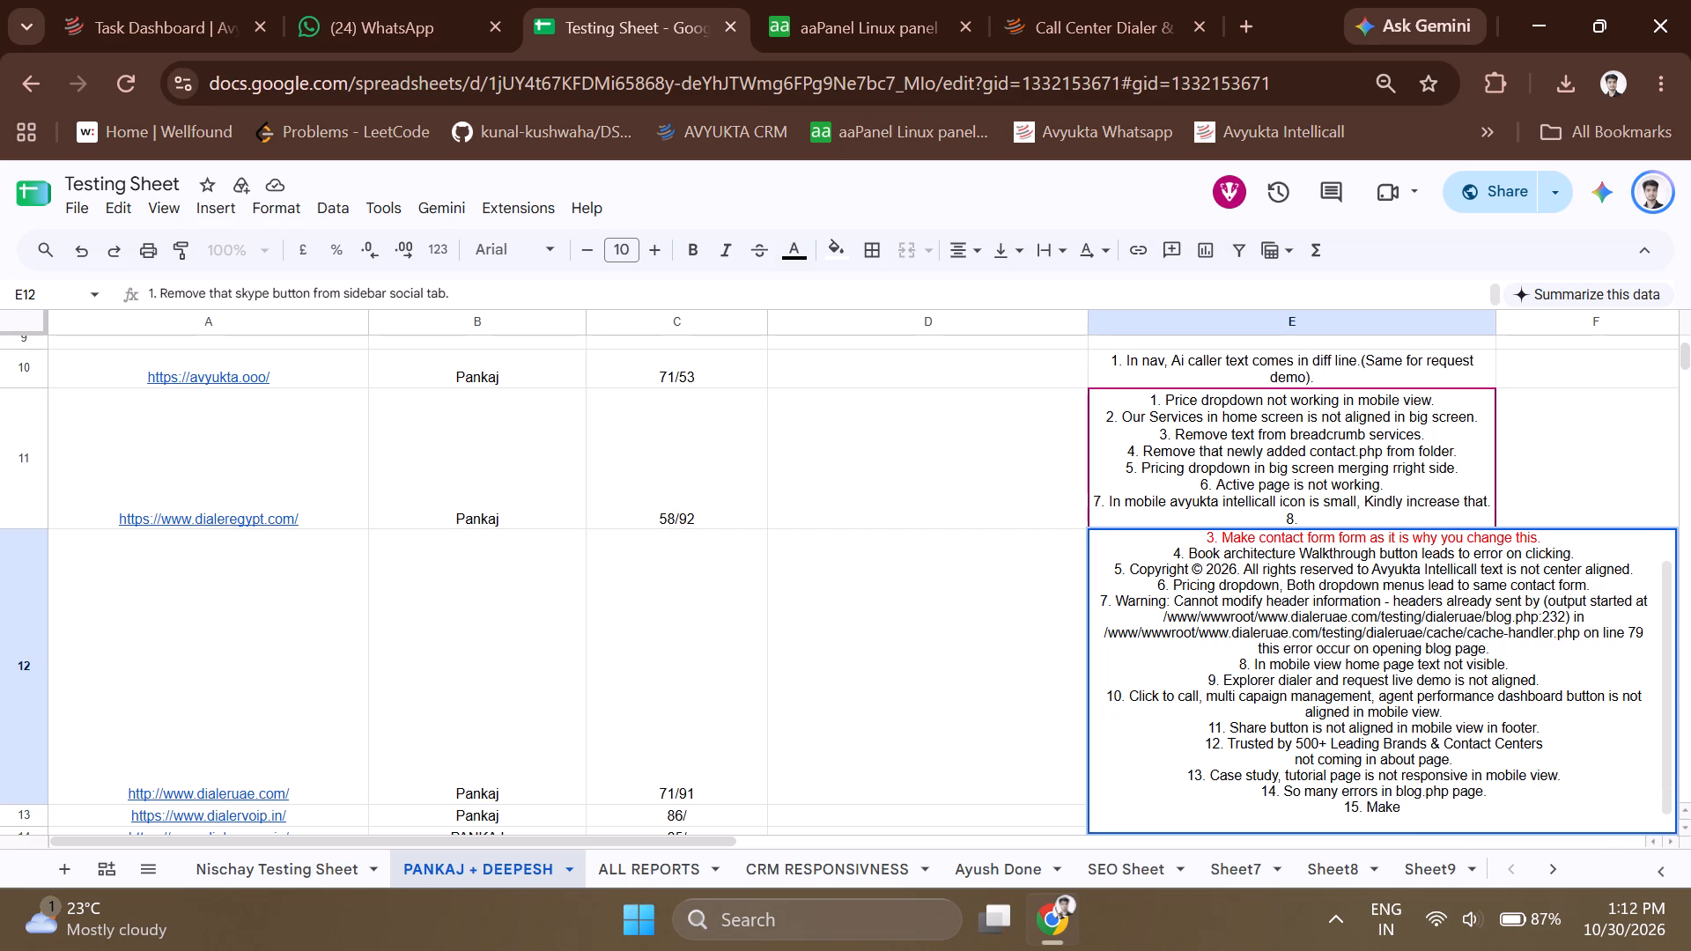
click(1422, 816)
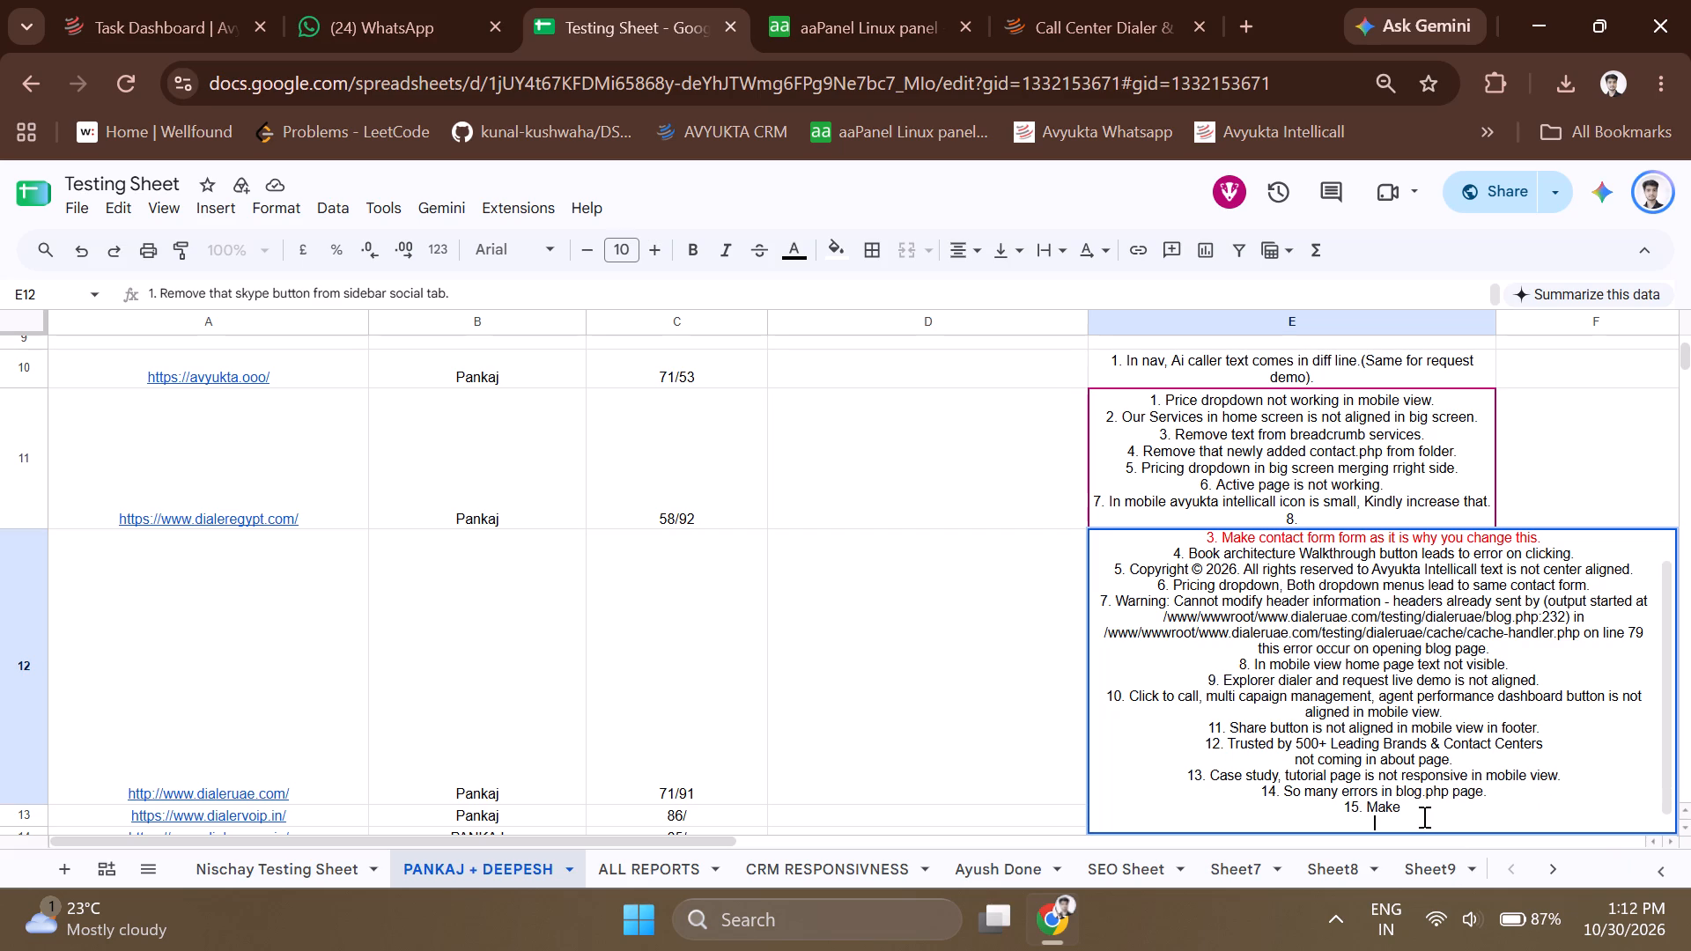
click(1417, 808)
key(1)
text(6 years to 1)
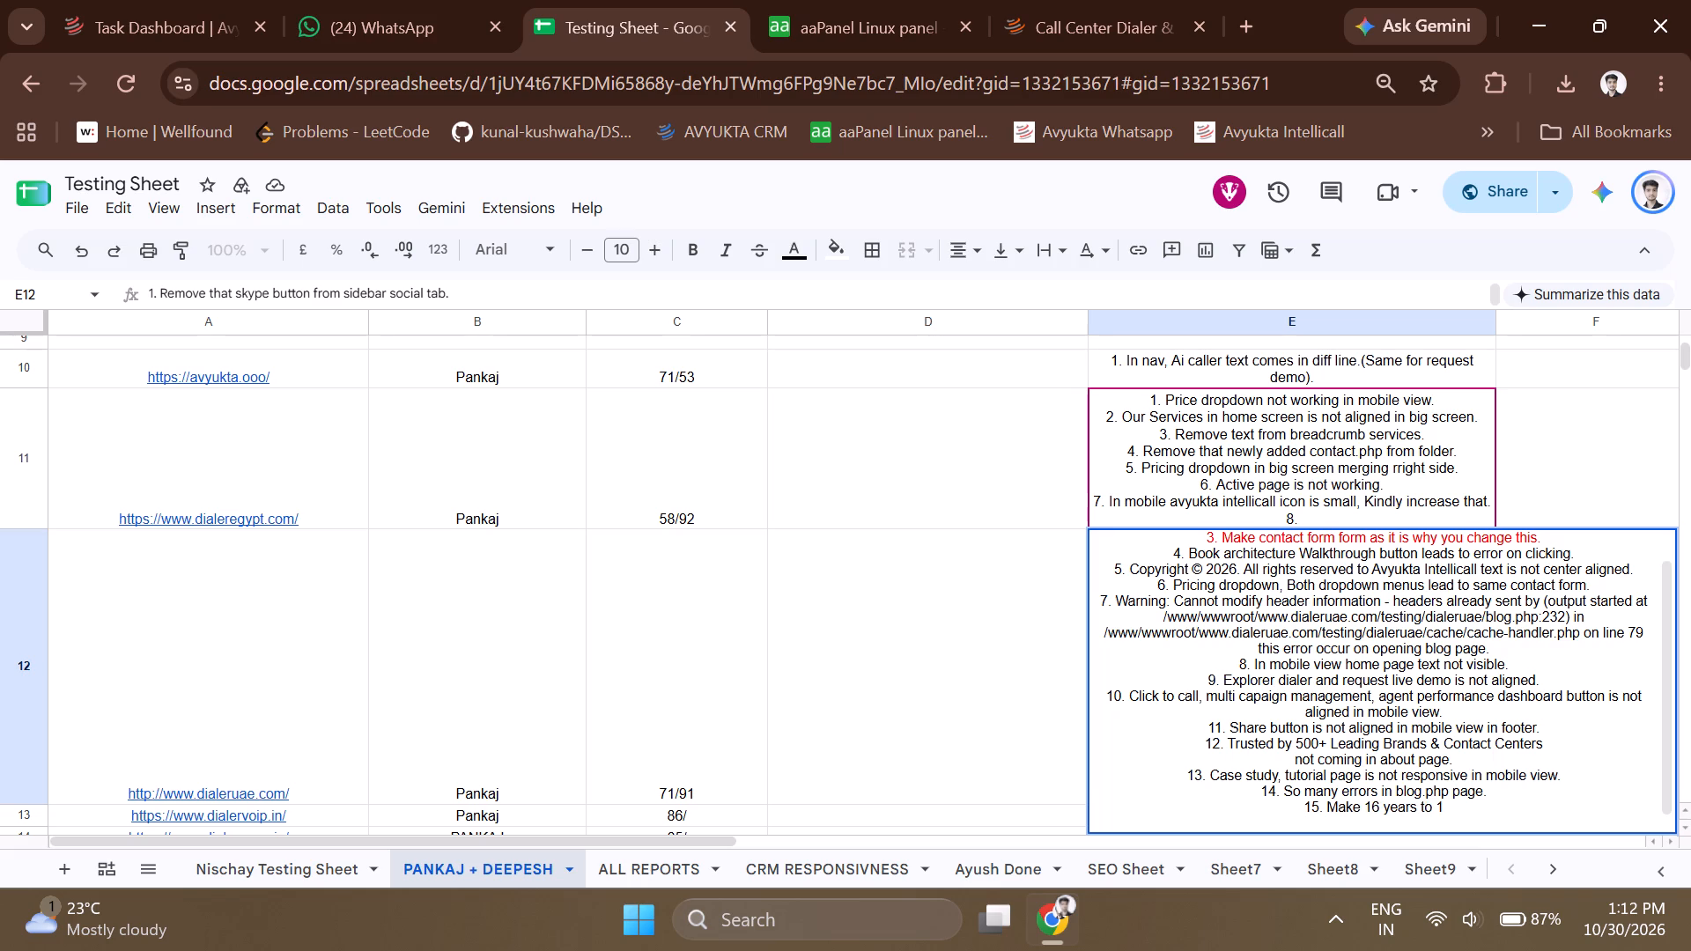
key(8)
key(period)
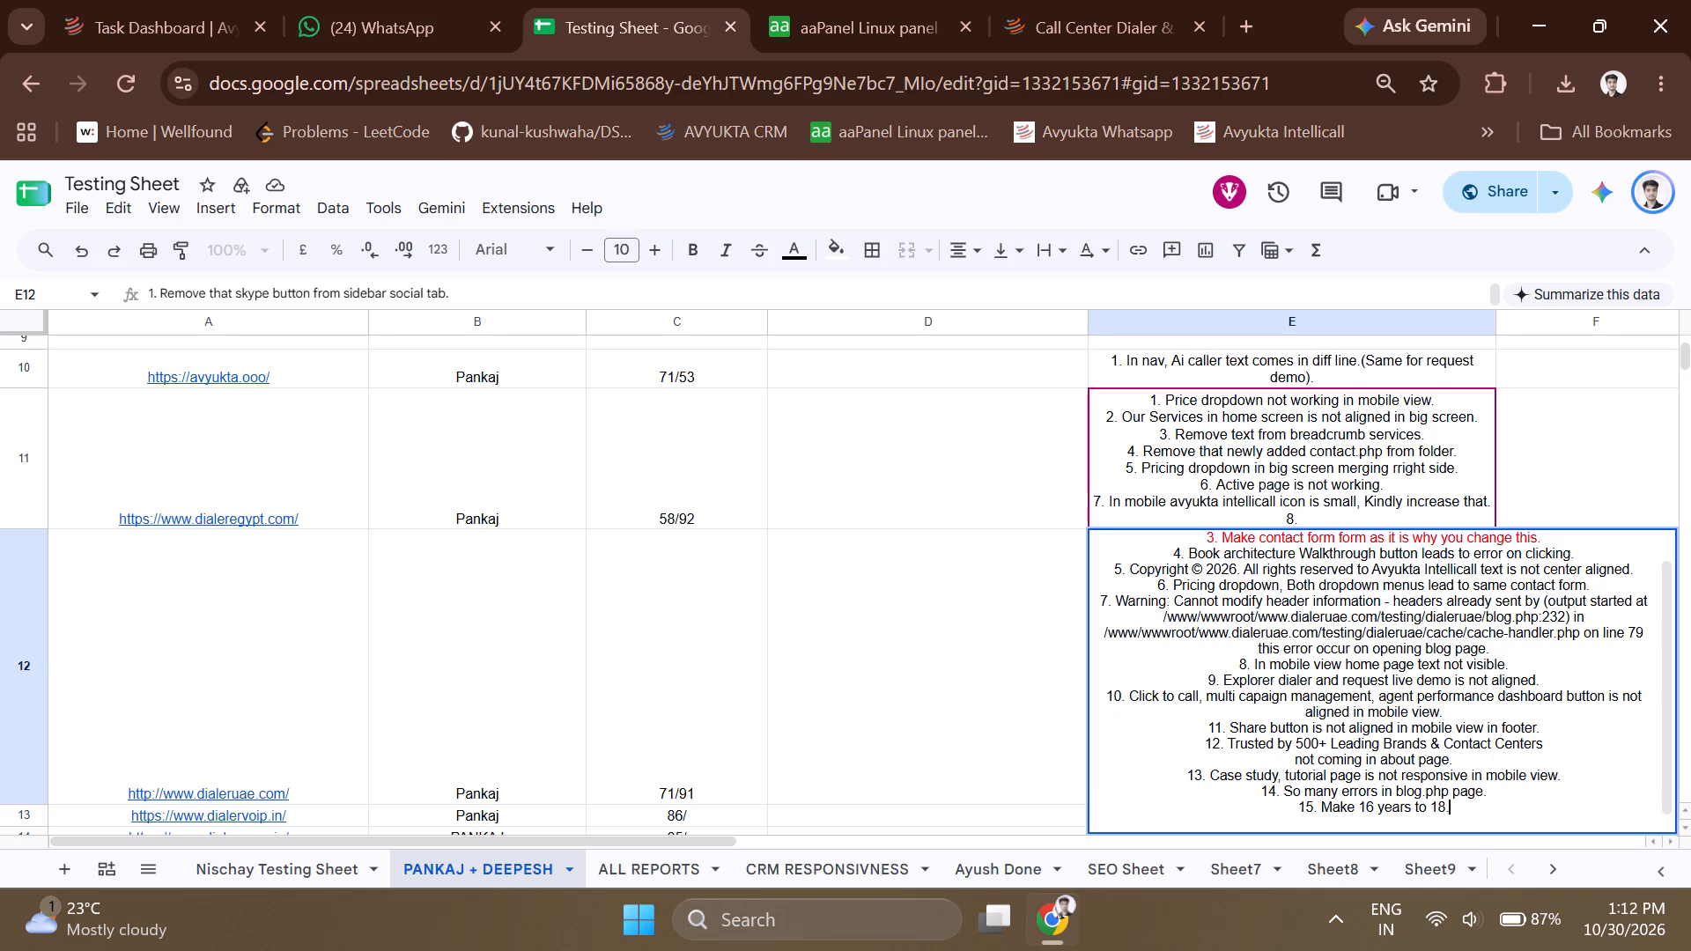
scroll(1364, 635, up, 1)
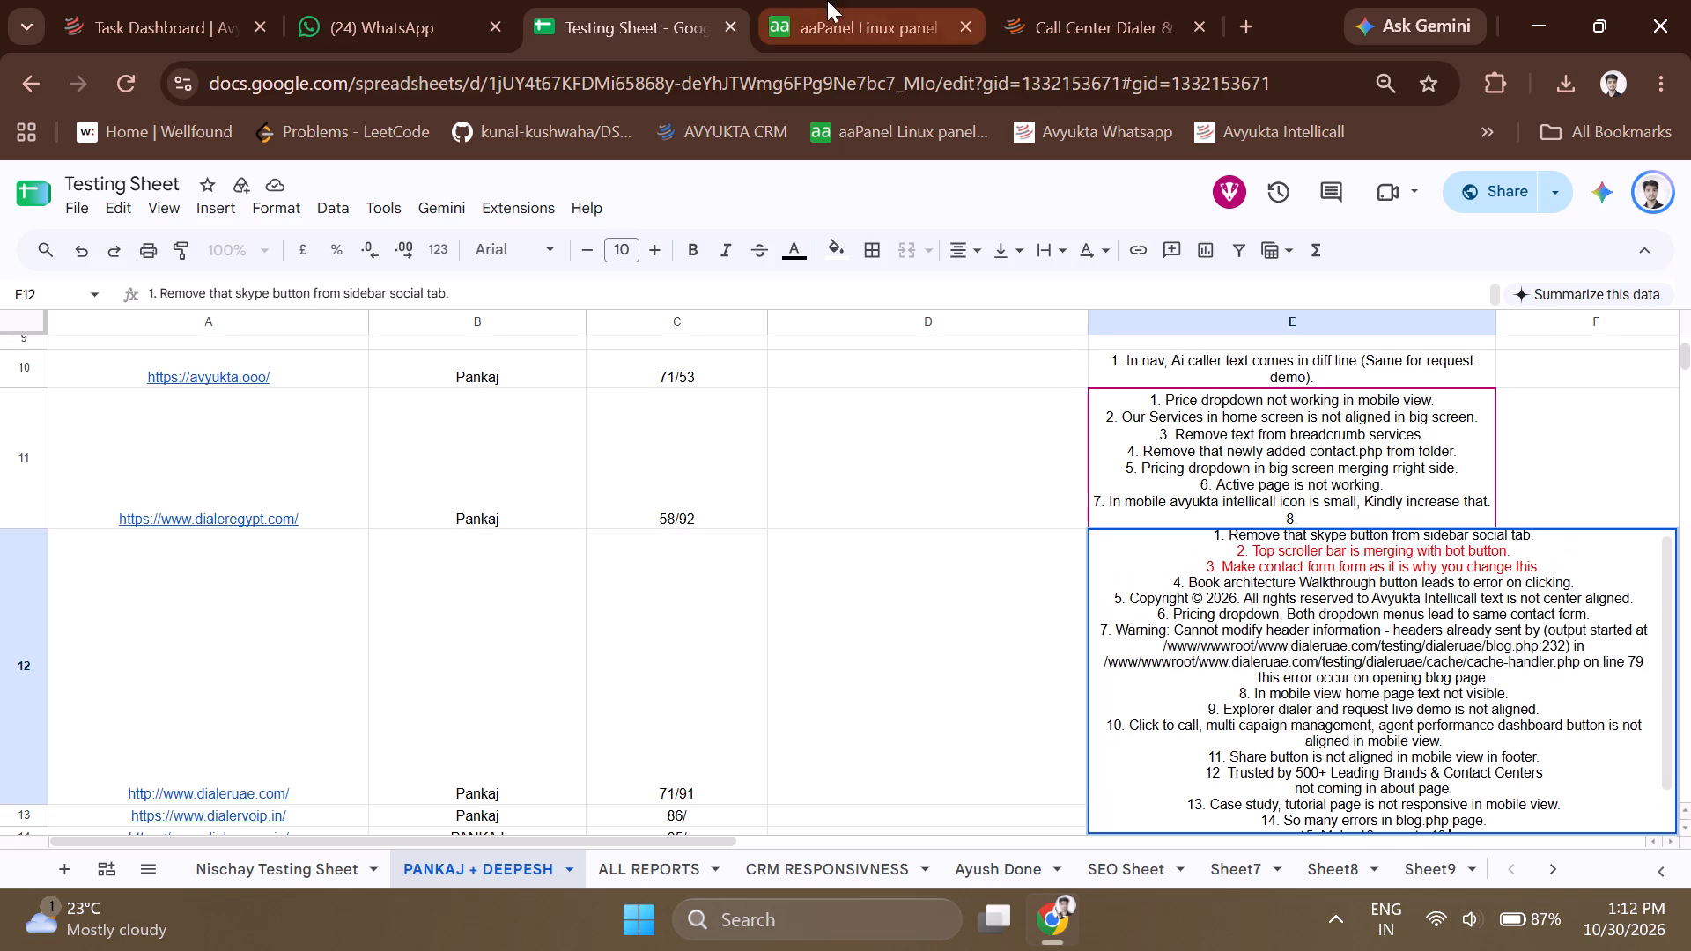
Examine the rest of the dialeregypt testing home page, from pricing plans through FAQs and client feedback to the footer, alongside the Testing Sheet remarks.
click(1008, 0)
scroll(805, 564, down, 4)
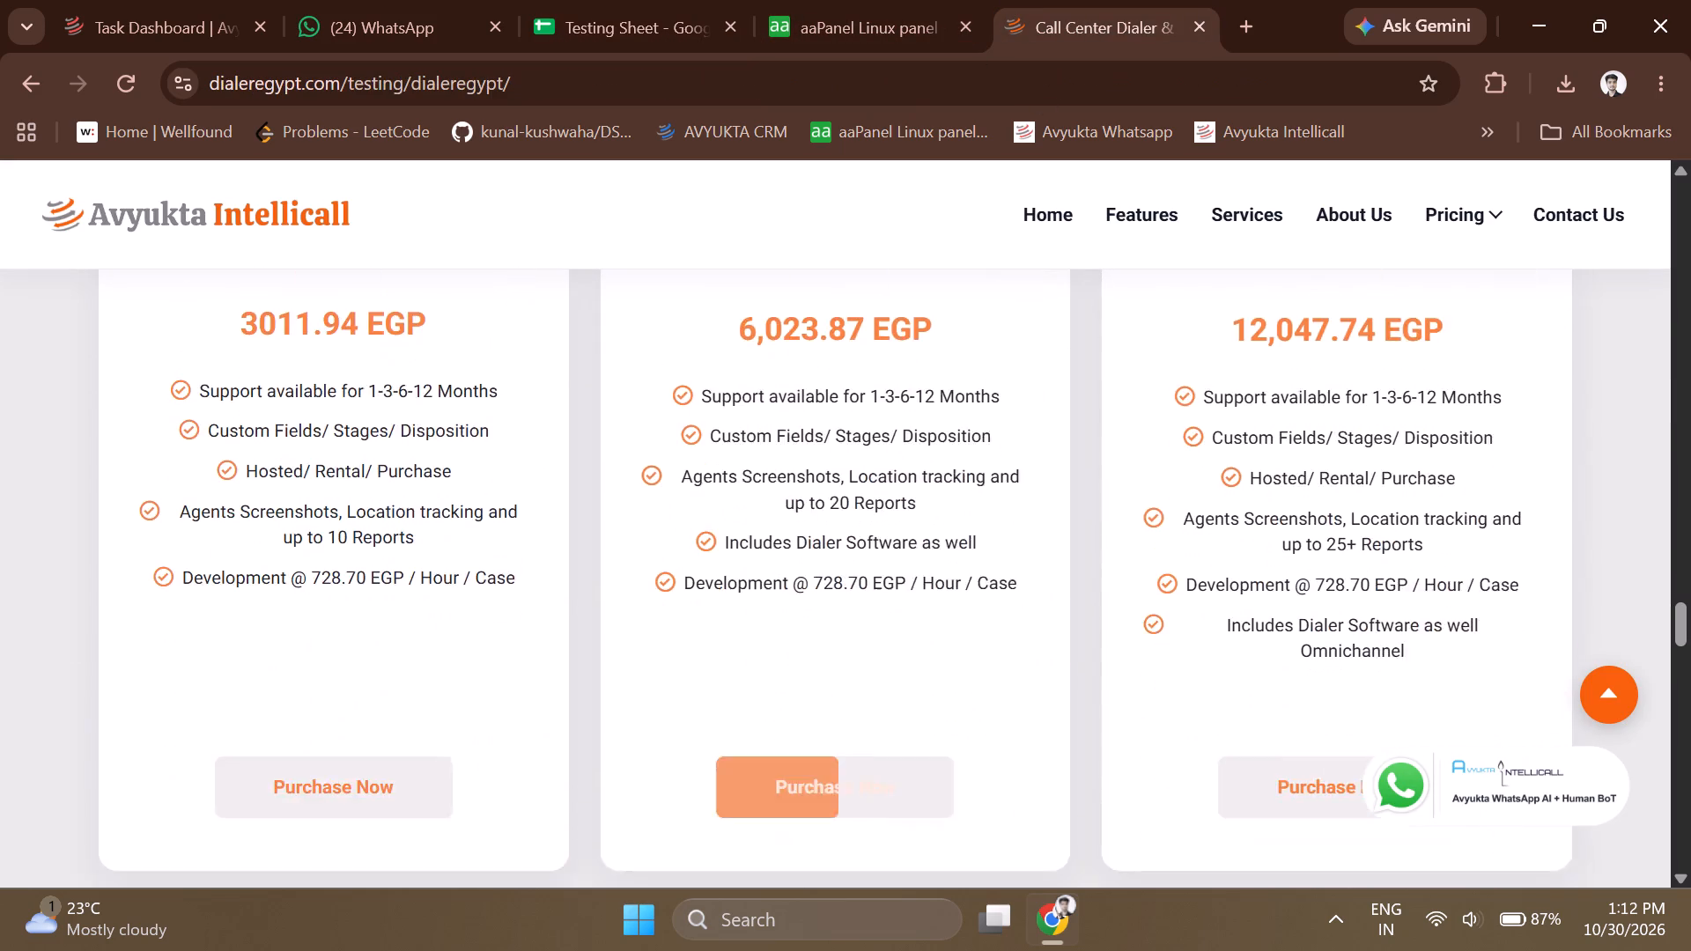
scroll(805, 564, down, 4)
click(622, 0)
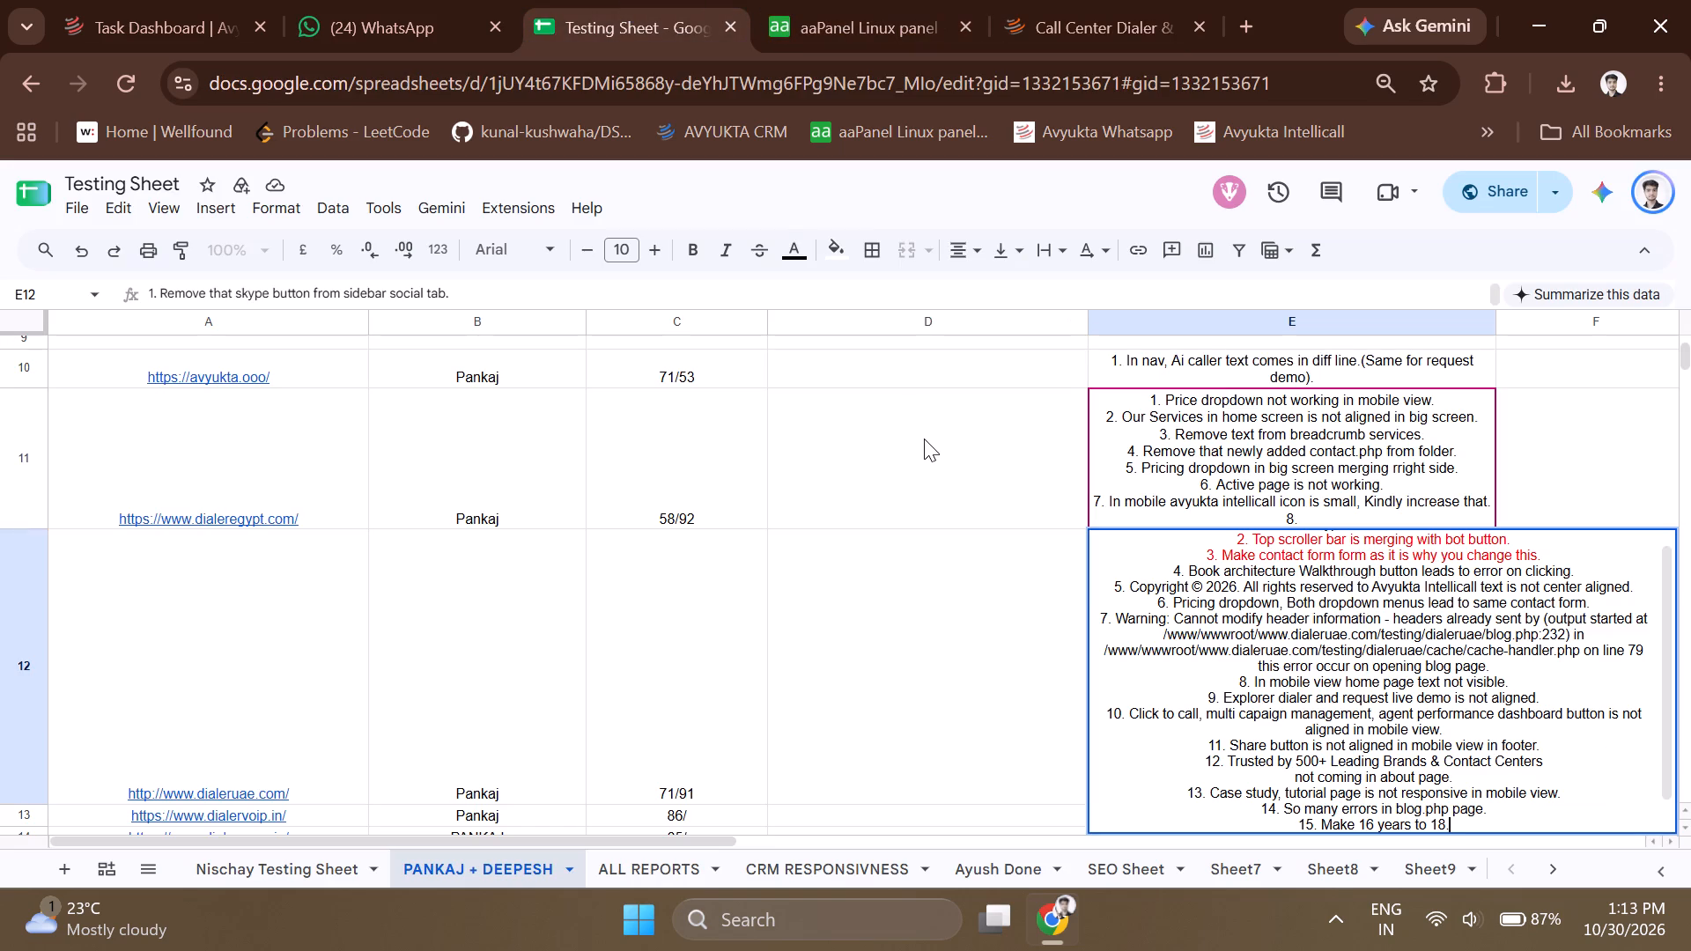
click(1020, 0)
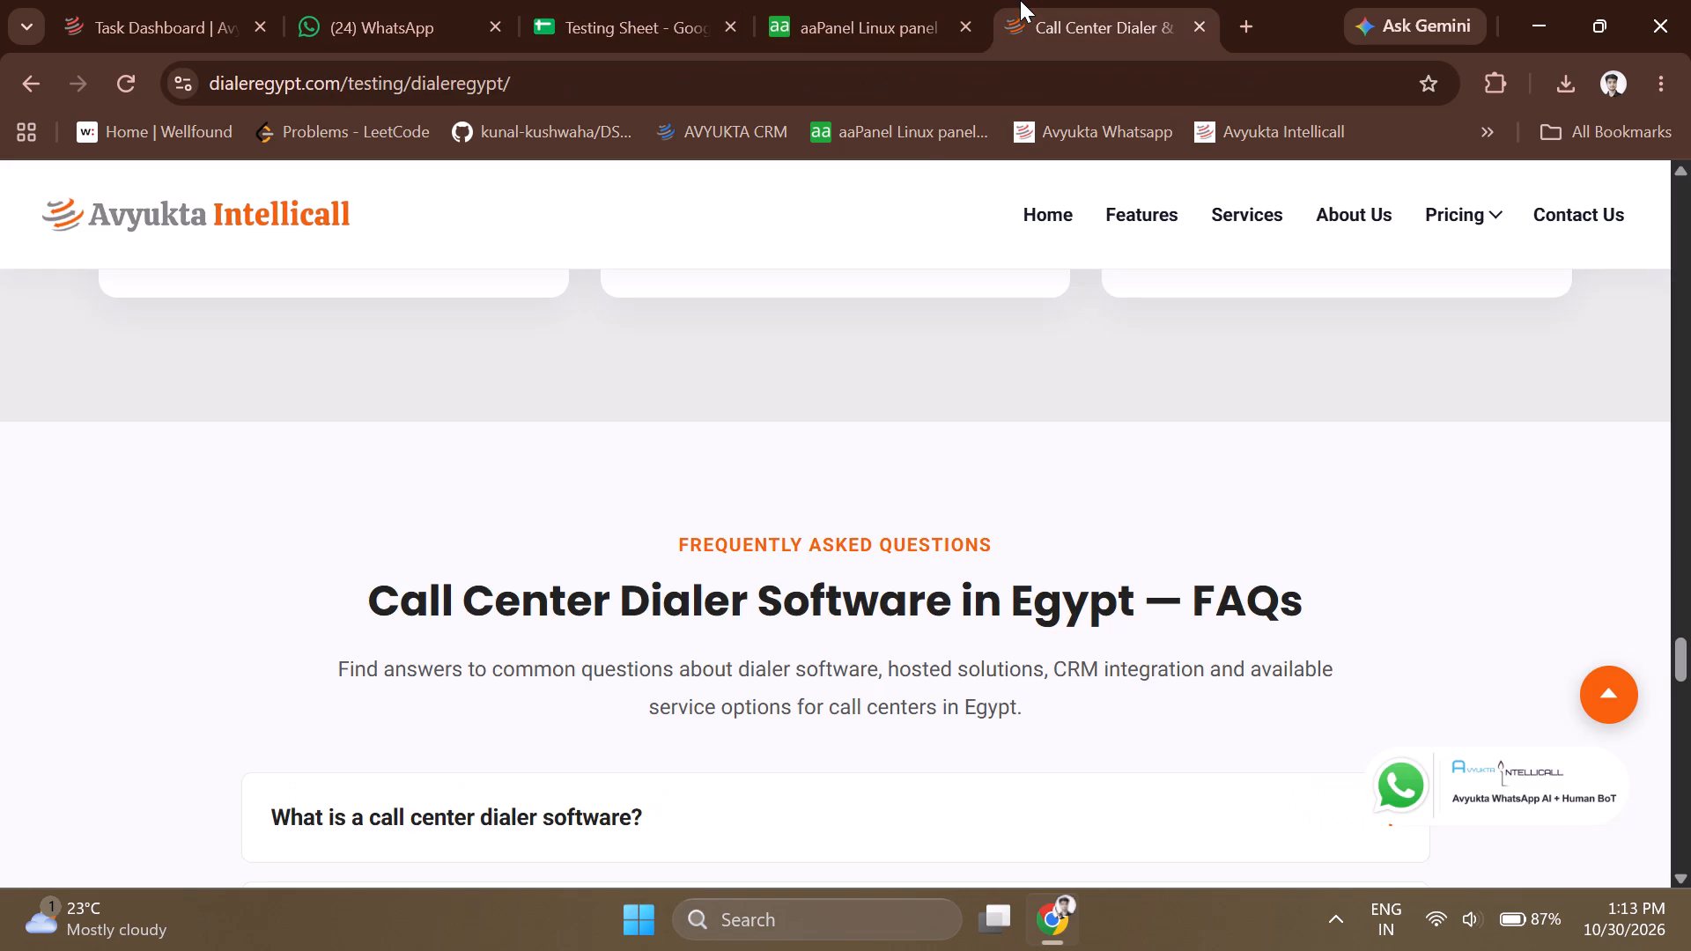
click(580, 0)
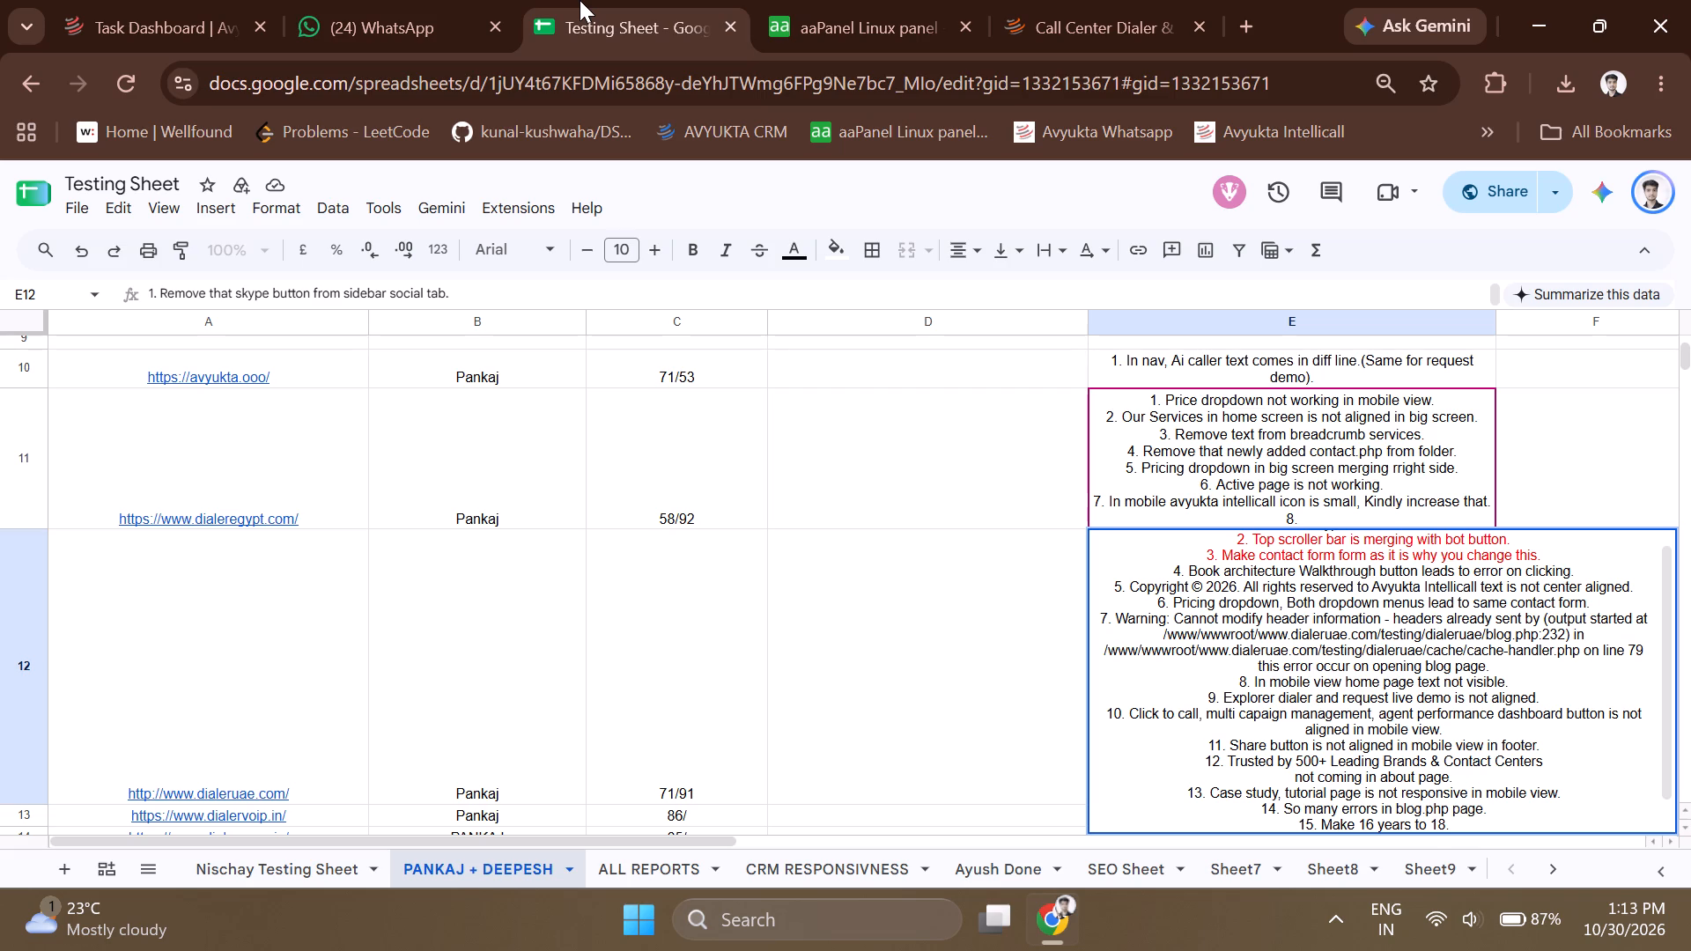
click(1060, 0)
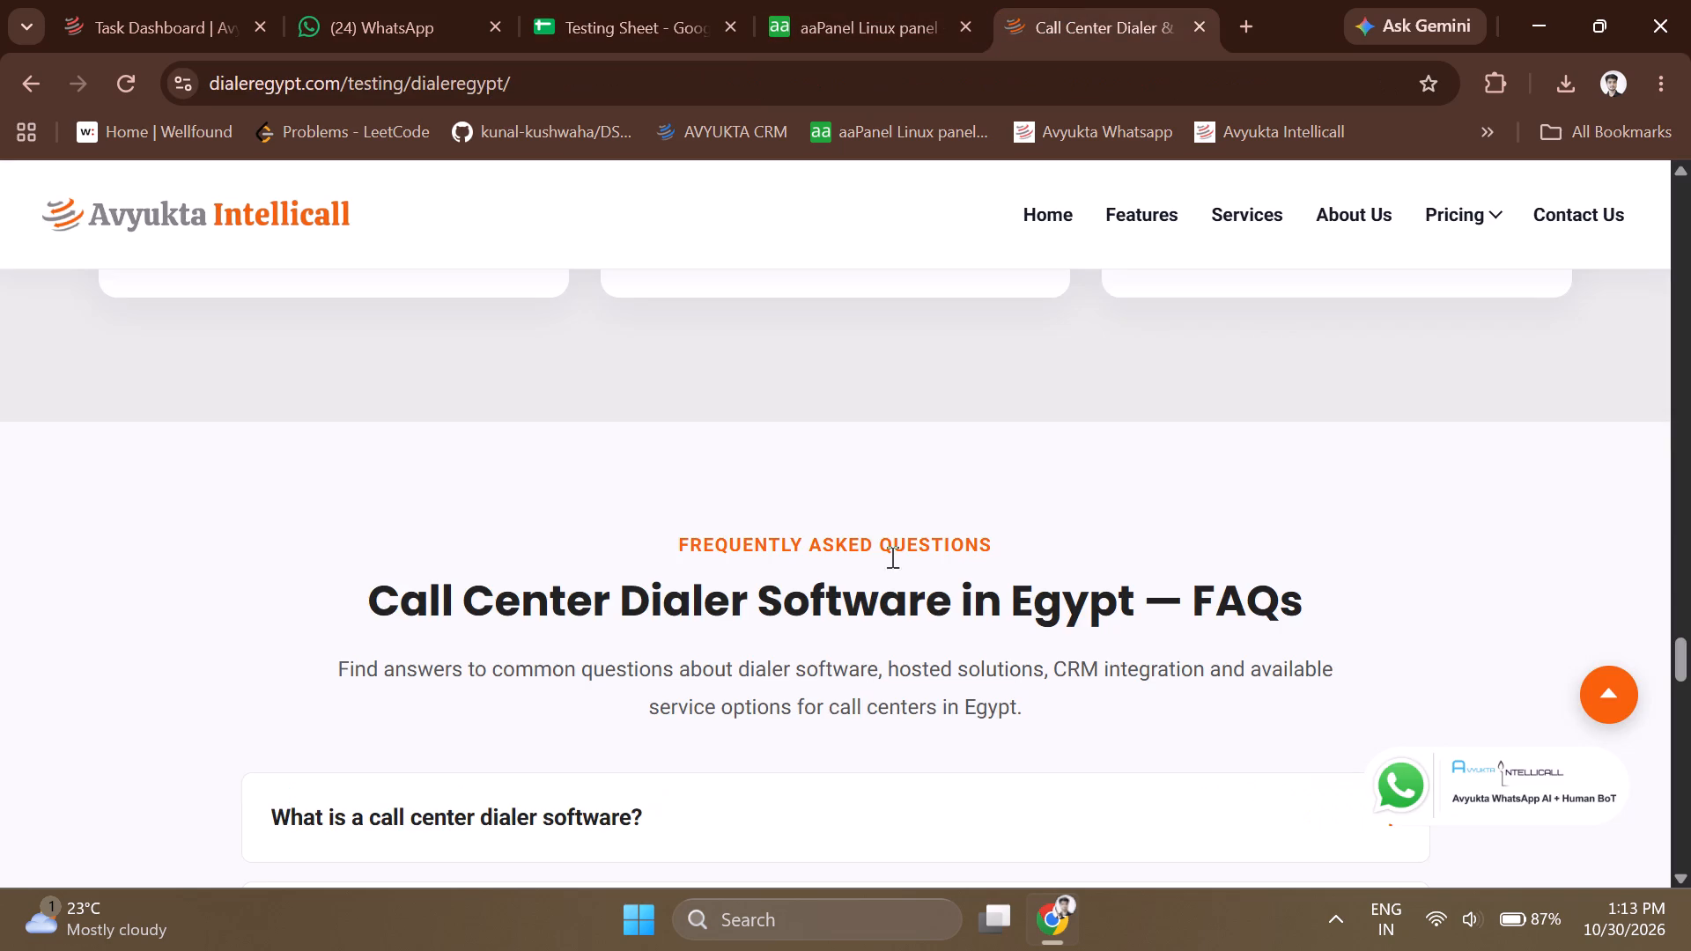
scroll(882, 585, down, 9)
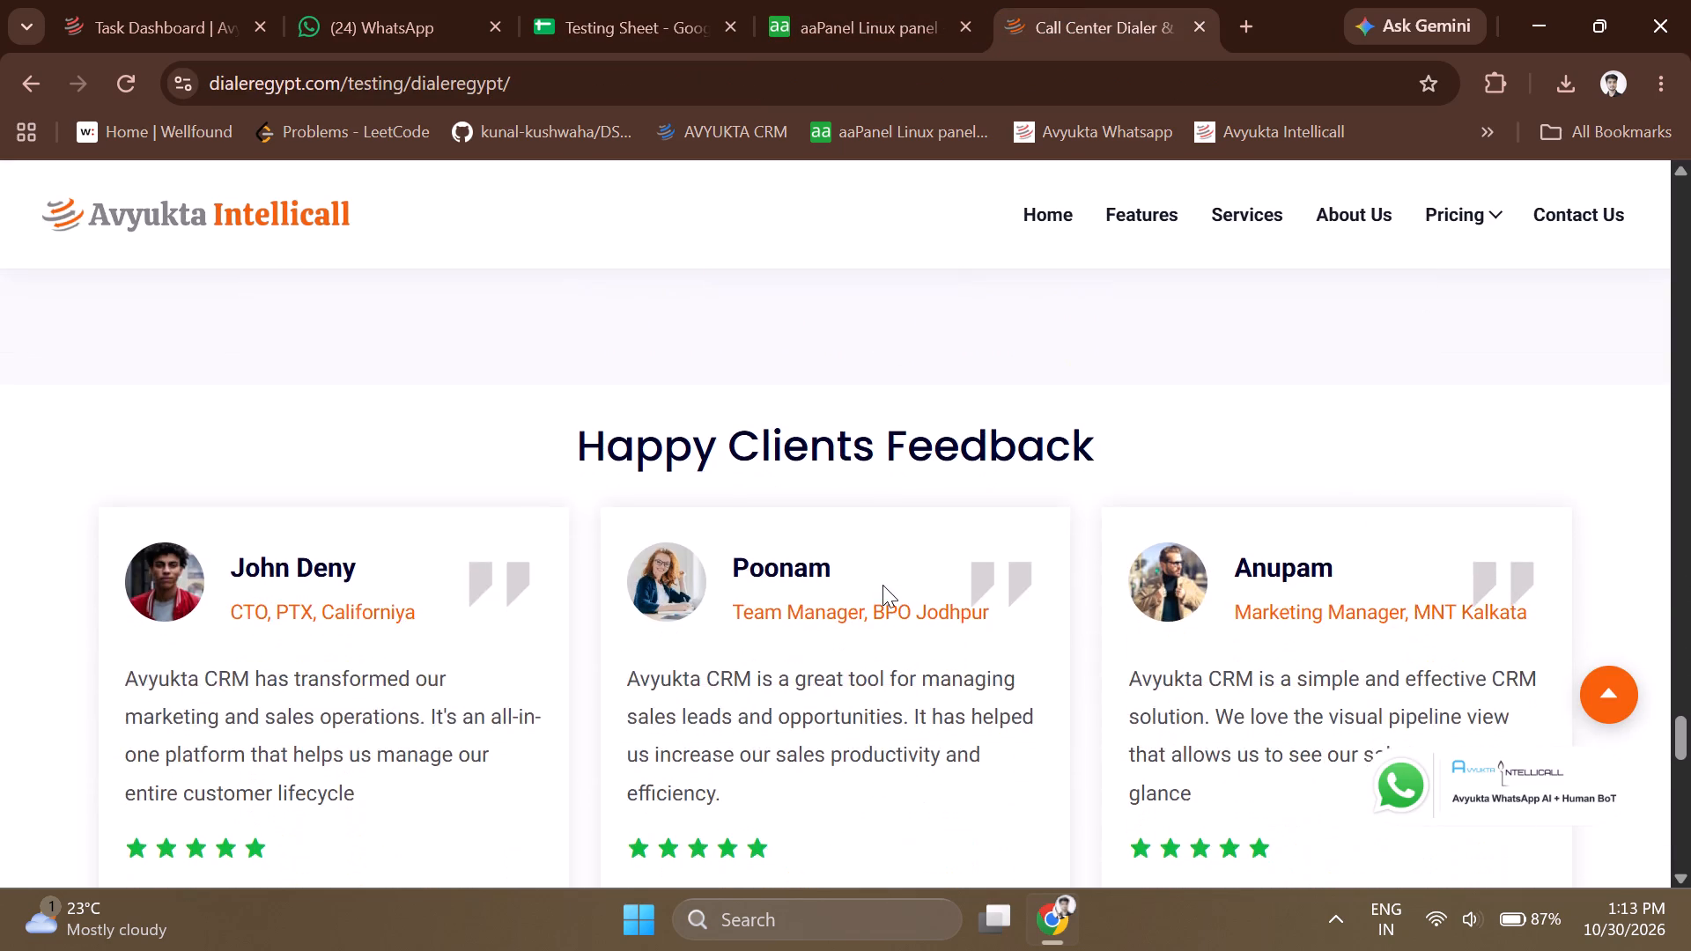
scroll(882, 585, down, 8)
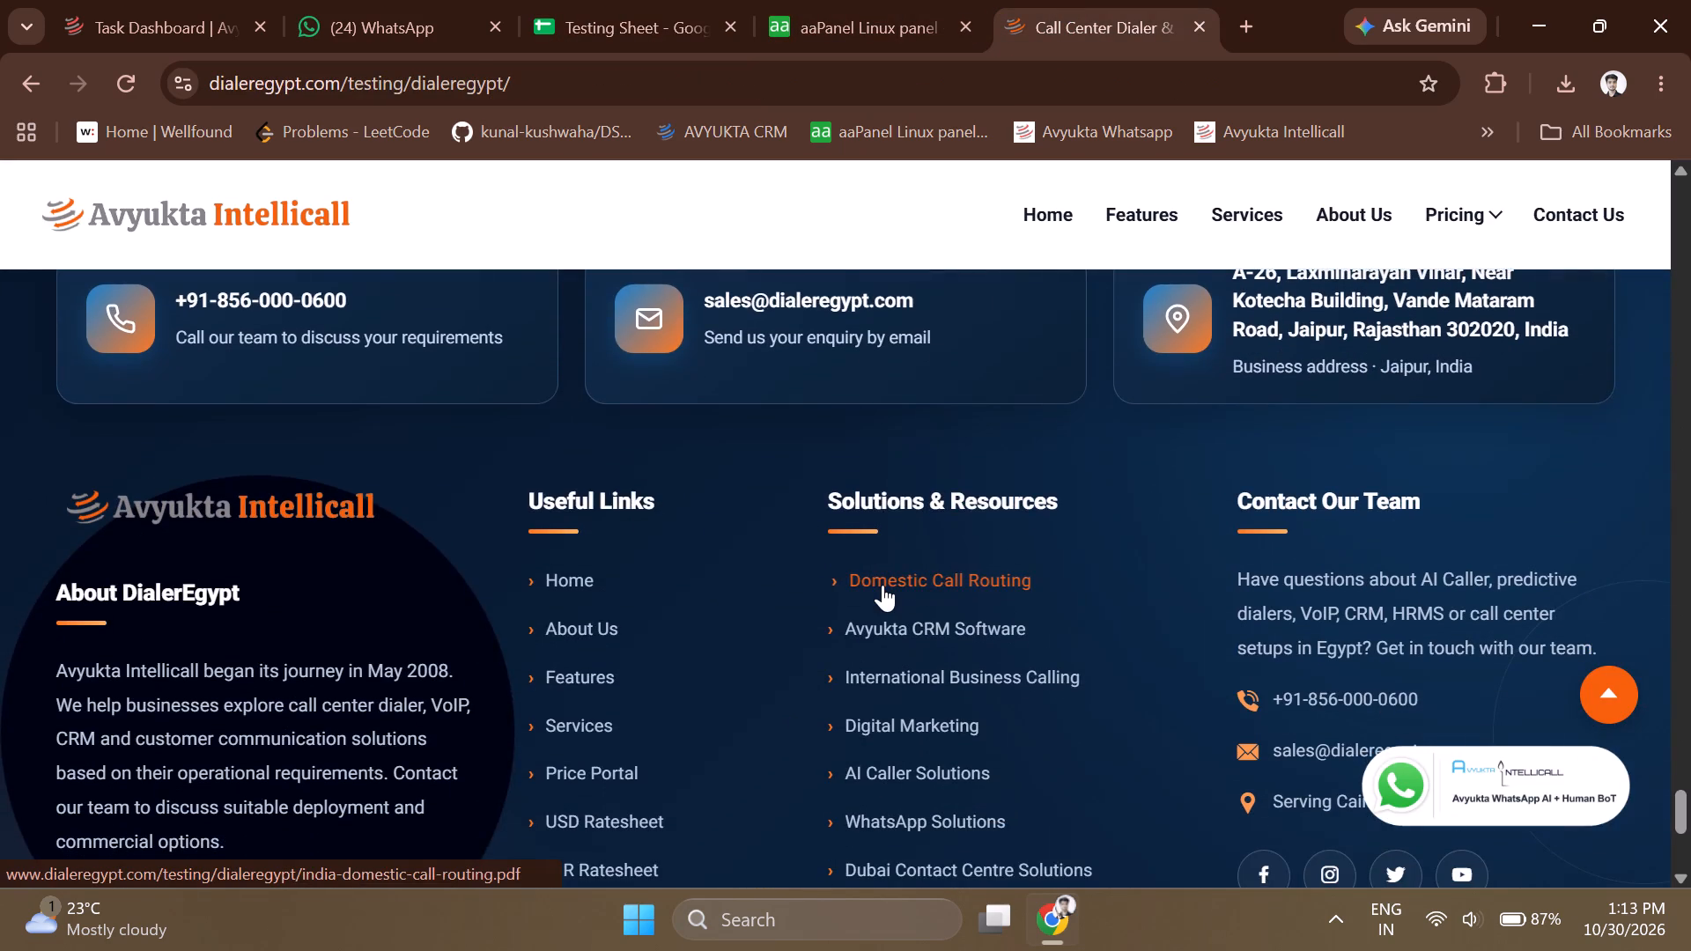
scroll(882, 585, up, 15)
scroll(882, 585, up, 11)
scroll(882, 585, up, 10)
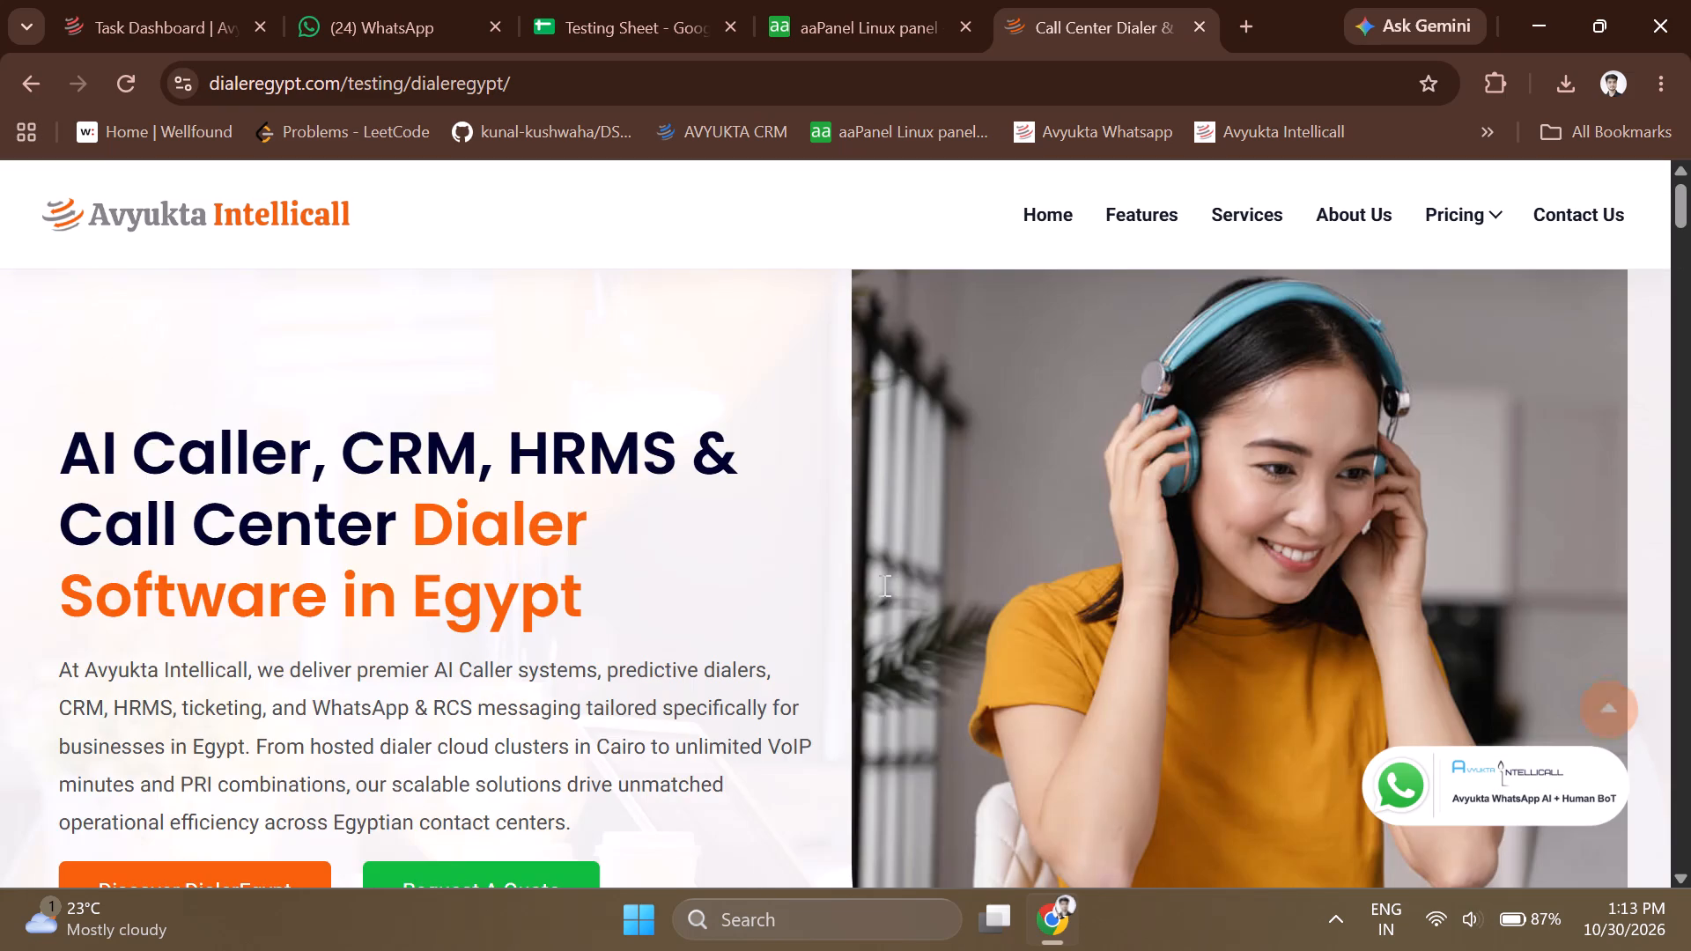
Open the Features page of the dialeregypt testing site and examine its feature cards down to the footer.
click(1135, 221)
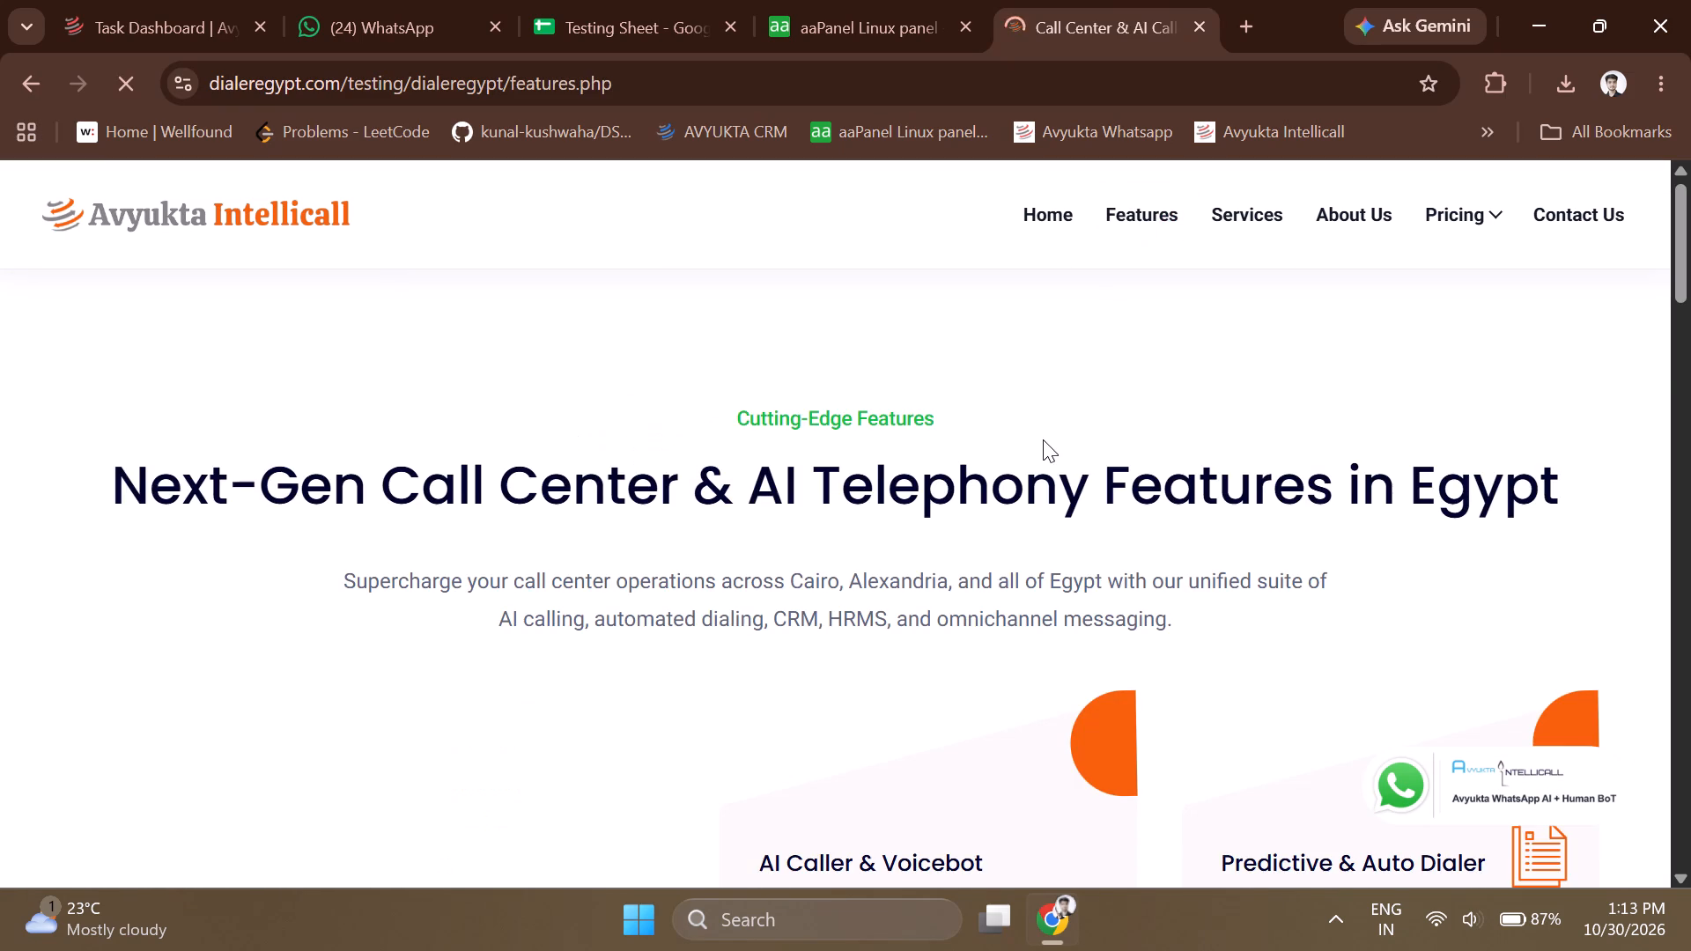
scroll(1043, 439, down, 9)
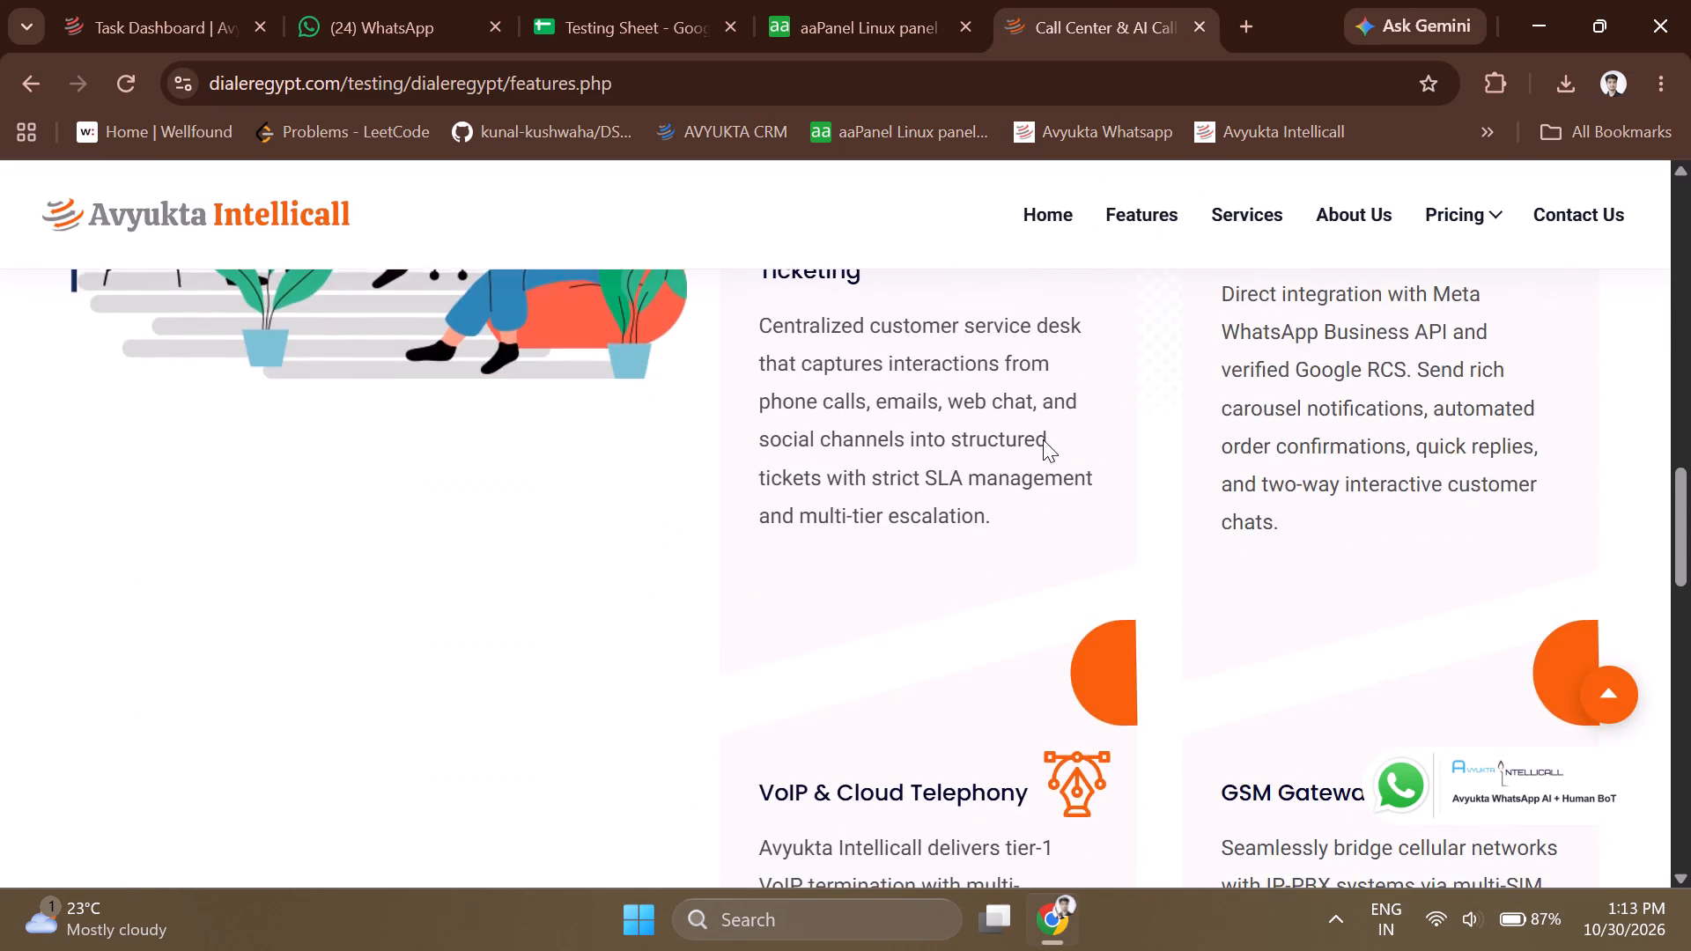
scroll(1043, 439, down, 7)
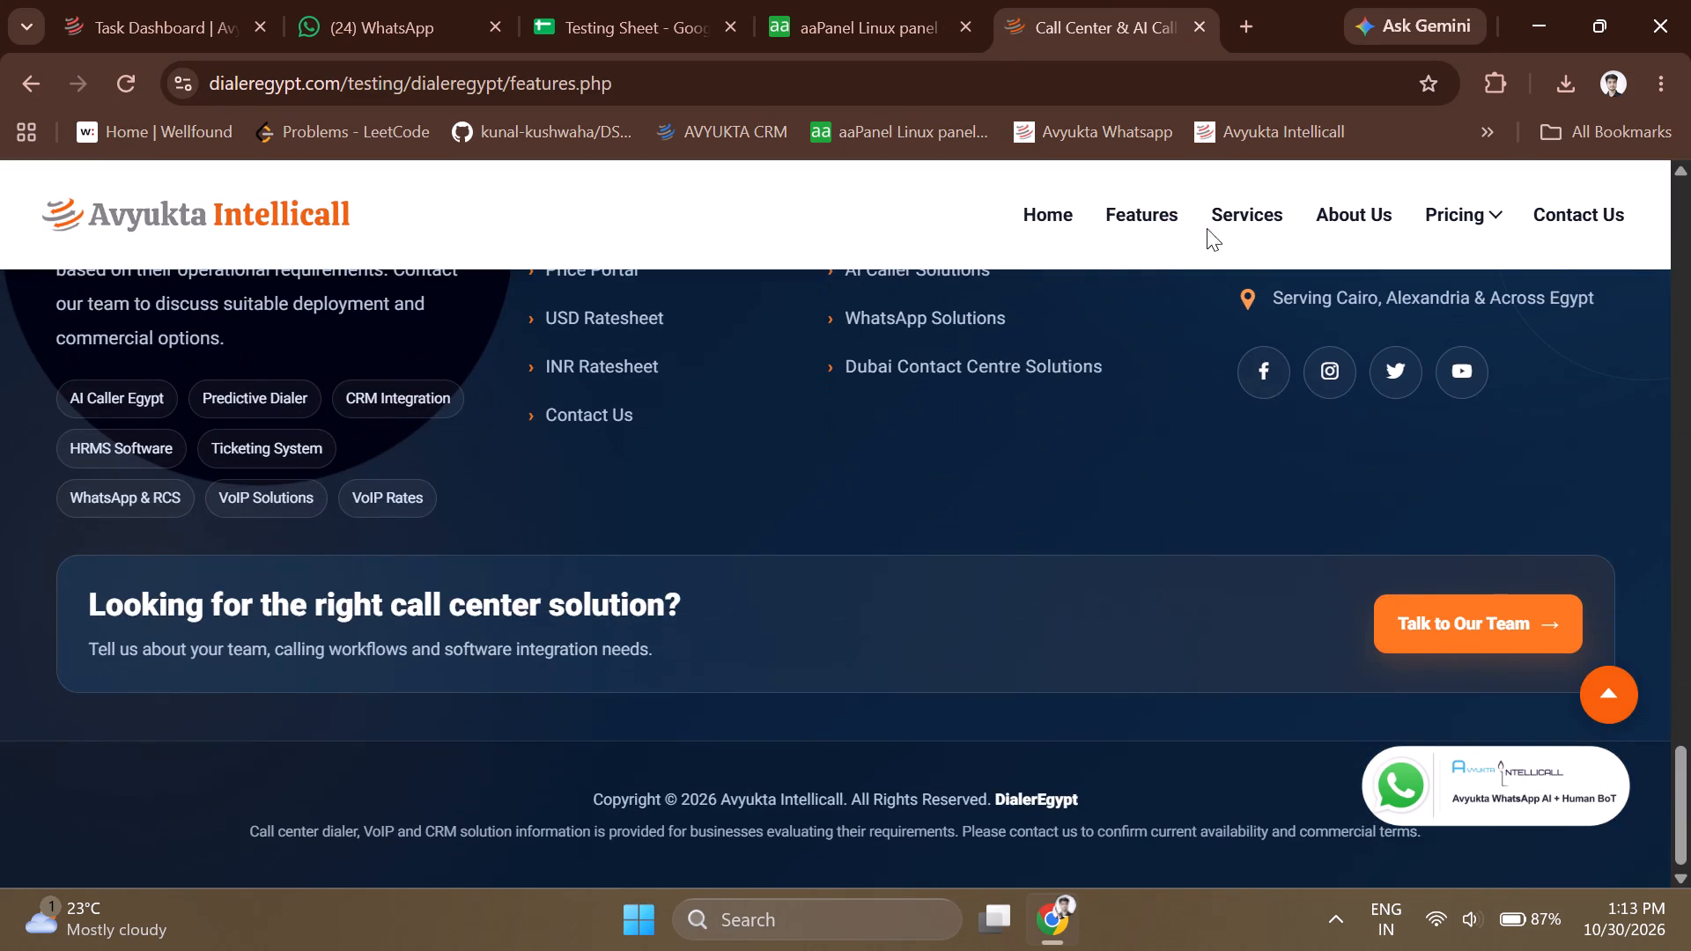
Open the Services page and examine its banner, service shortcuts and first service cards, down to HRMS, Omnichannel Helpdesk and WhatsApp & RCS.
click(1258, 200)
scroll(919, 568, down, 2)
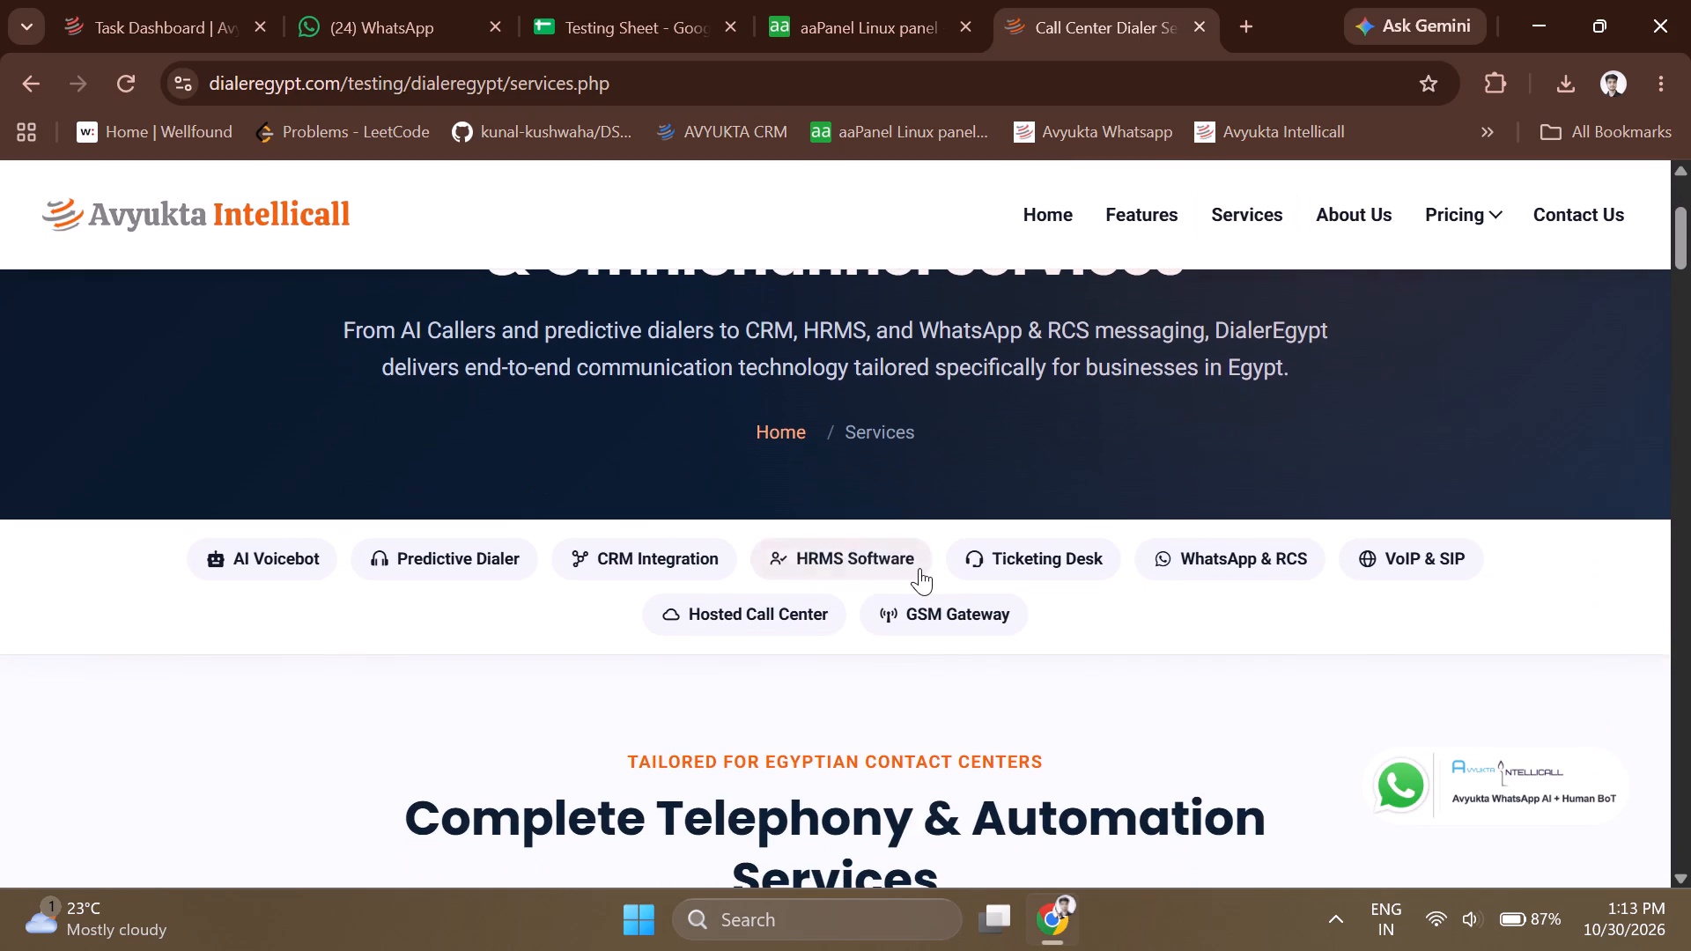
scroll(919, 568, down, 1)
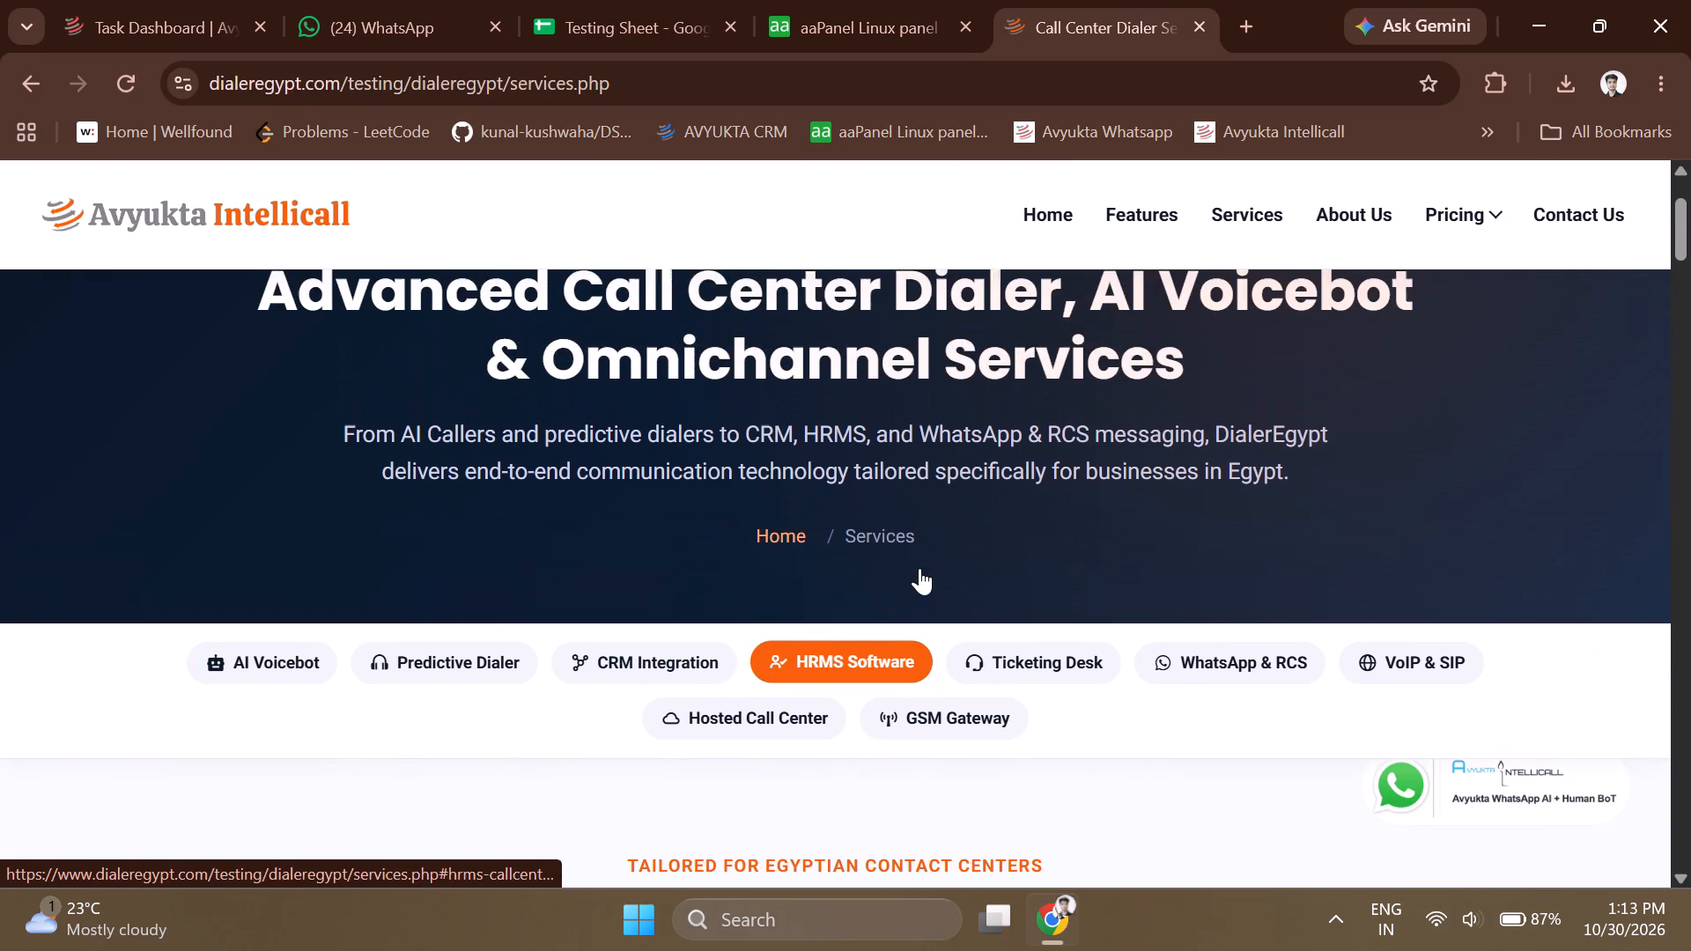
scroll(919, 568, down, 3)
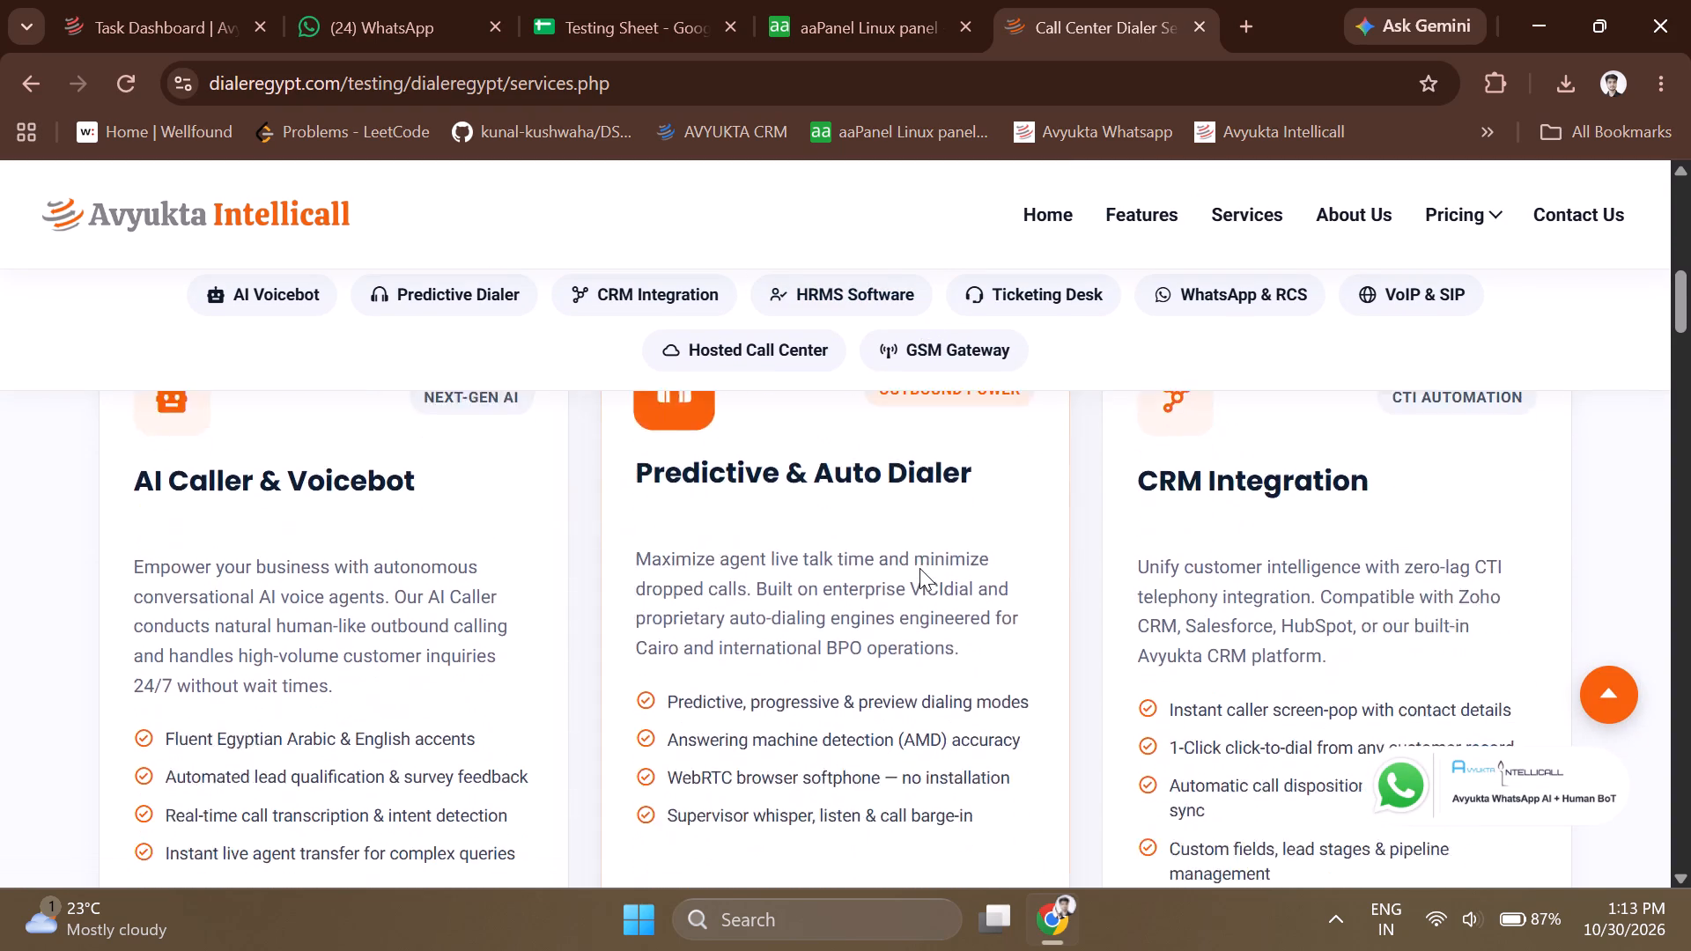
scroll(919, 568, down, 5)
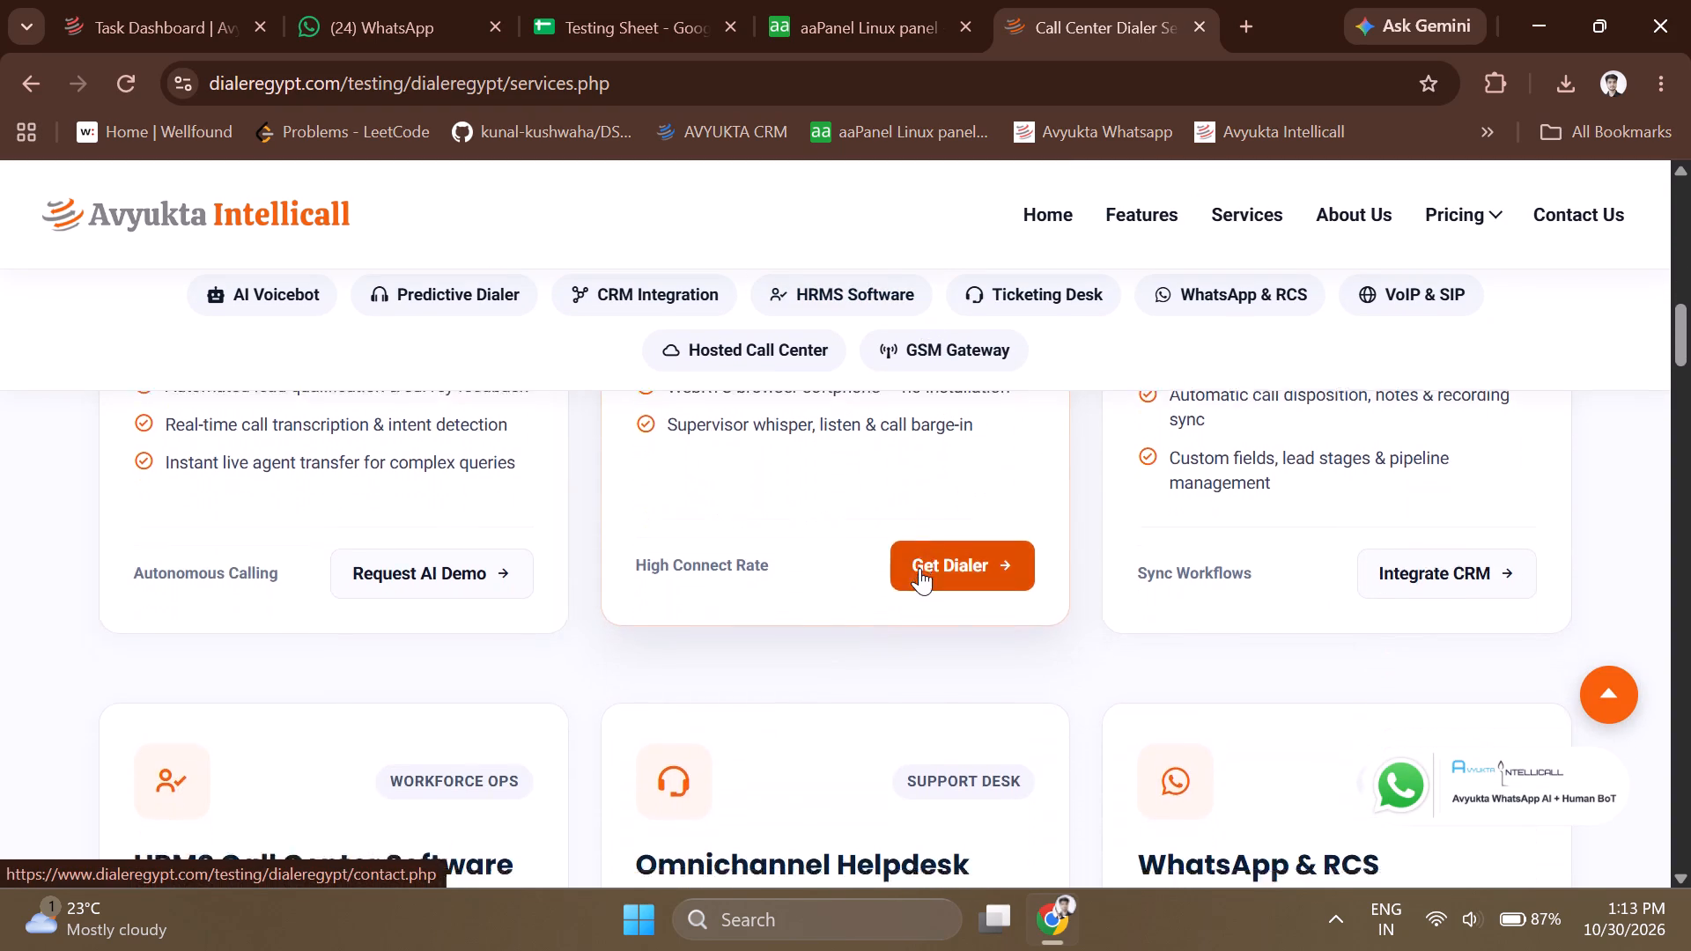
scroll(919, 568, down, 4)
Test the View Desk link on the Omnichannel Helpdesk card and return to the Services page.
click(950, 600)
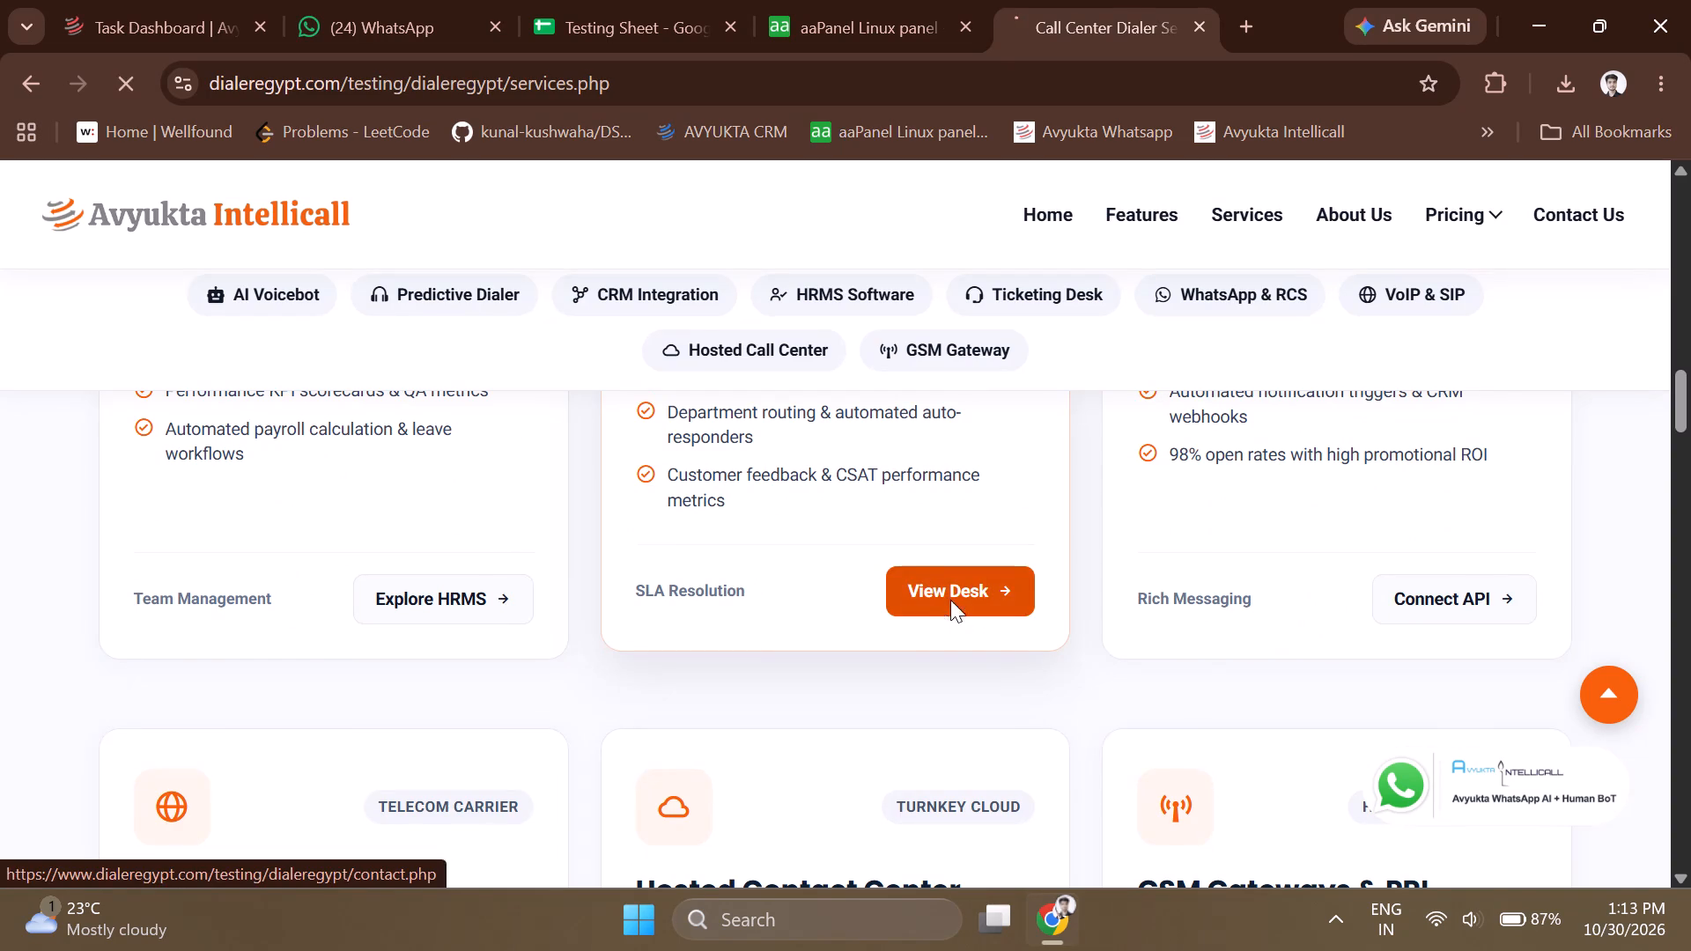
click(17, 81)
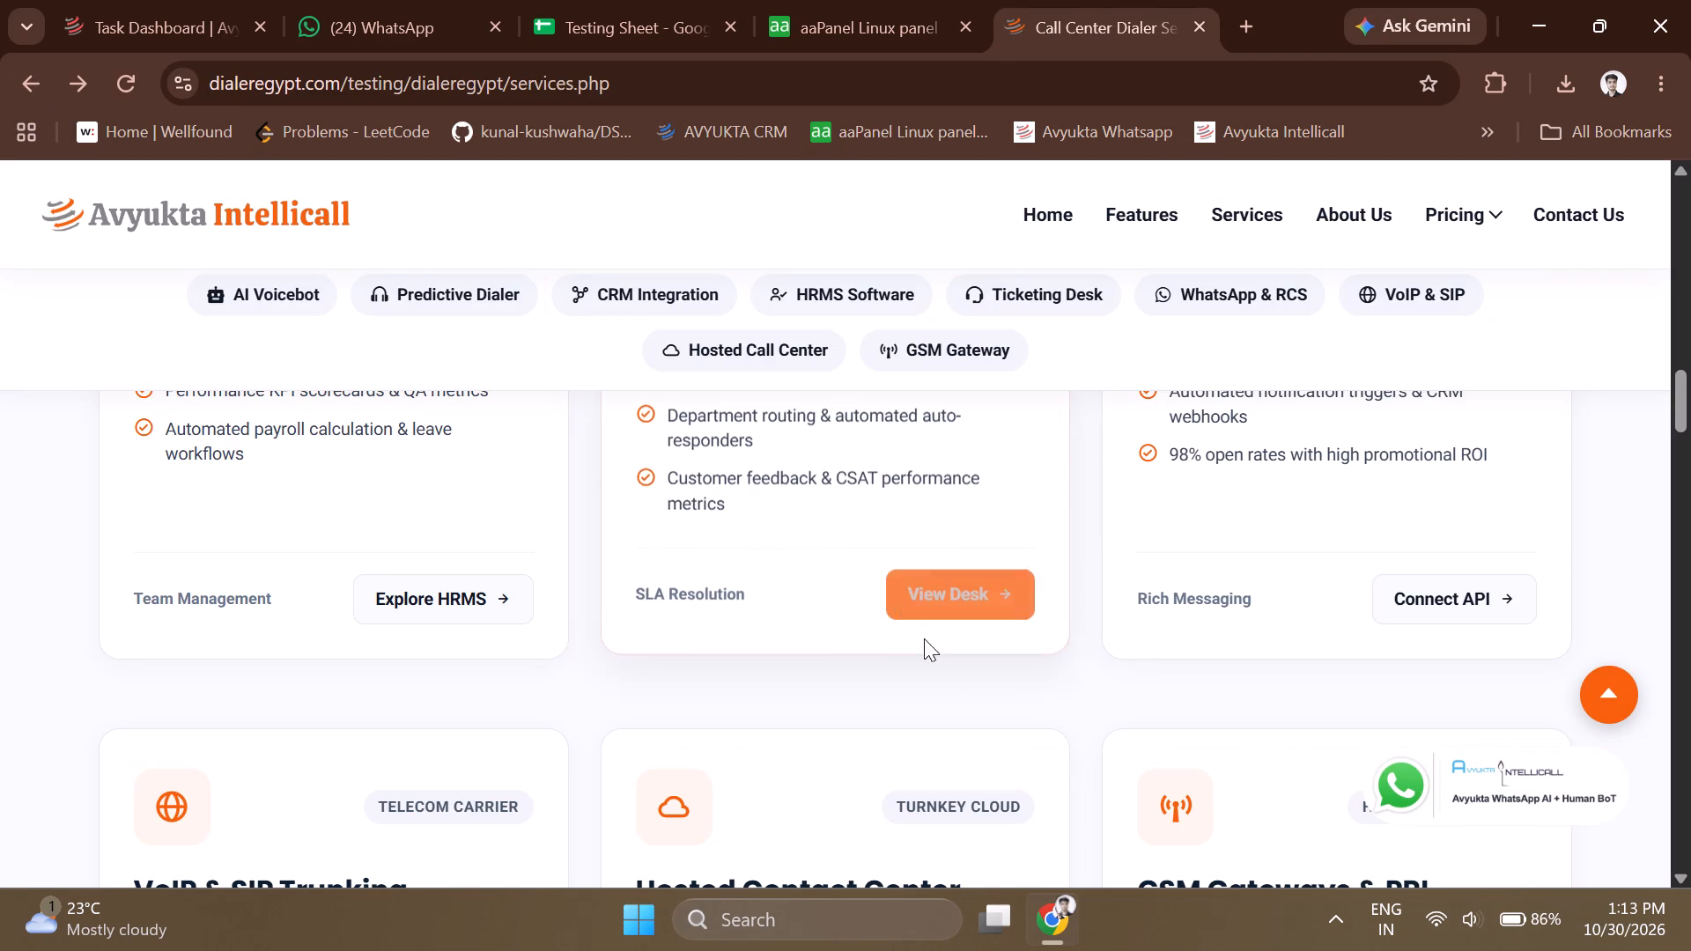
Examine the rest of the Services page, from the VoIP & SIP Trunking cards through onboarding, trust reasons and FAQs to the footer.
scroll(946, 658, down, 4)
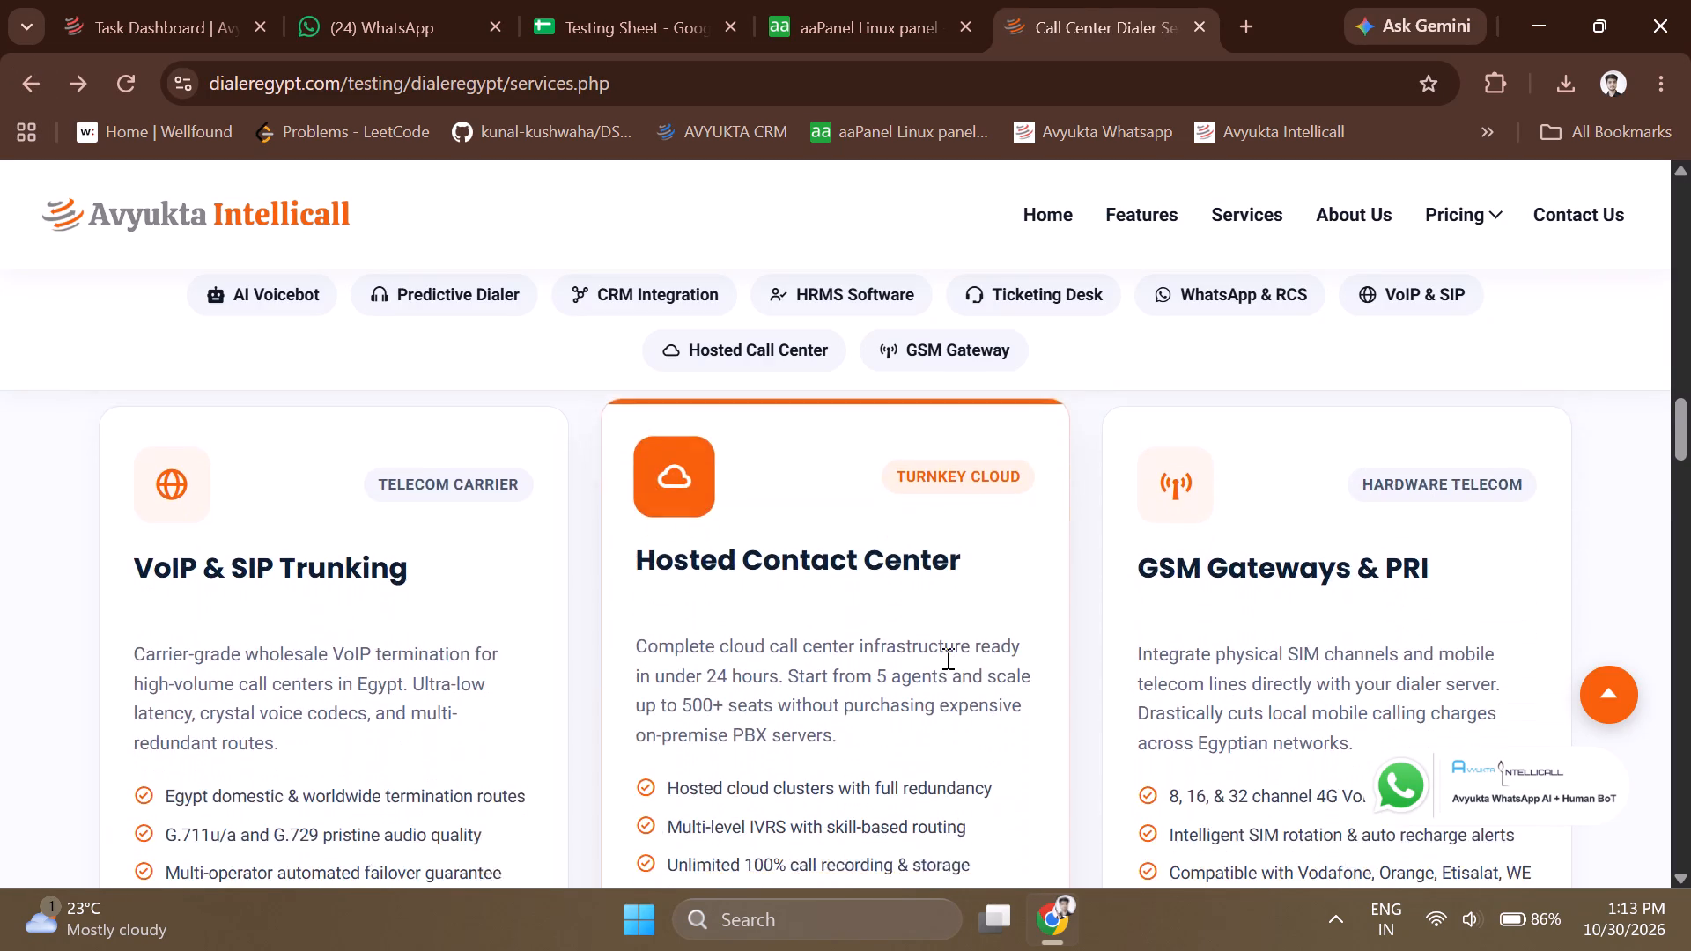
scroll(946, 658, down, 6)
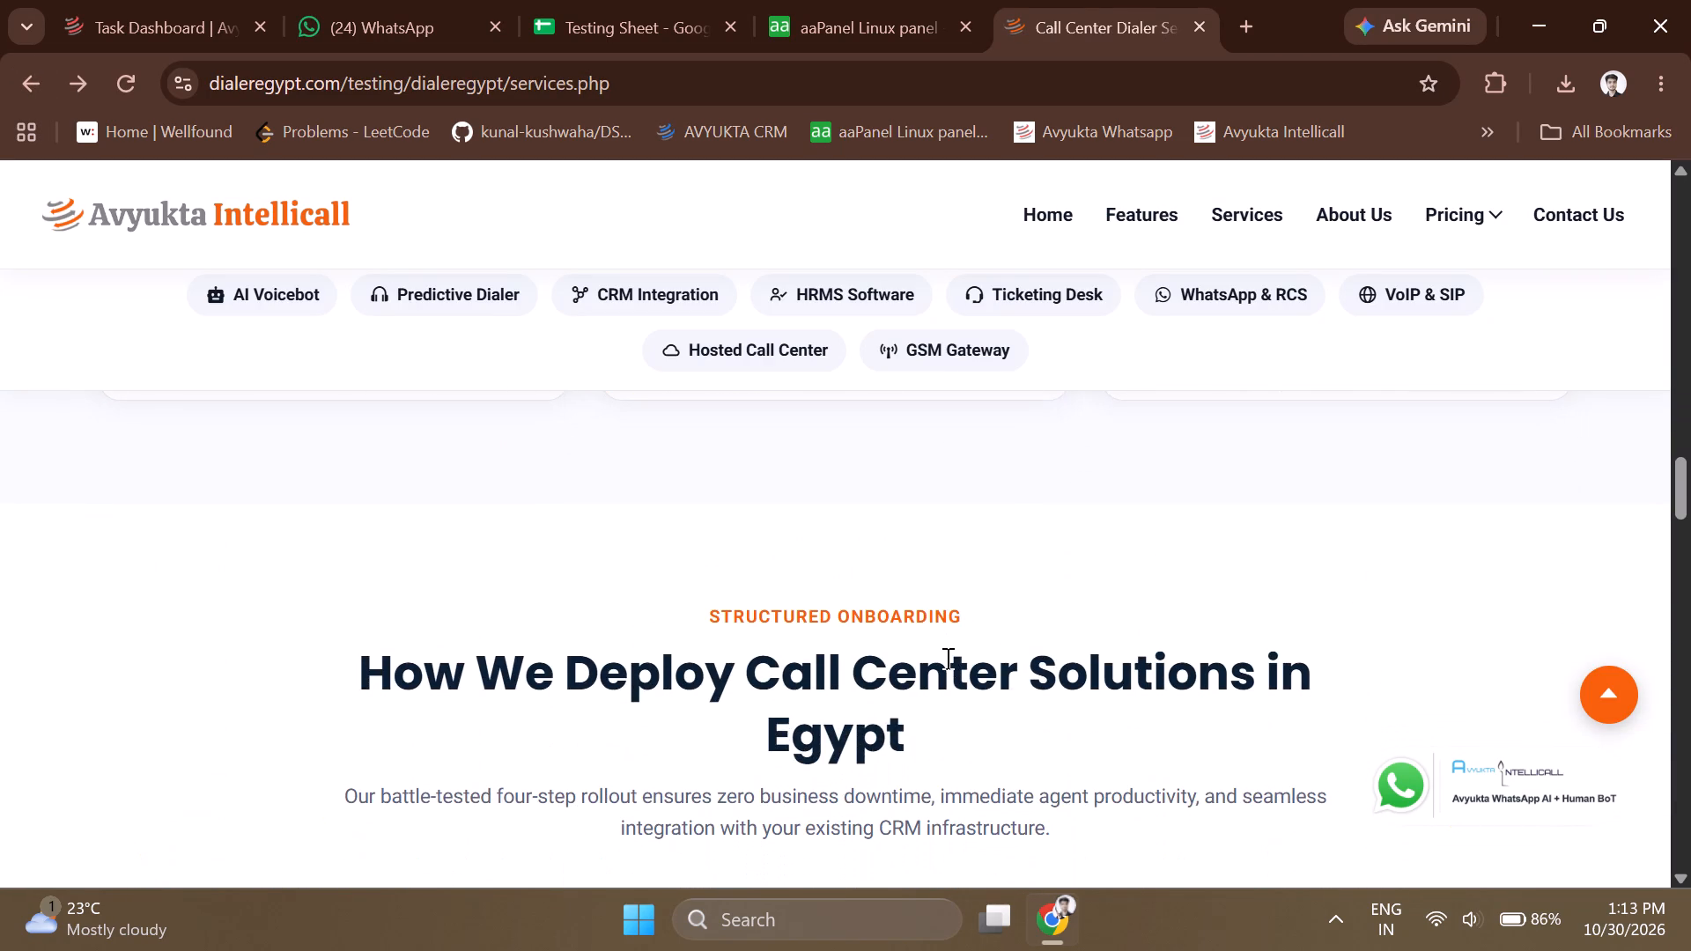
scroll(946, 658, down, 7)
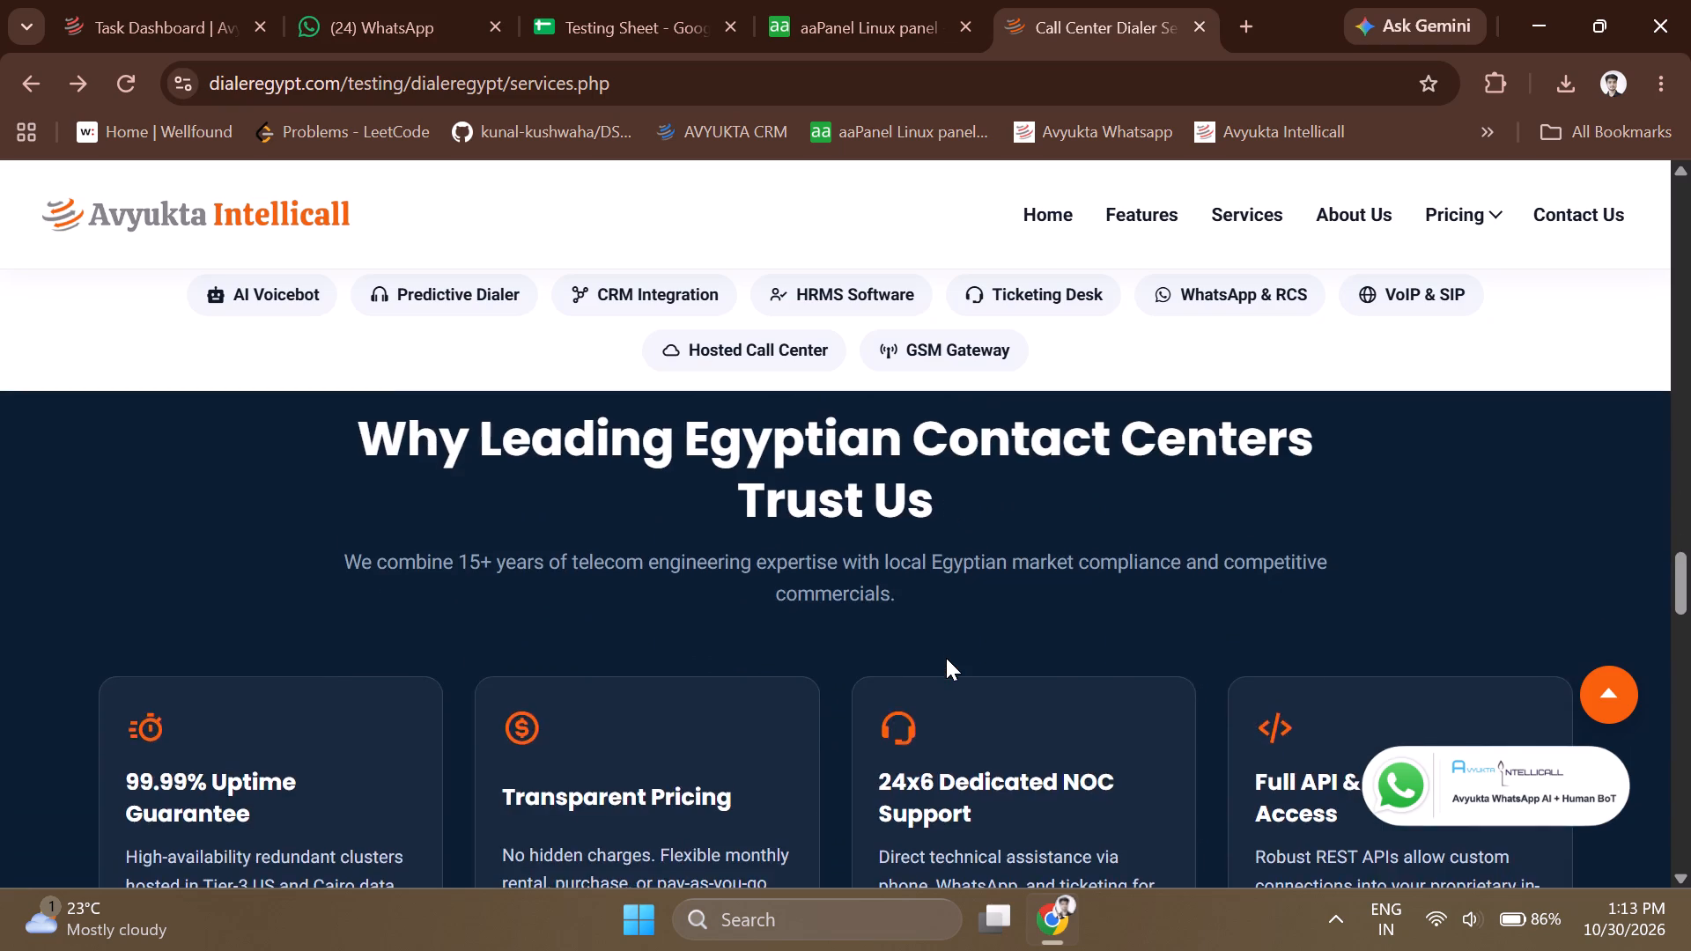
scroll(946, 658, down, 6)
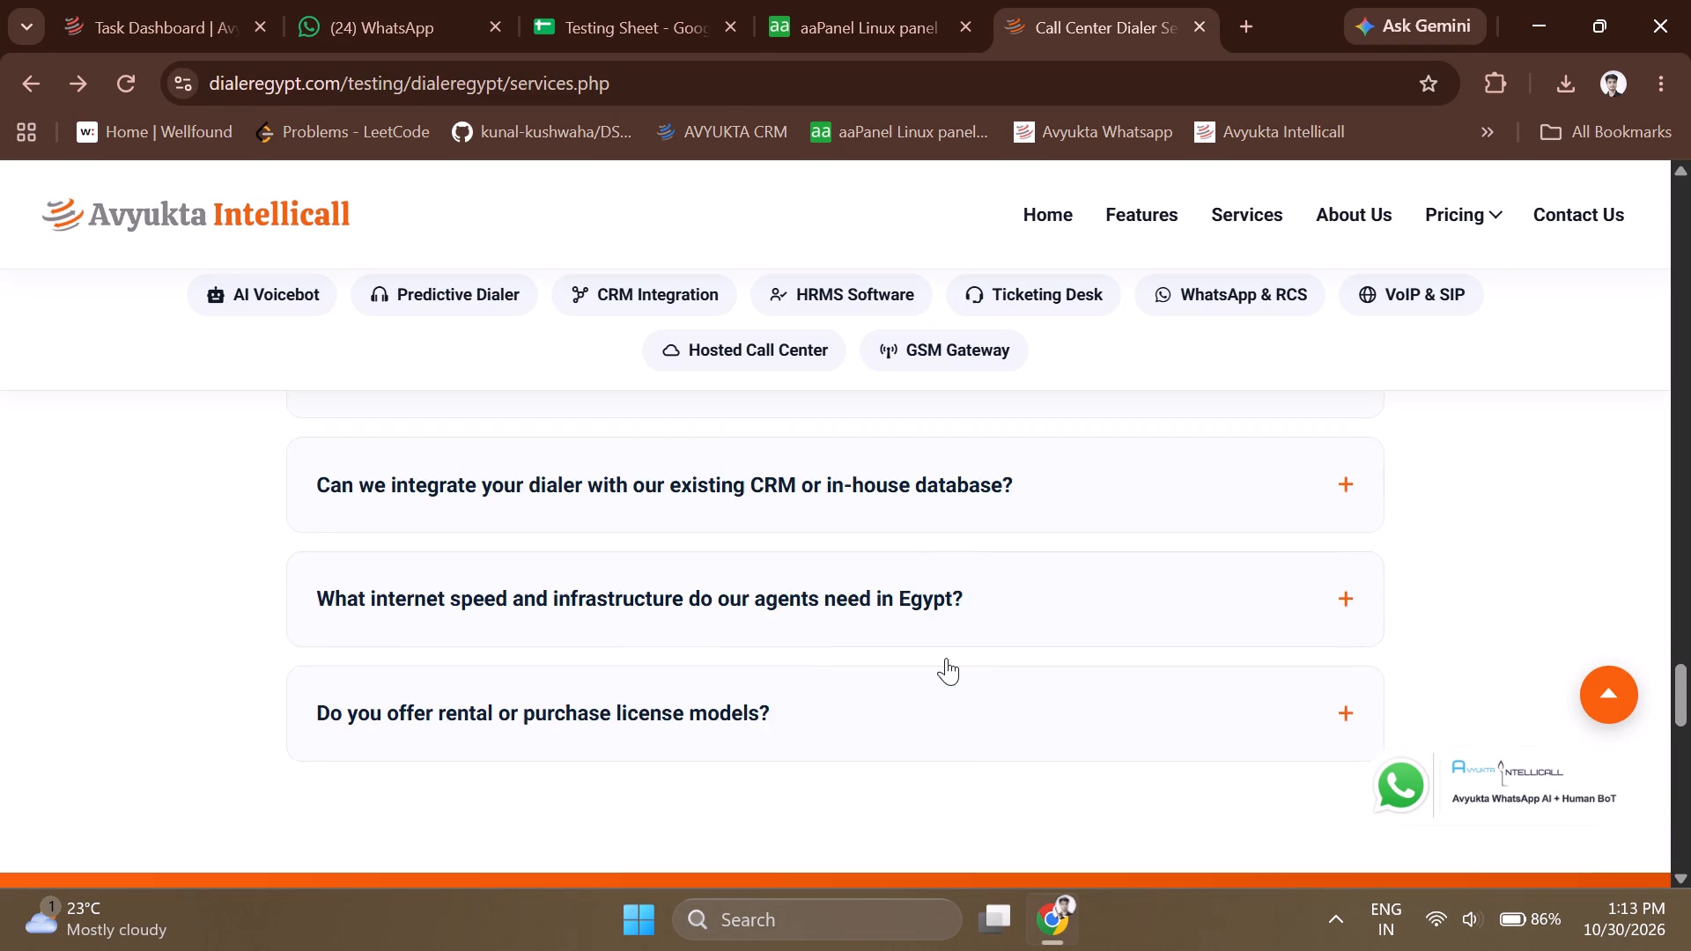
scroll(946, 658, down, 4)
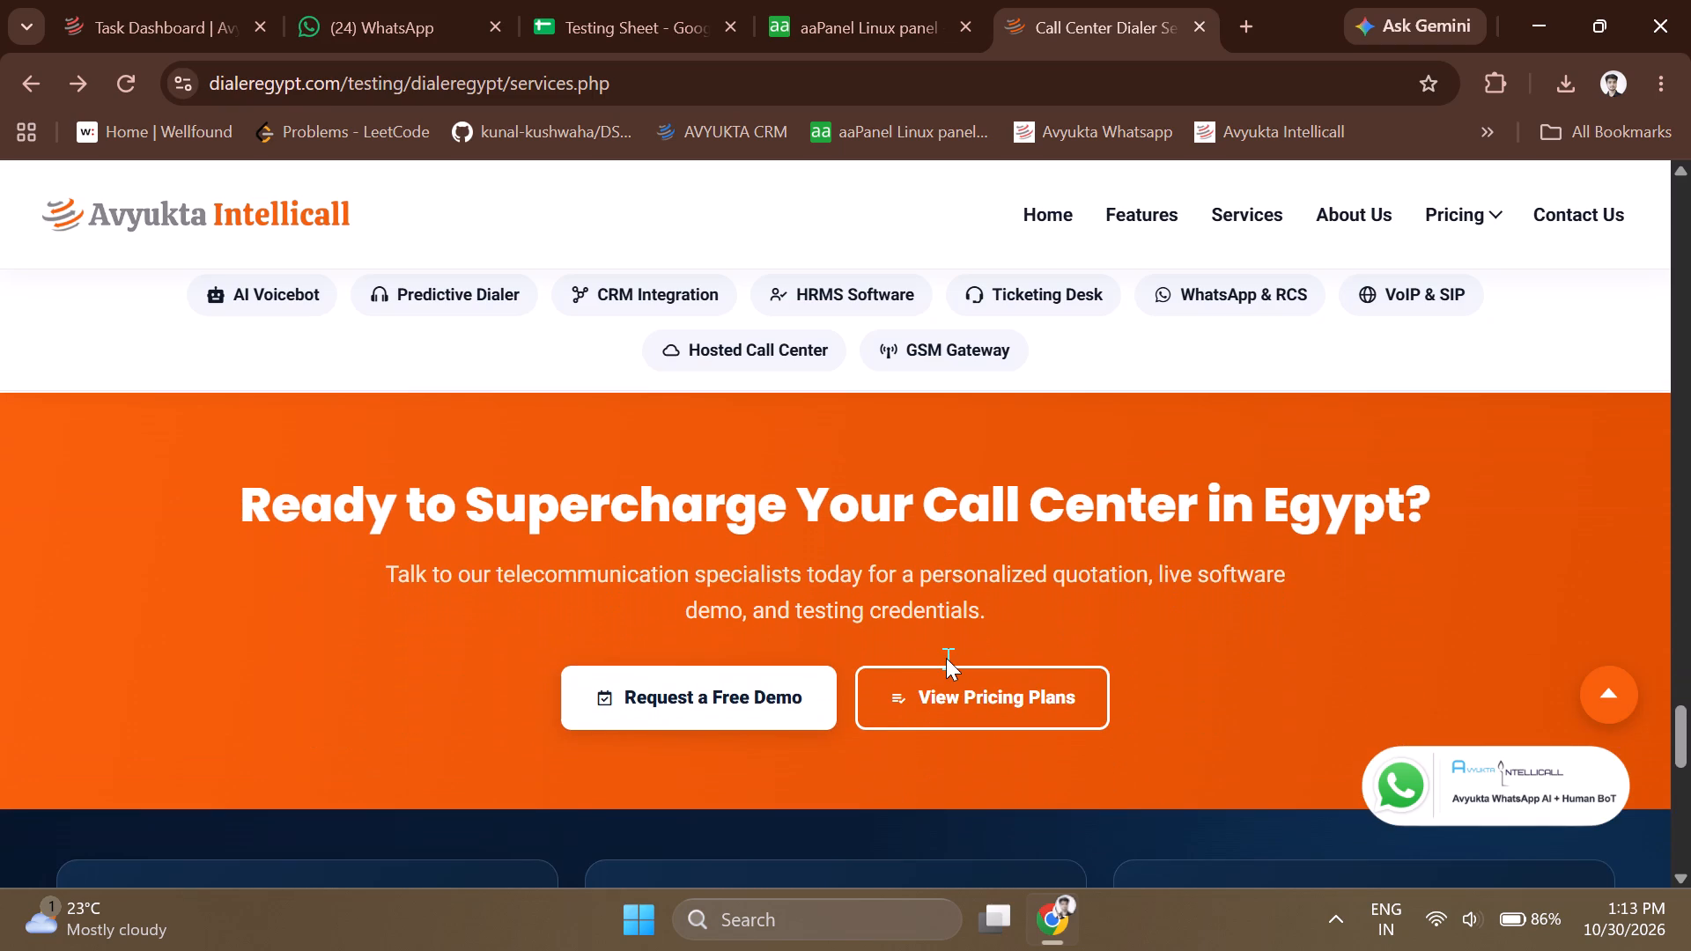
scroll(946, 658, down, 7)
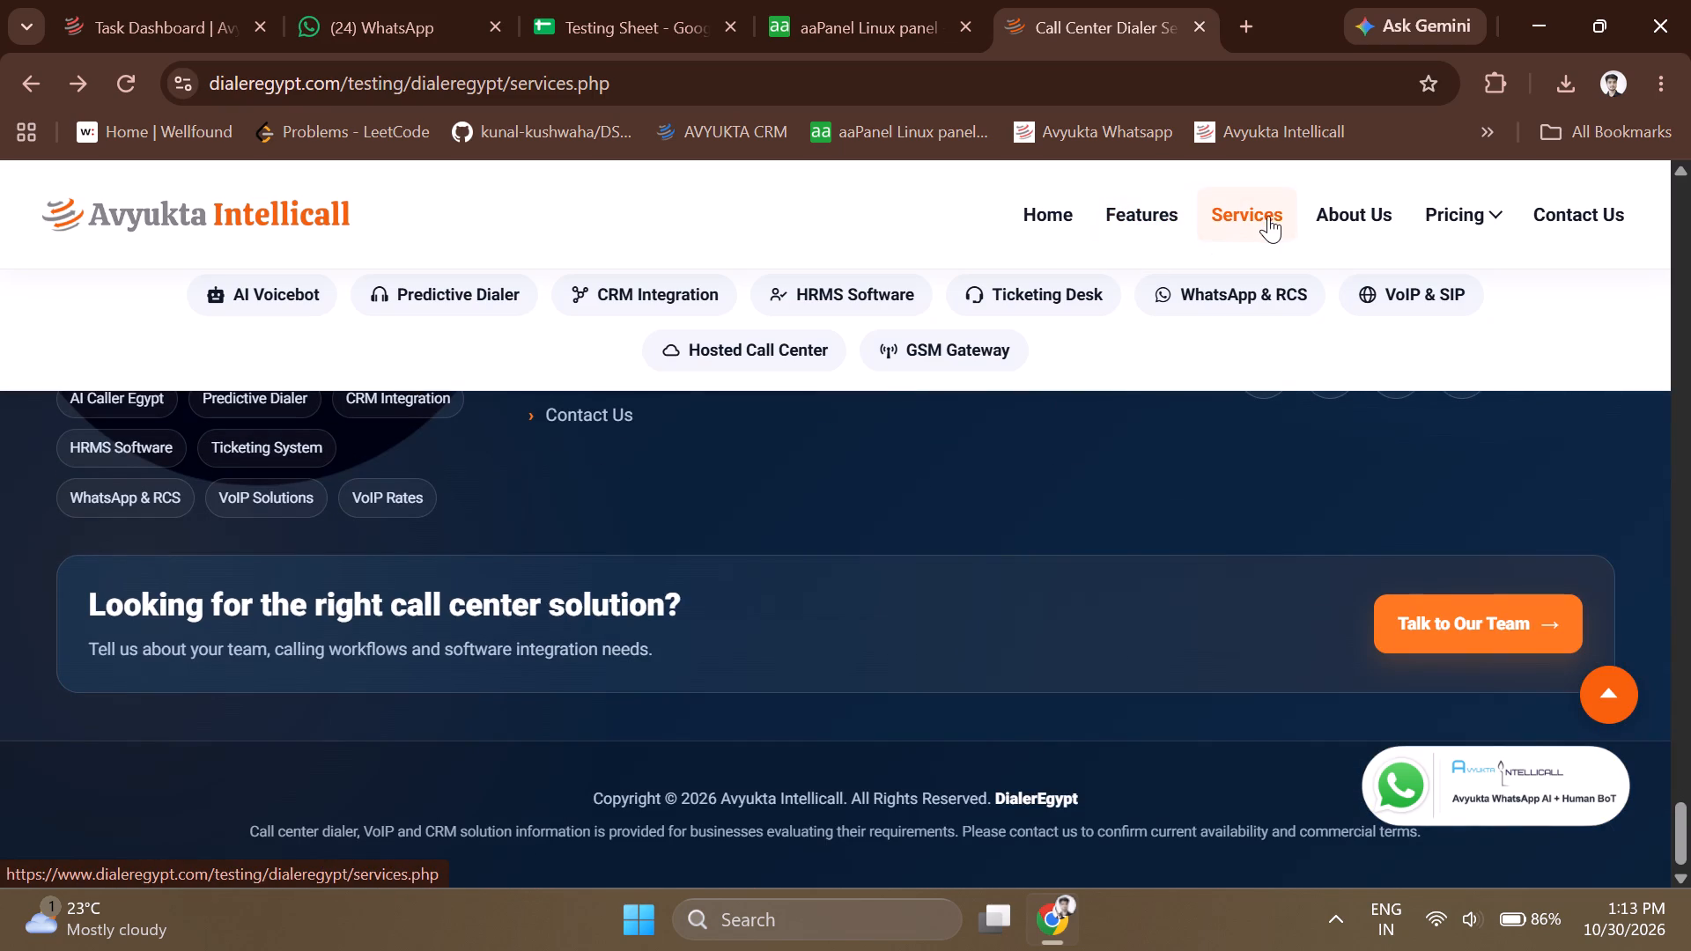
Test the Contact Us link in the Services page's site navigation.
click(1577, 212)
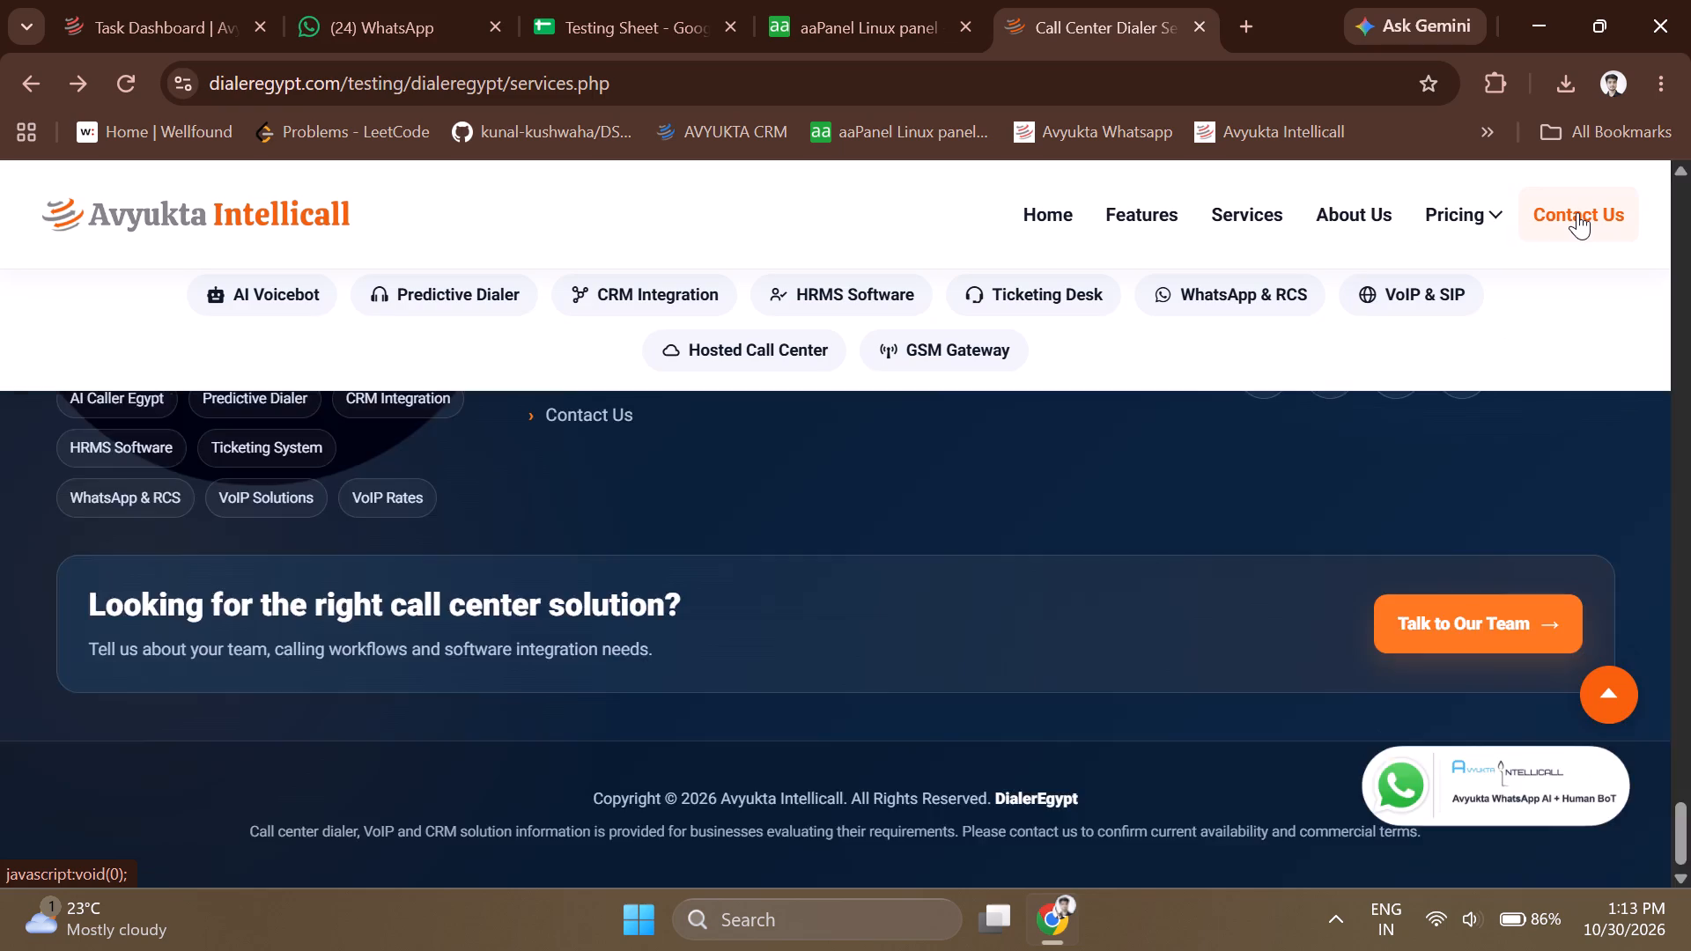
click(1474, 497)
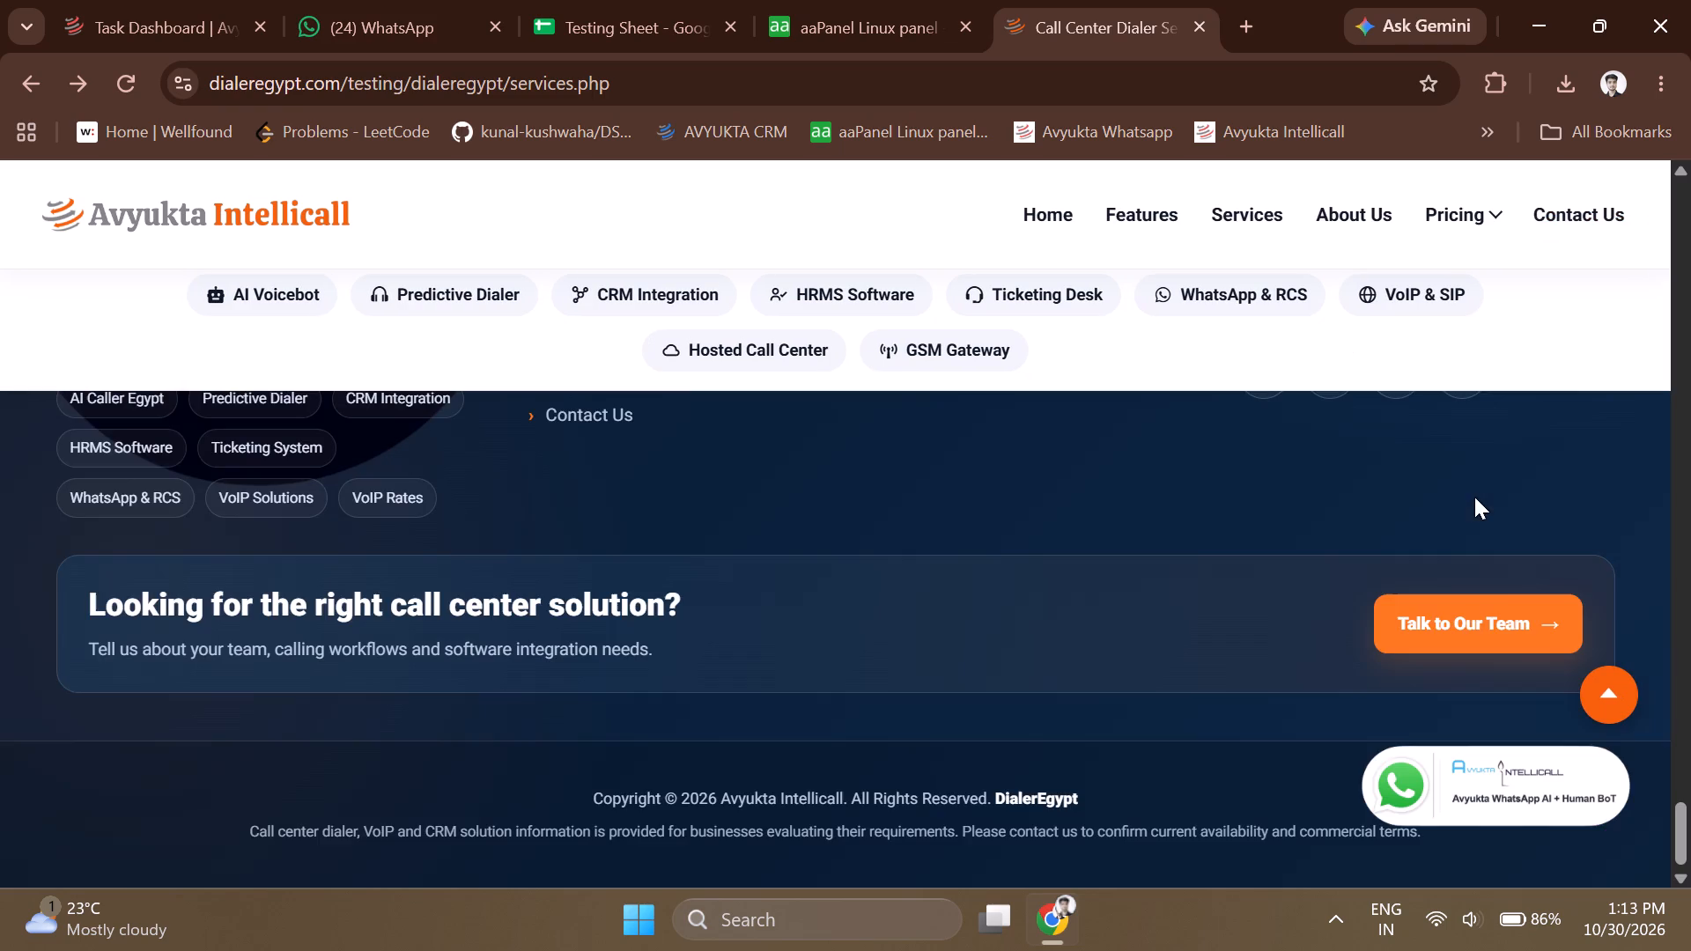
Open the About Us page and examine its sections, from the banner and connected team workflows to the FAQs and contact call-to-action.
scroll(1406, 424, up, 20)
scroll(1406, 424, up, 5)
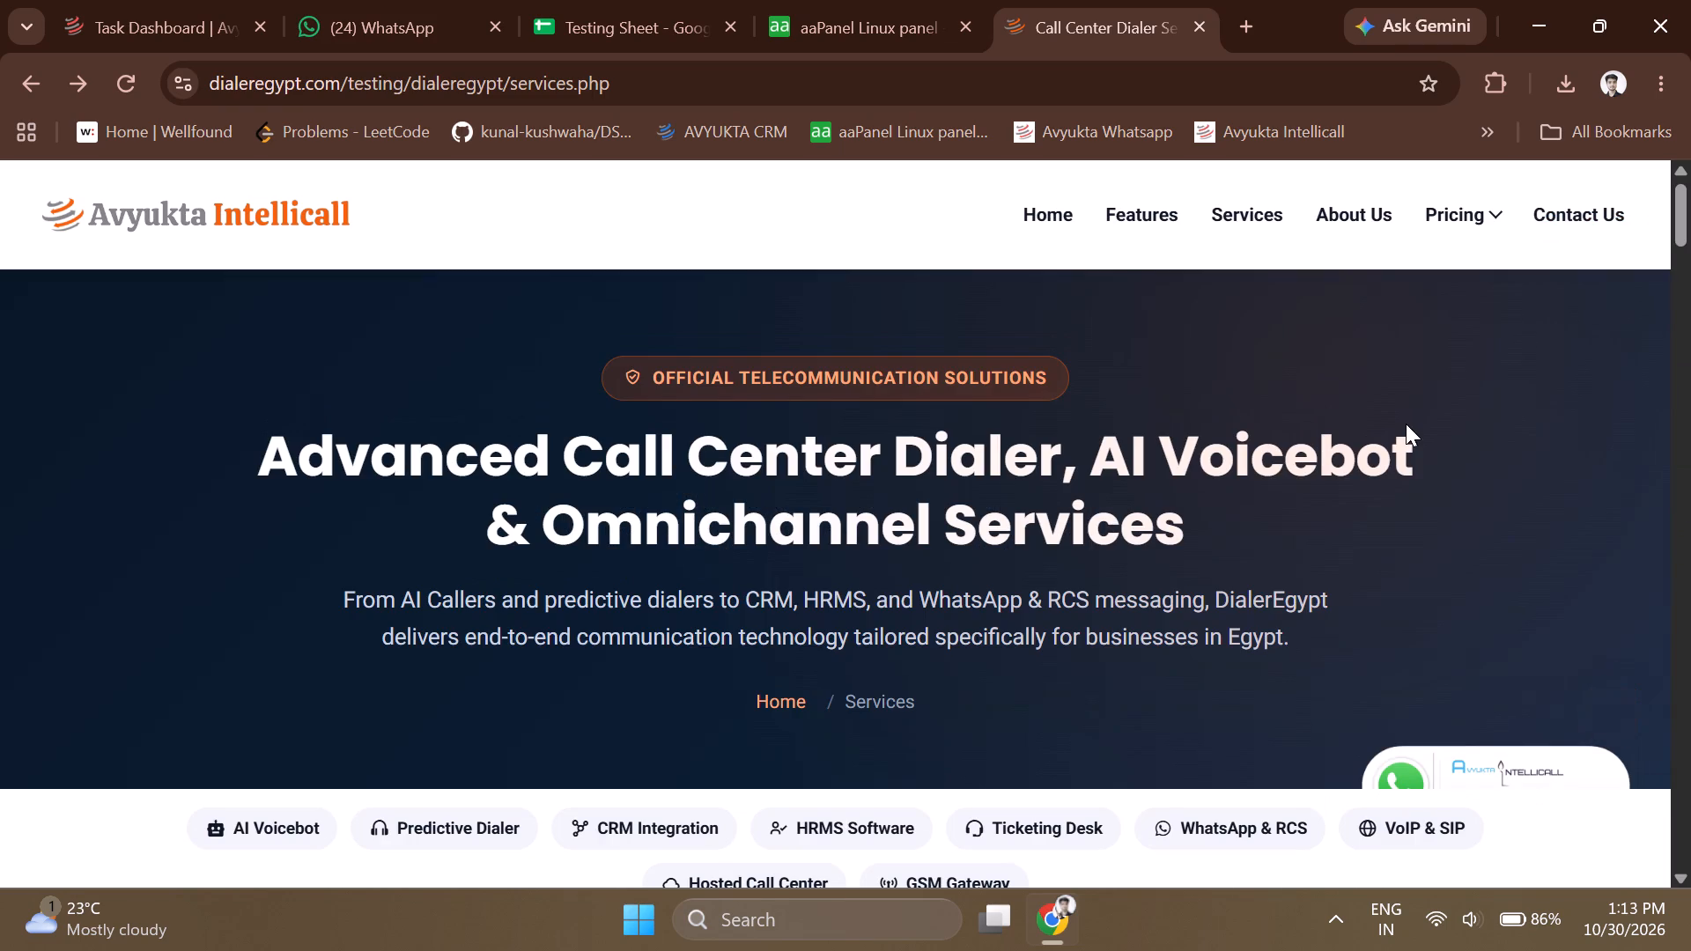
click(1345, 204)
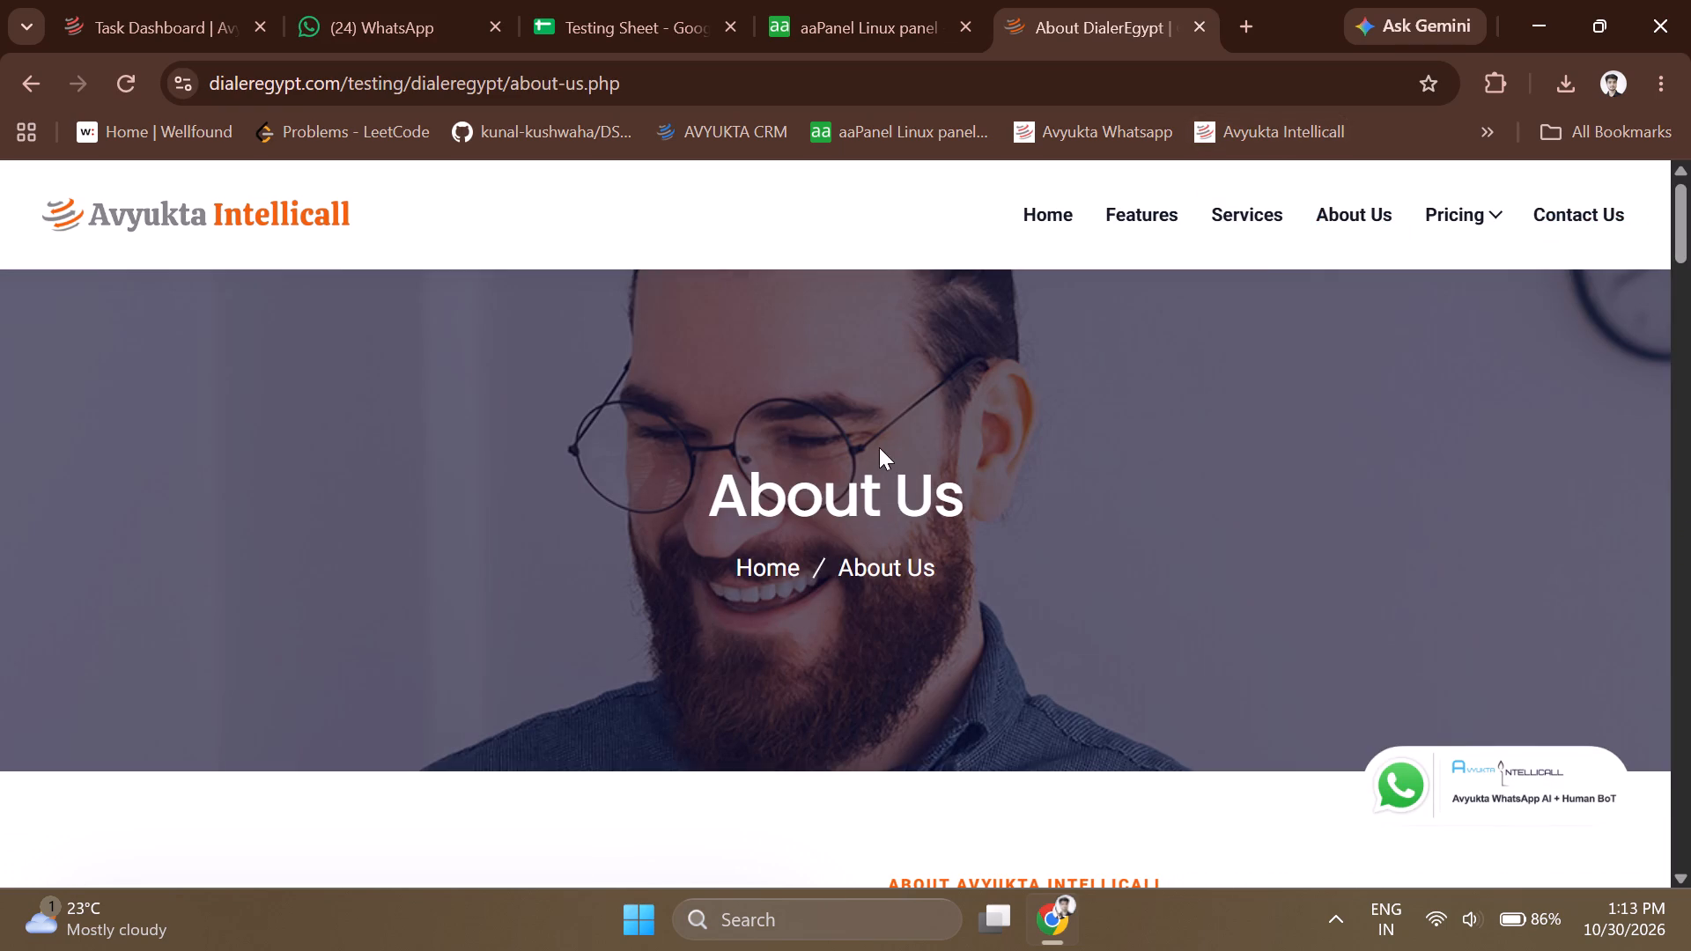
scroll(879, 447, down, 8)
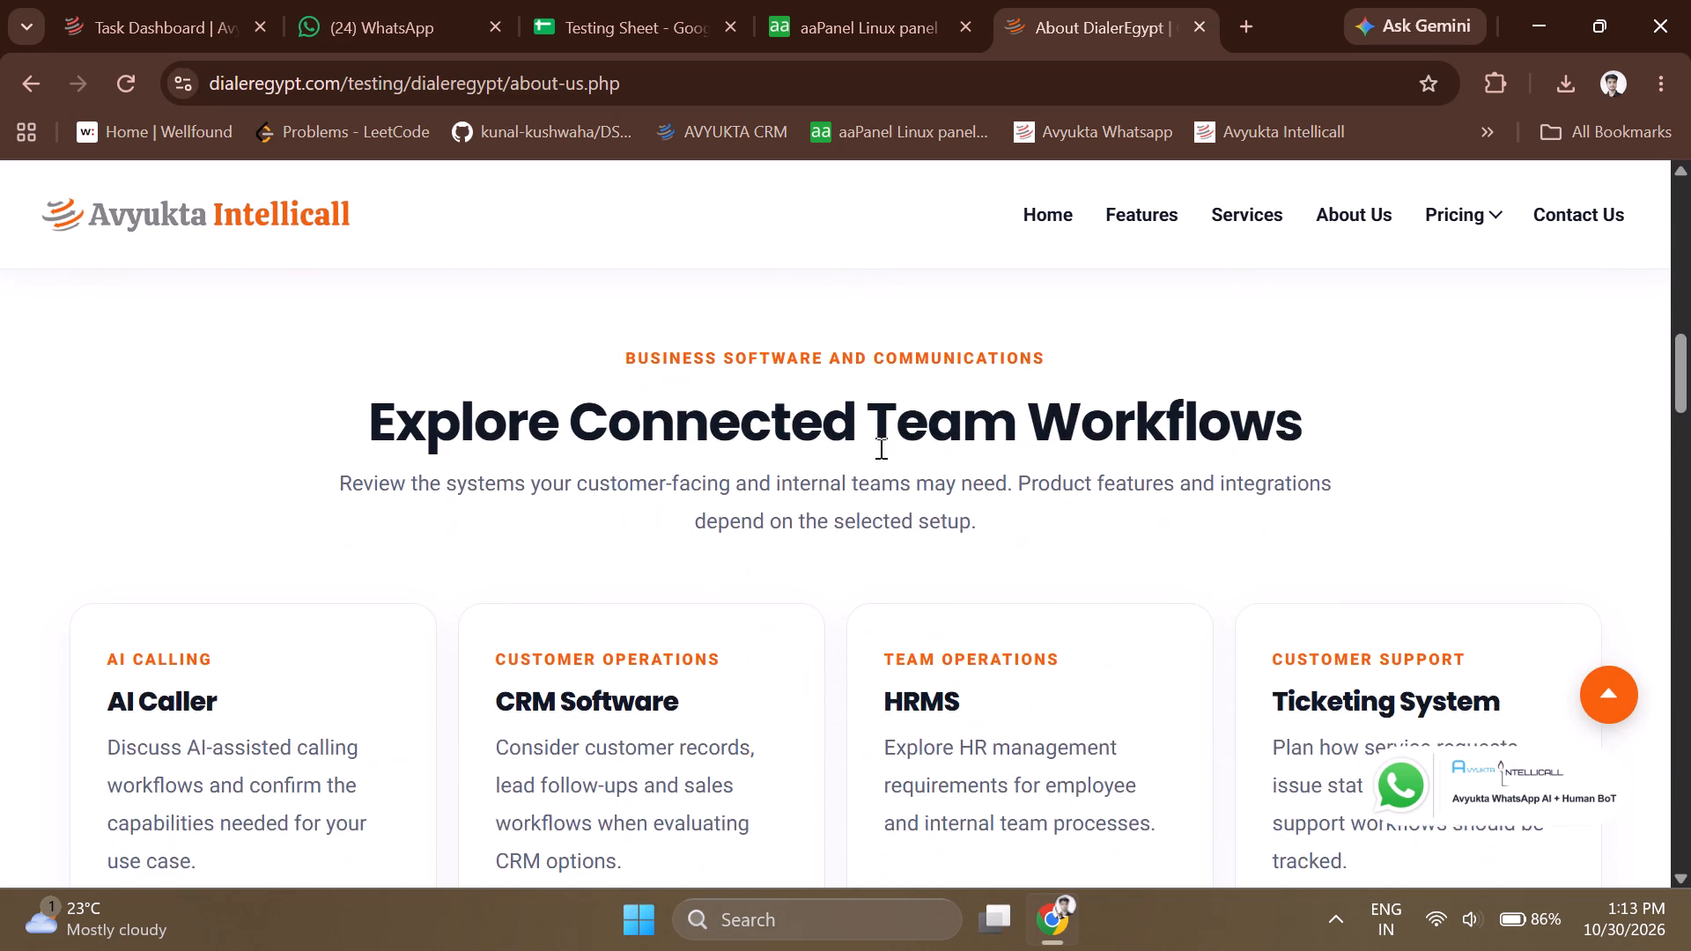
scroll(879, 447, down, 14)
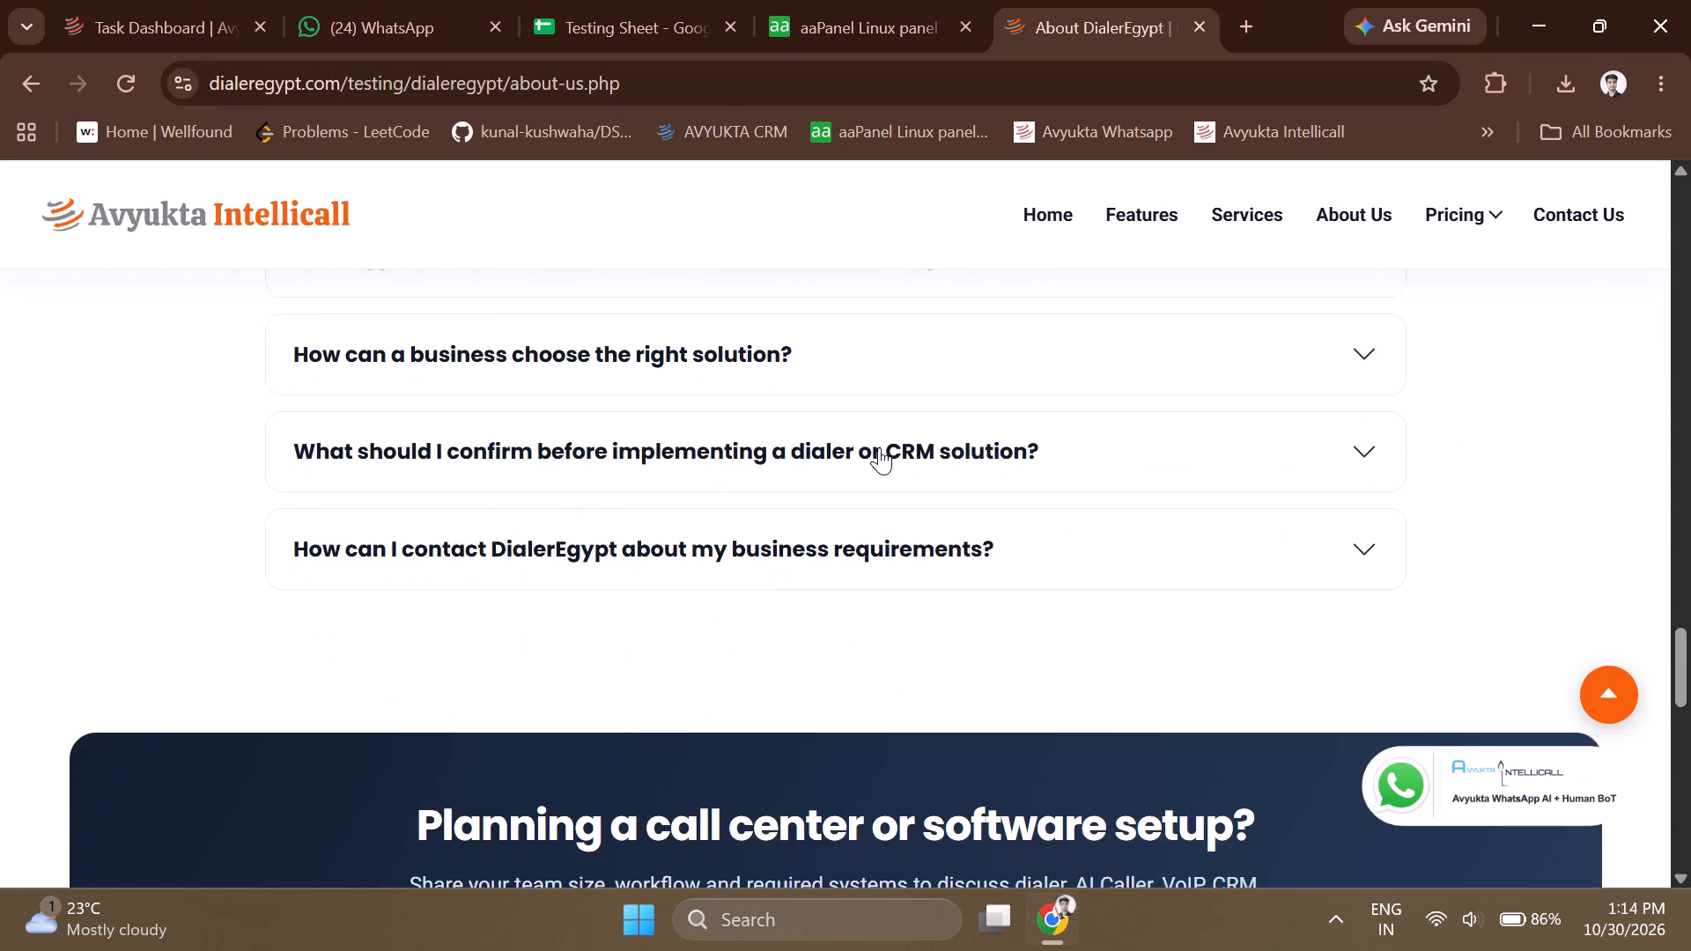
scroll(879, 447, down, 3)
scroll(879, 447, up, 4)
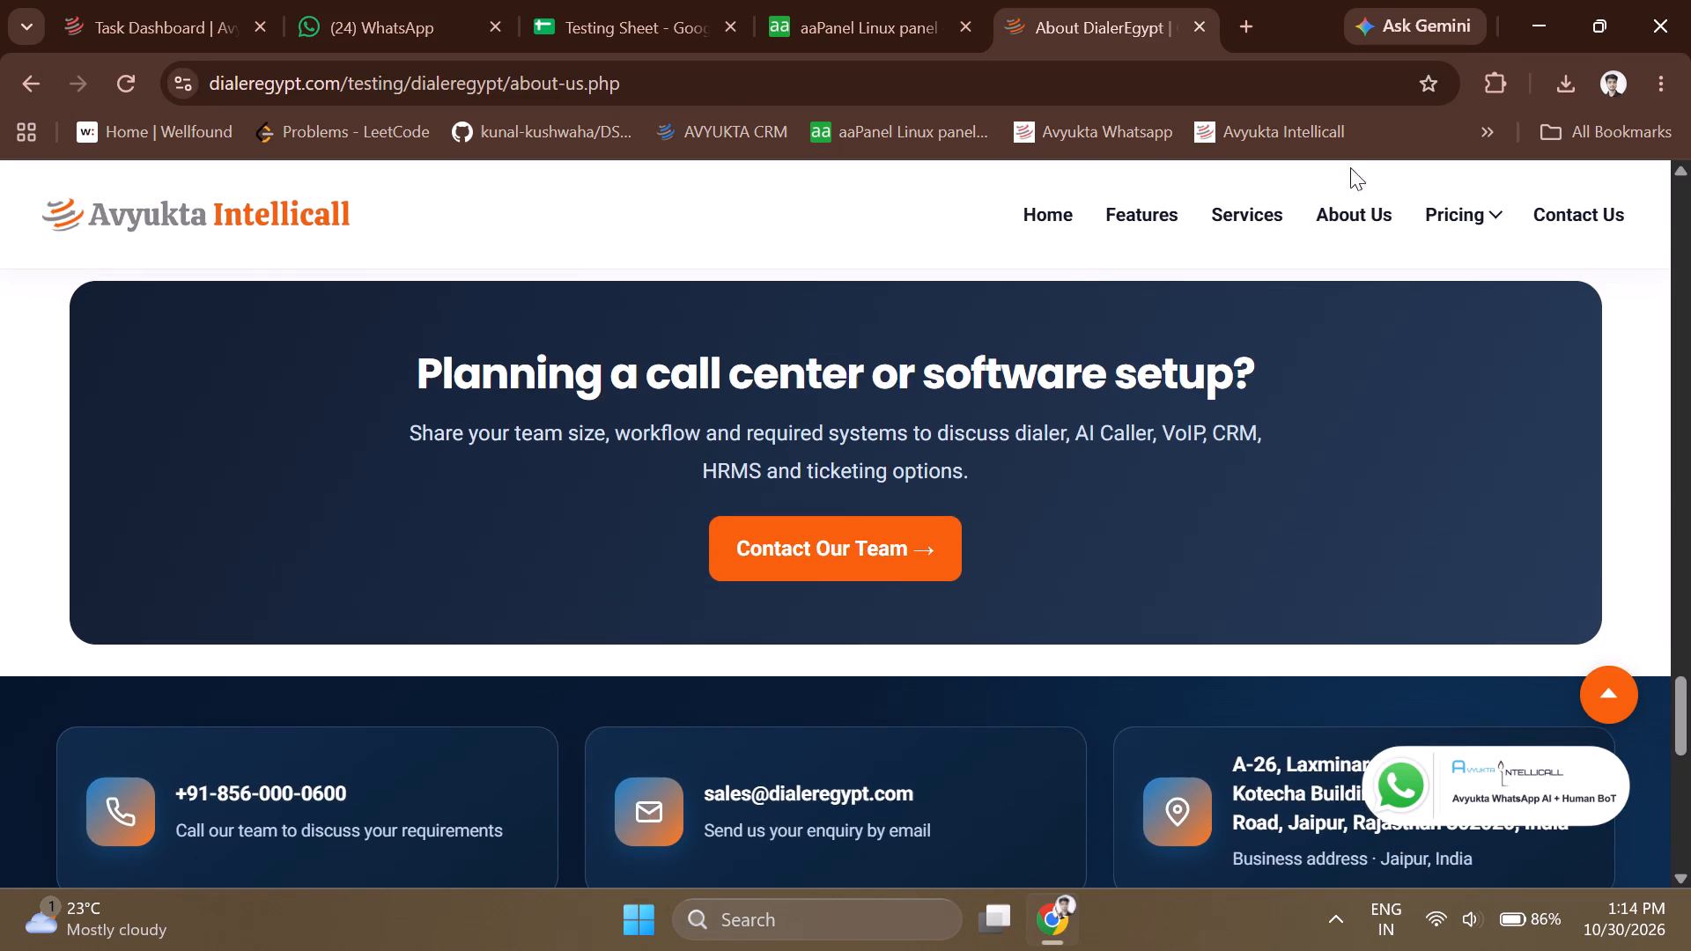
Open the Services page and examine the banner, the service category links and the service cards from AI Caller & Voicebot onward.
click(1281, 209)
scroll(1001, 481, down, 2)
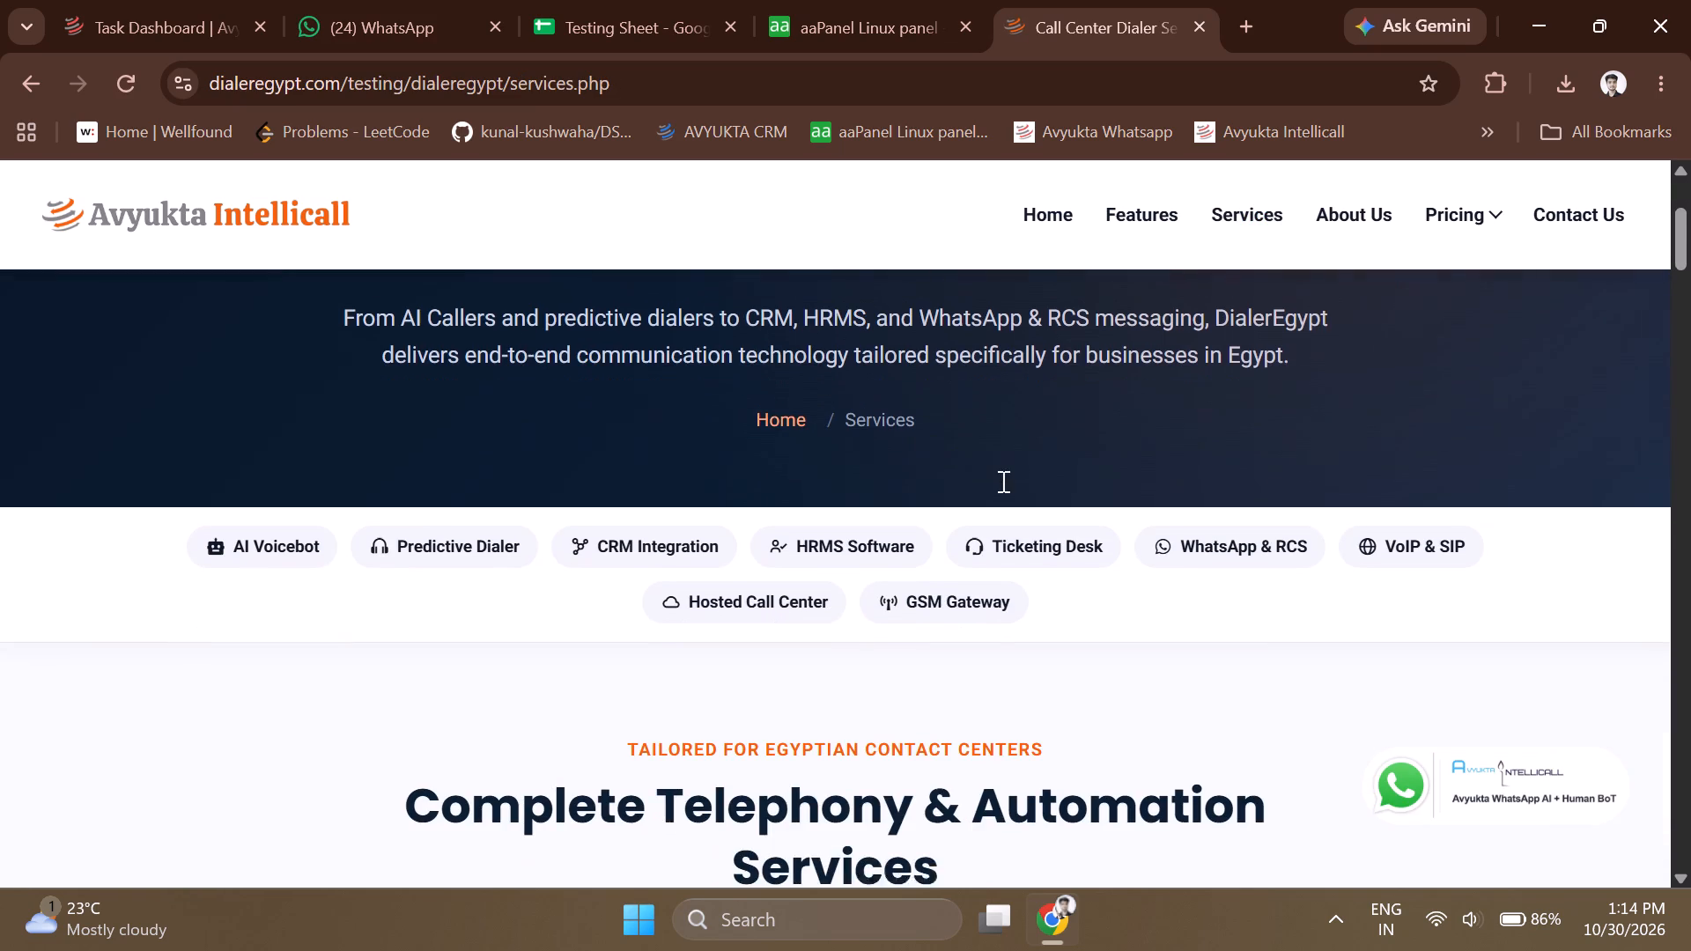
scroll(1001, 481, down, 4)
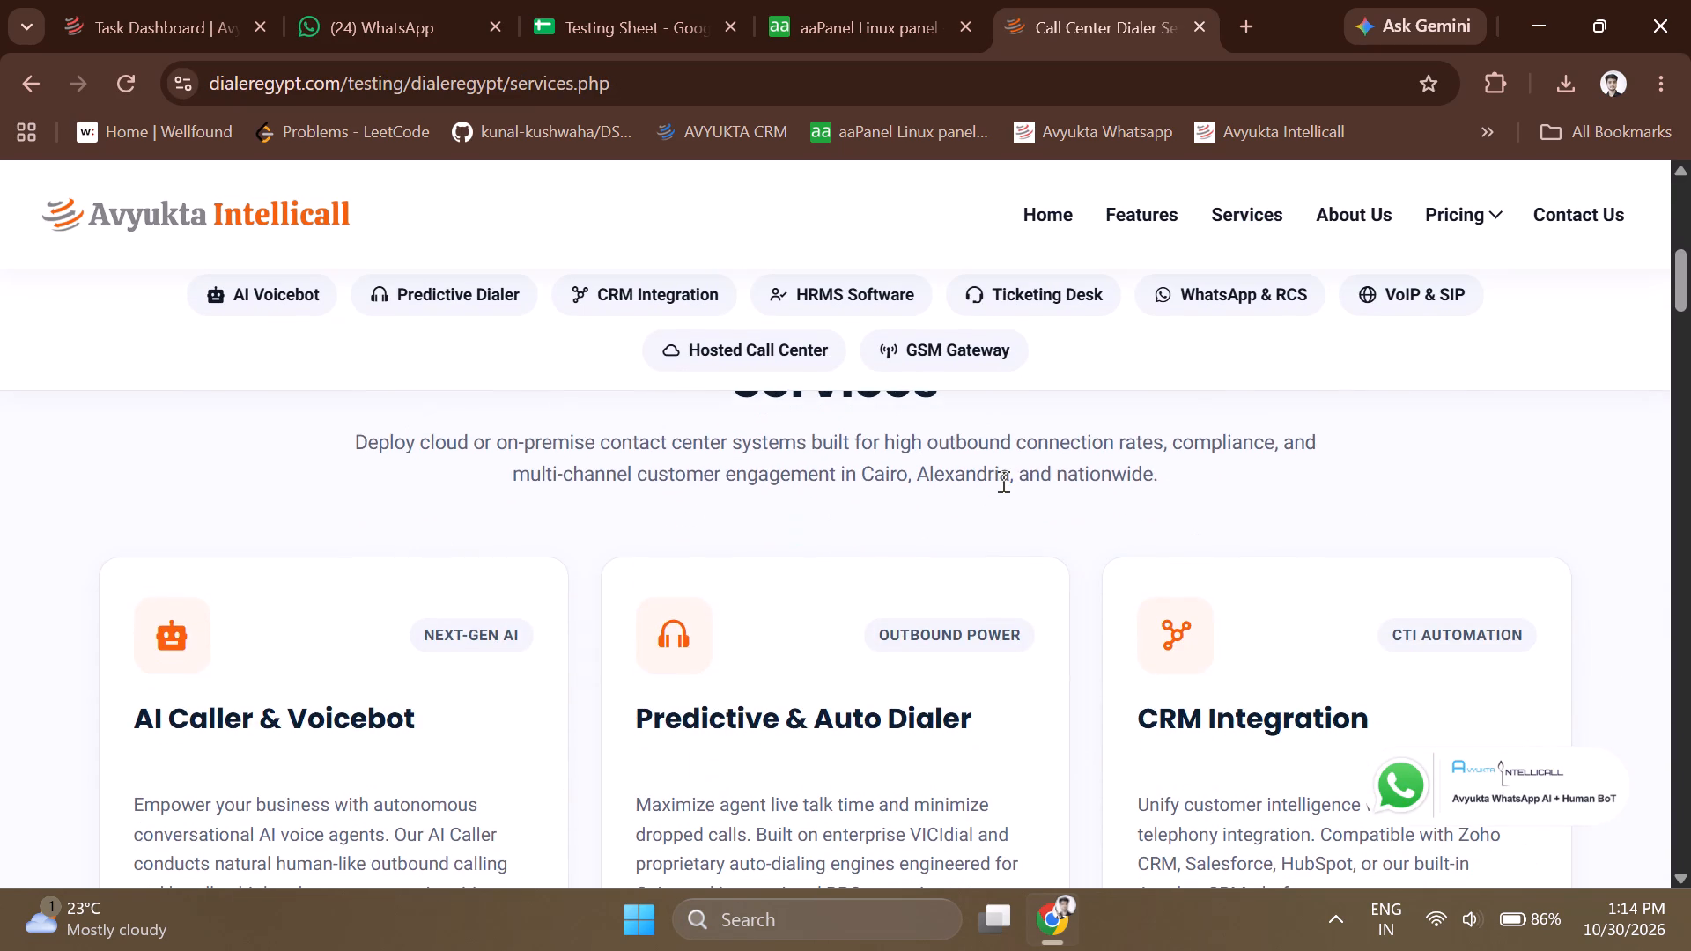
scroll(1001, 481, down, 4)
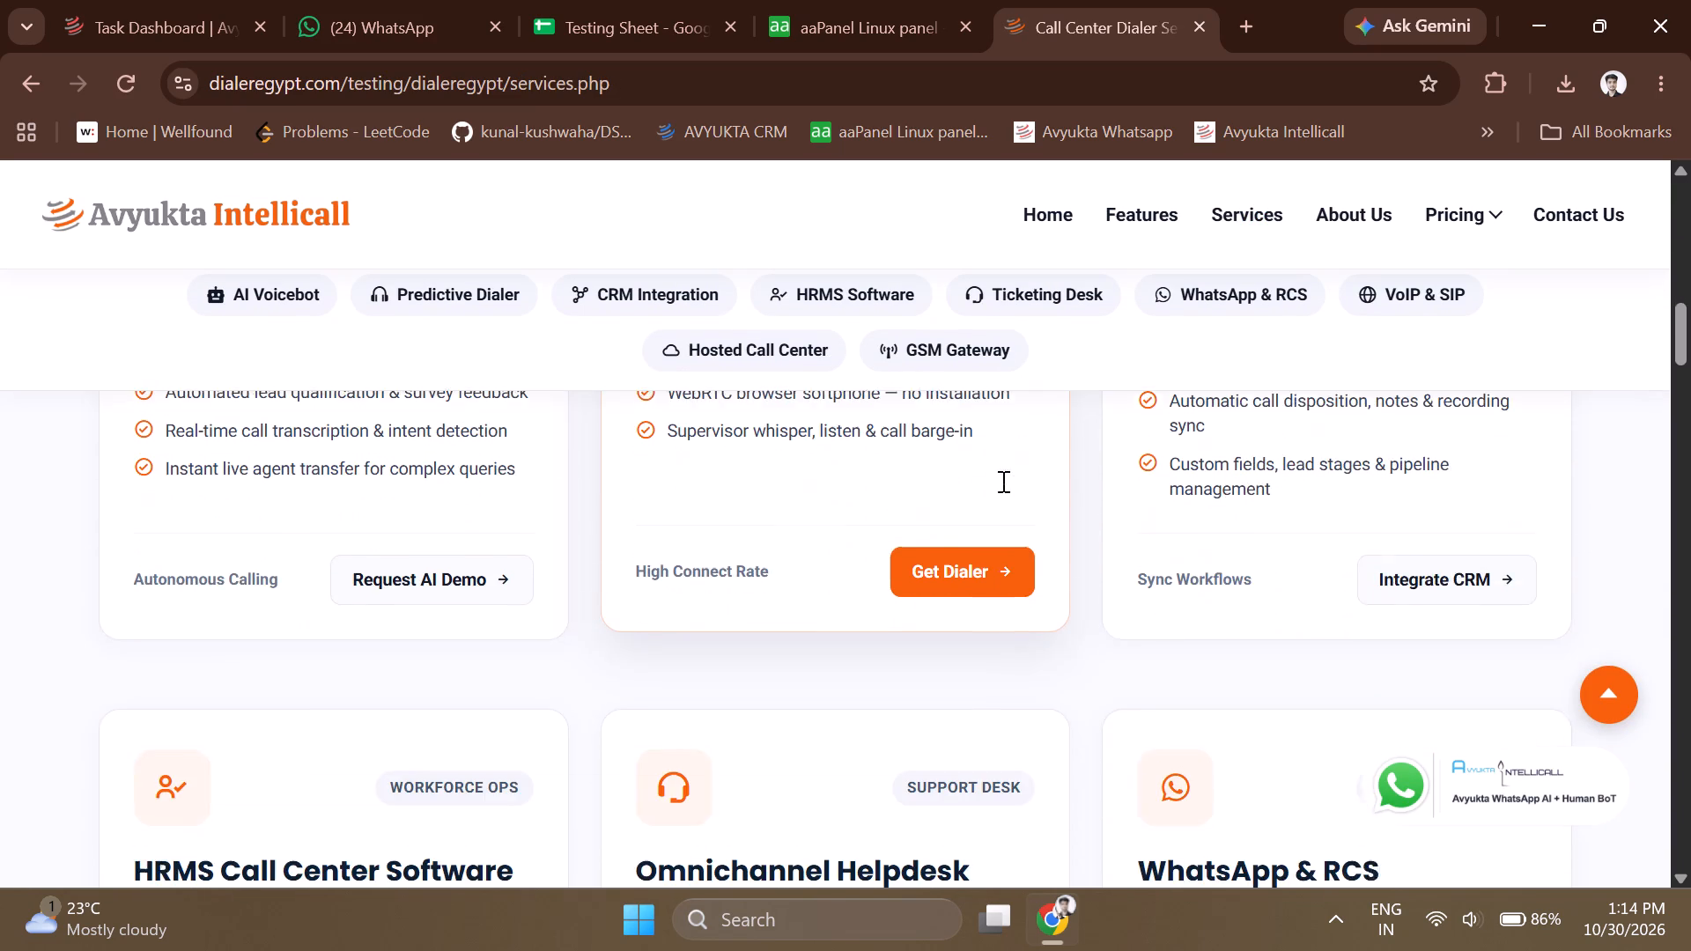
scroll(1001, 481, down, 4)
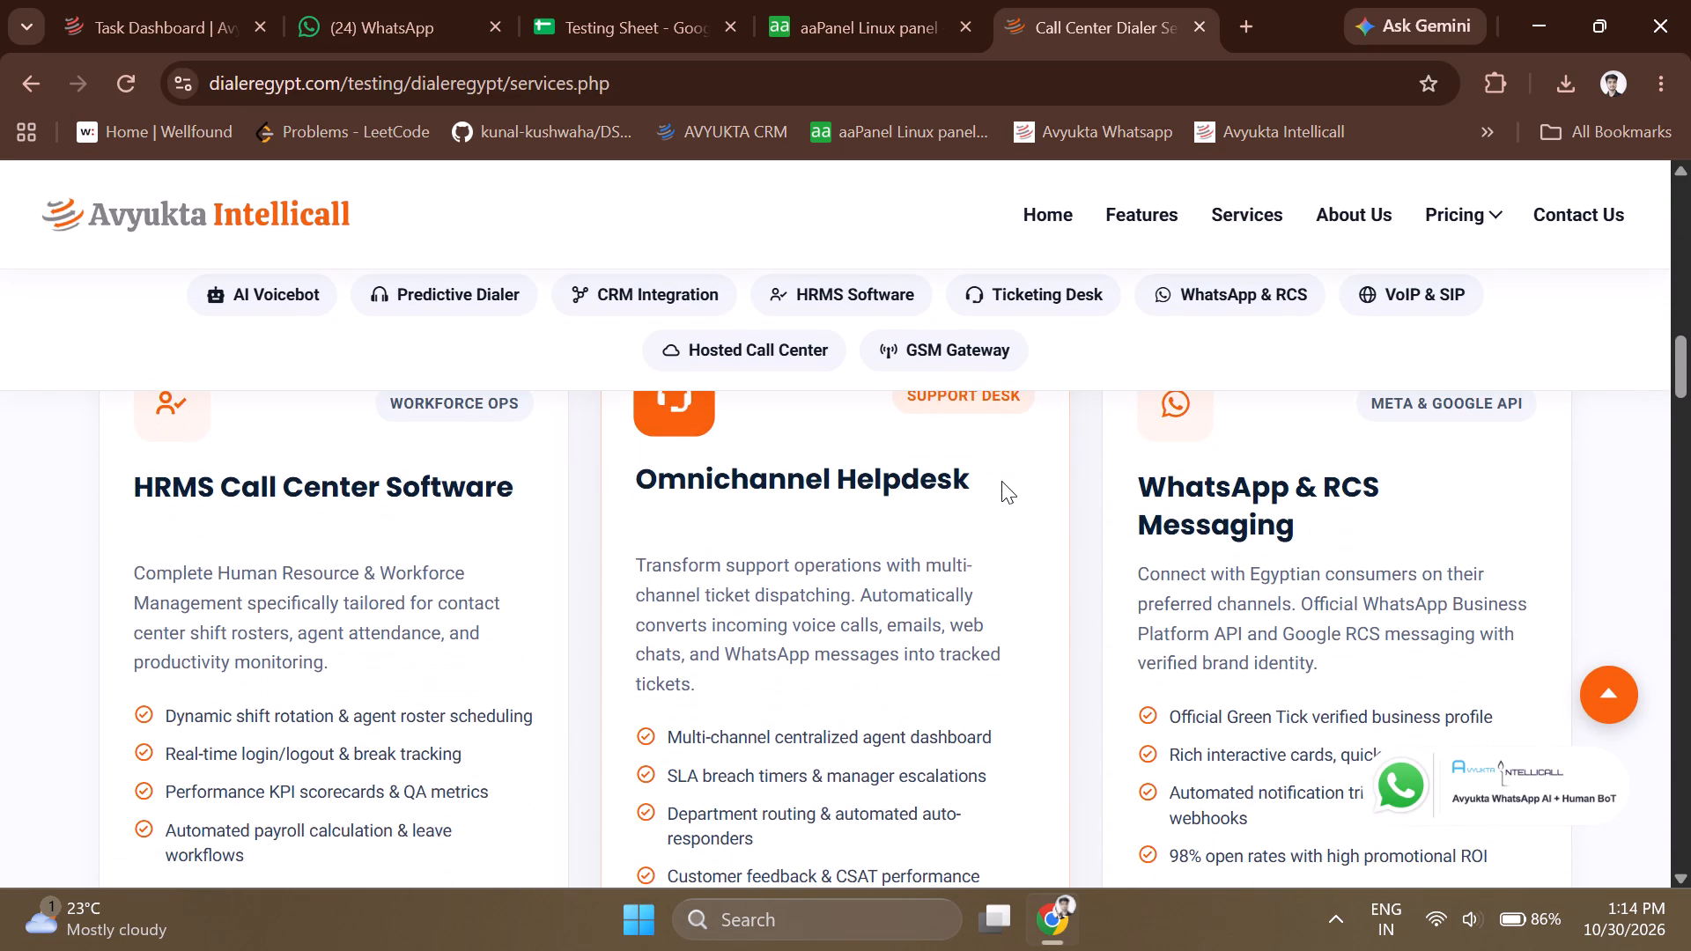
scroll(1001, 481, down, 8)
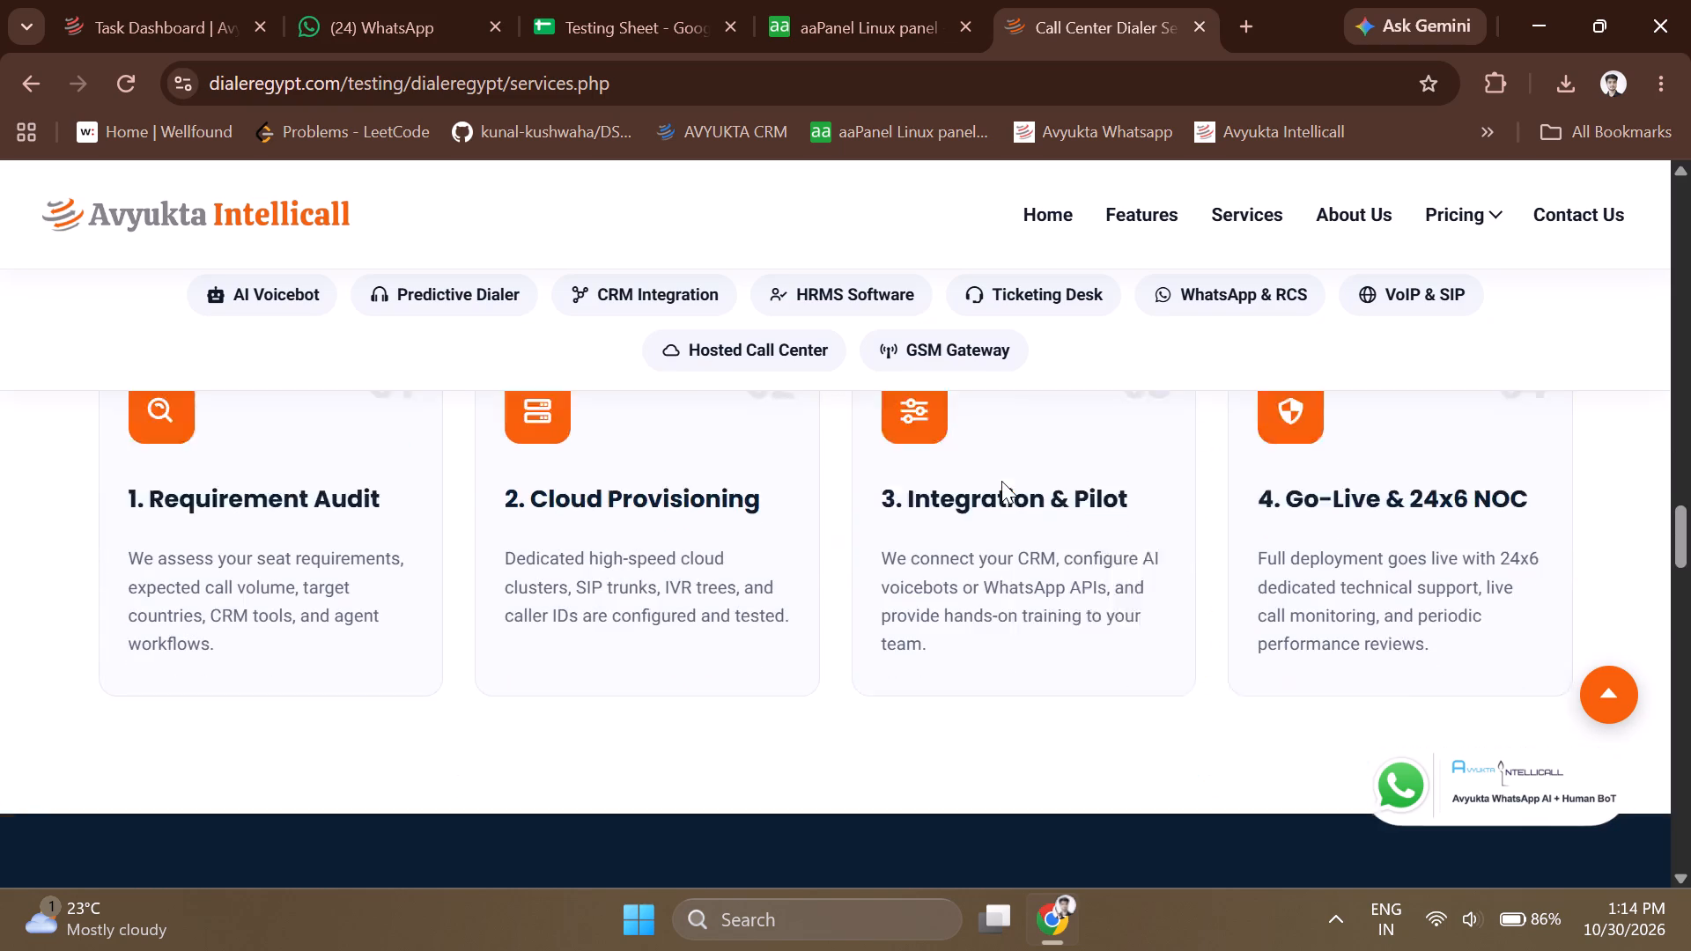
Examine the Services page's onboarding steps, trust reasons, FAQs, call-to-action banner and footer.
scroll(1001, 481, down, 7)
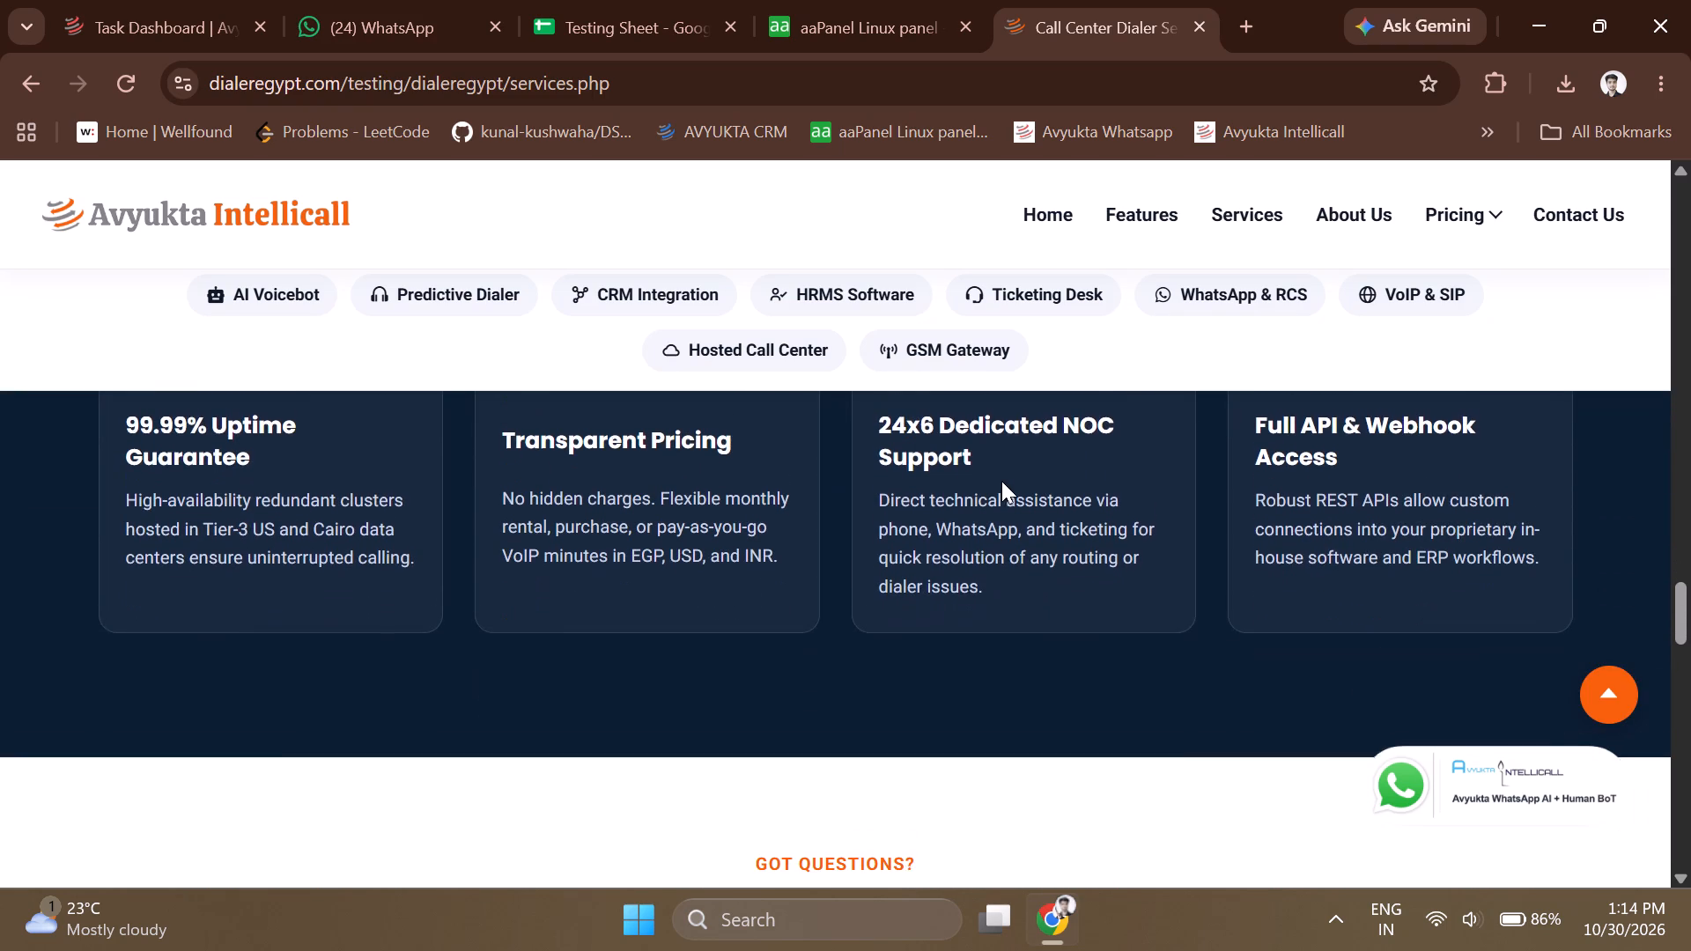
scroll(1001, 481, down, 1)
triple_click(983, 526)
click(983, 526)
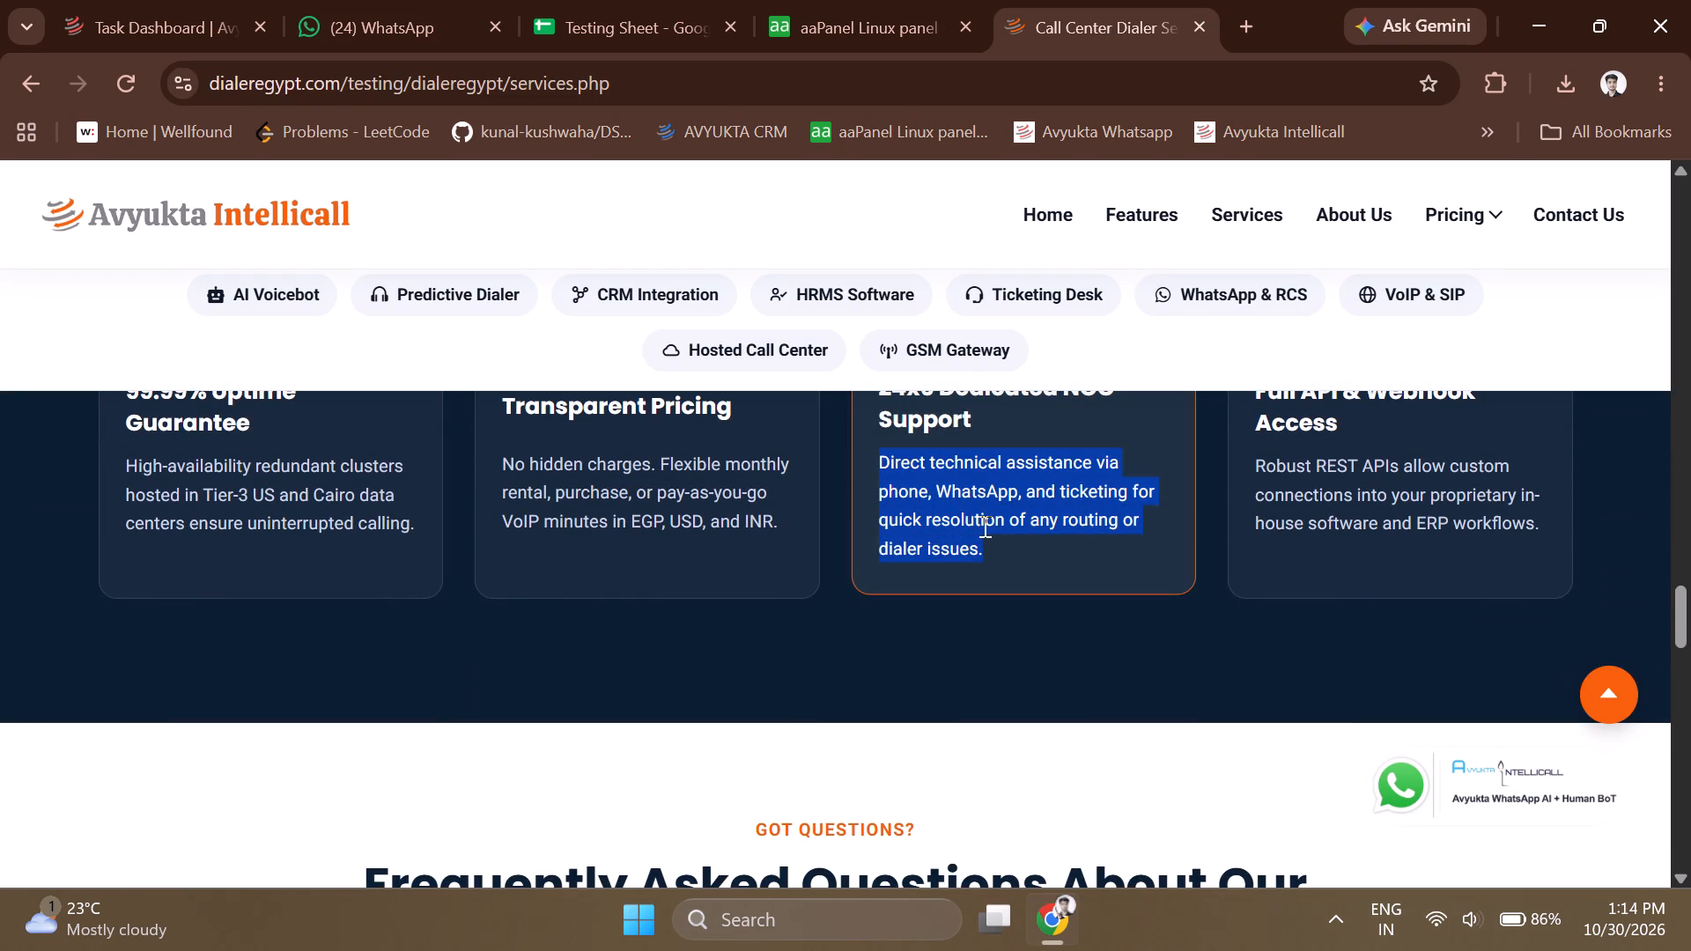
click(987, 561)
scroll(987, 561, down, 4)
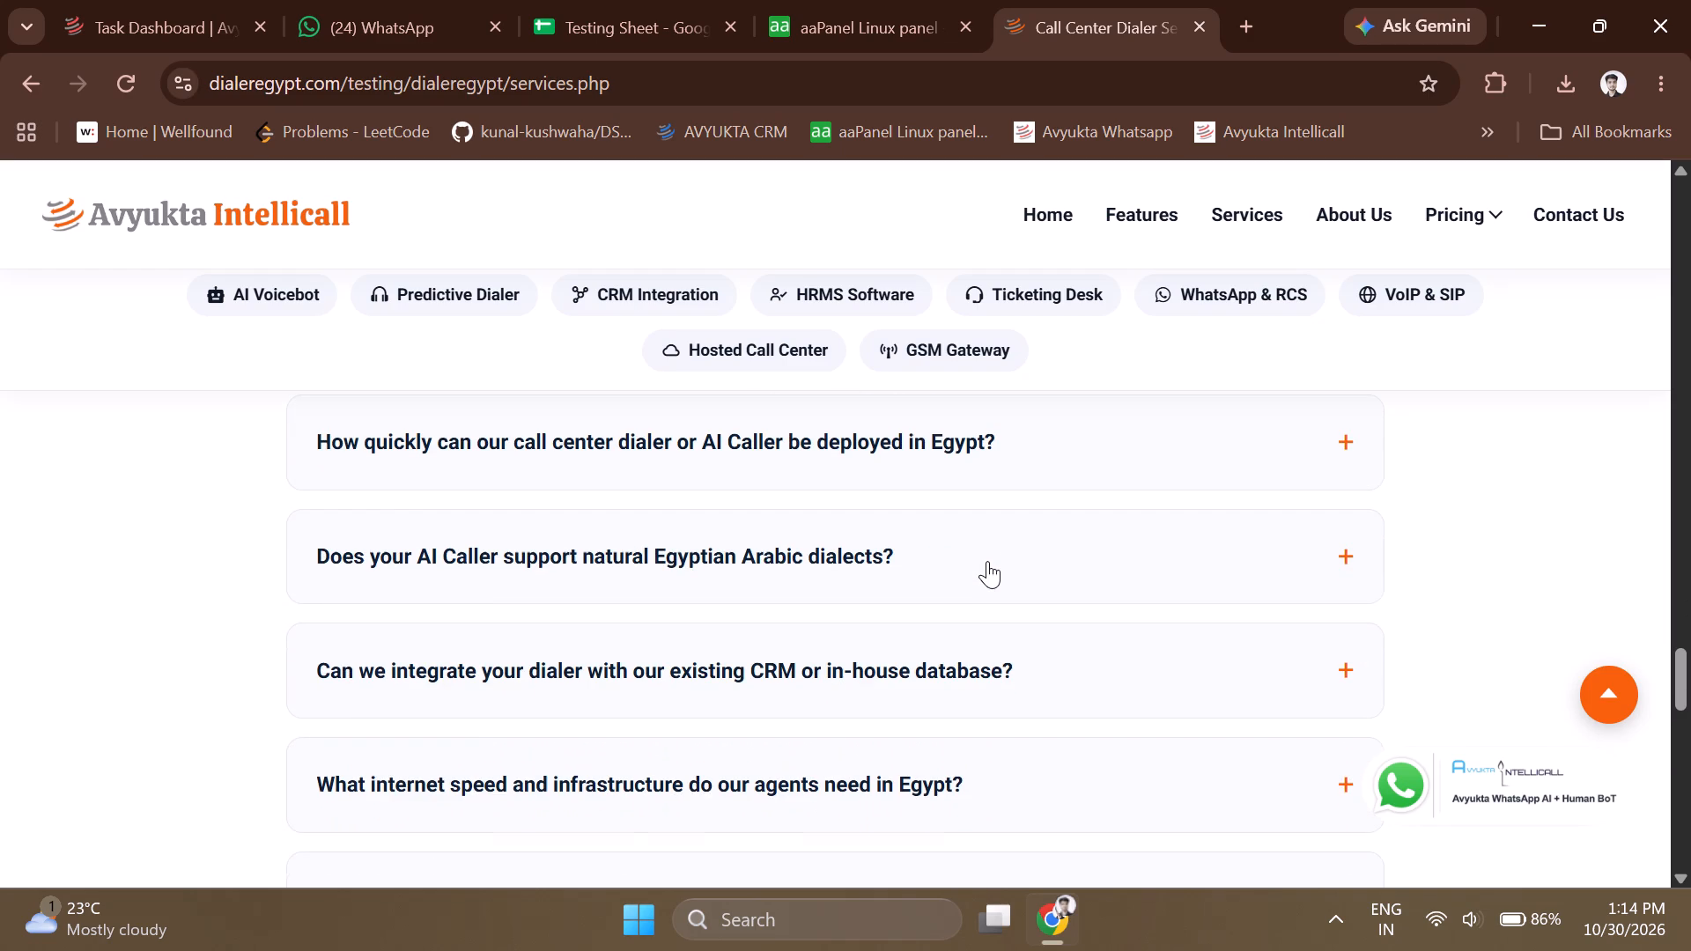
scroll(987, 561, down, 3)
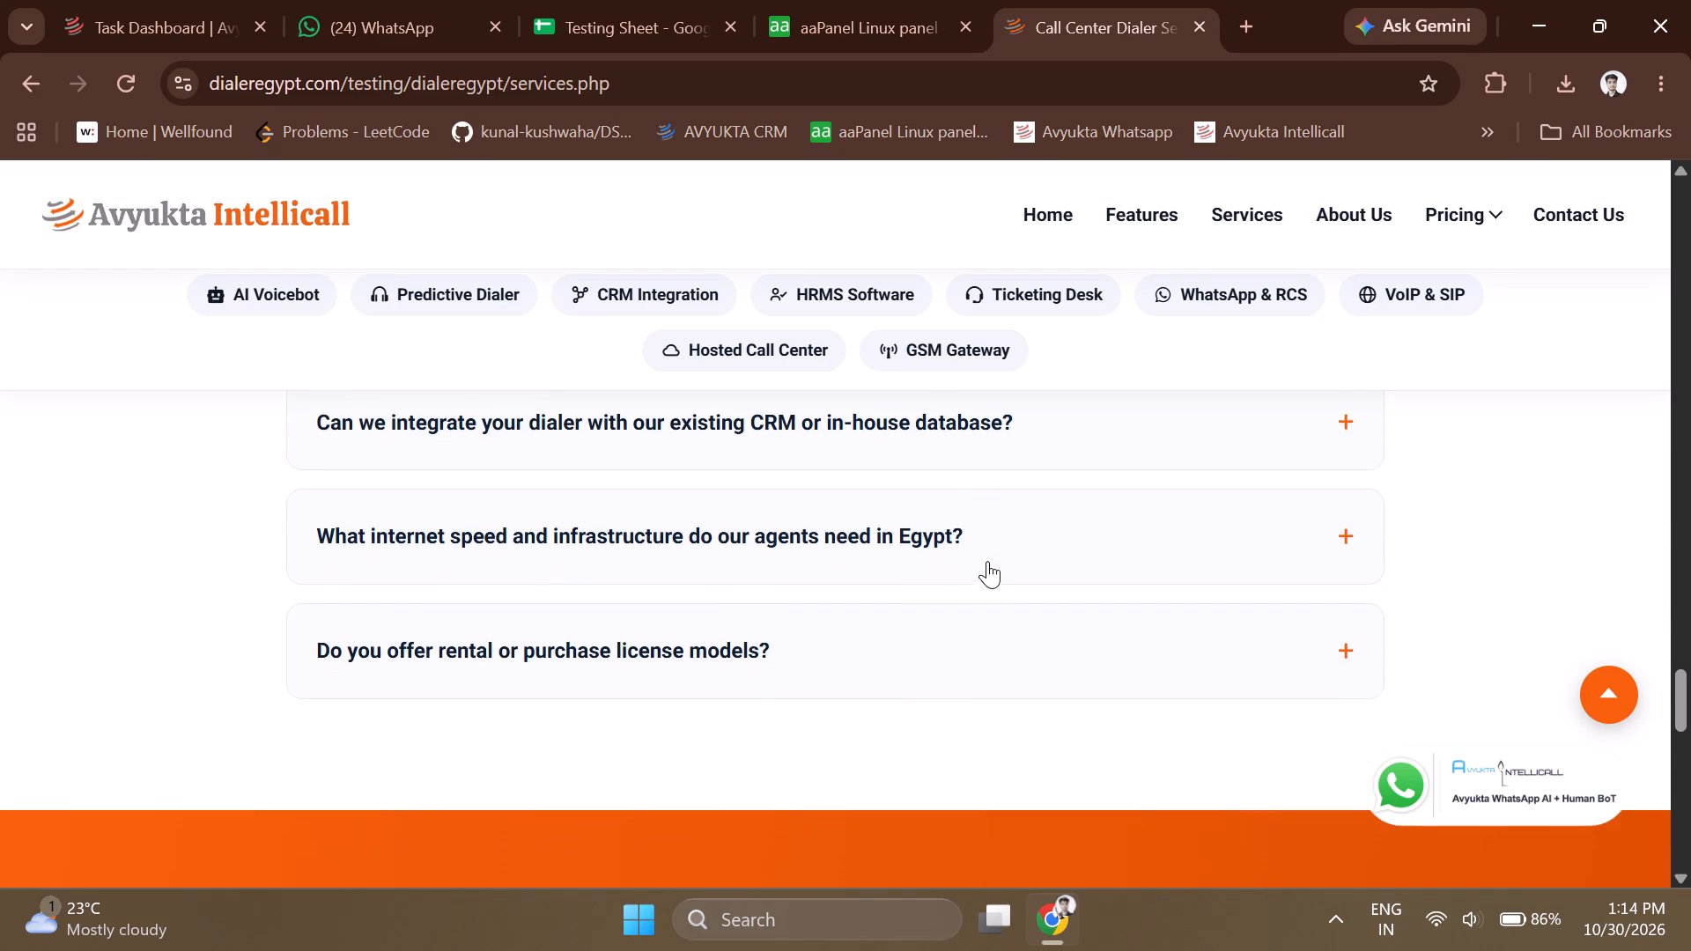
scroll(987, 561, down, 6)
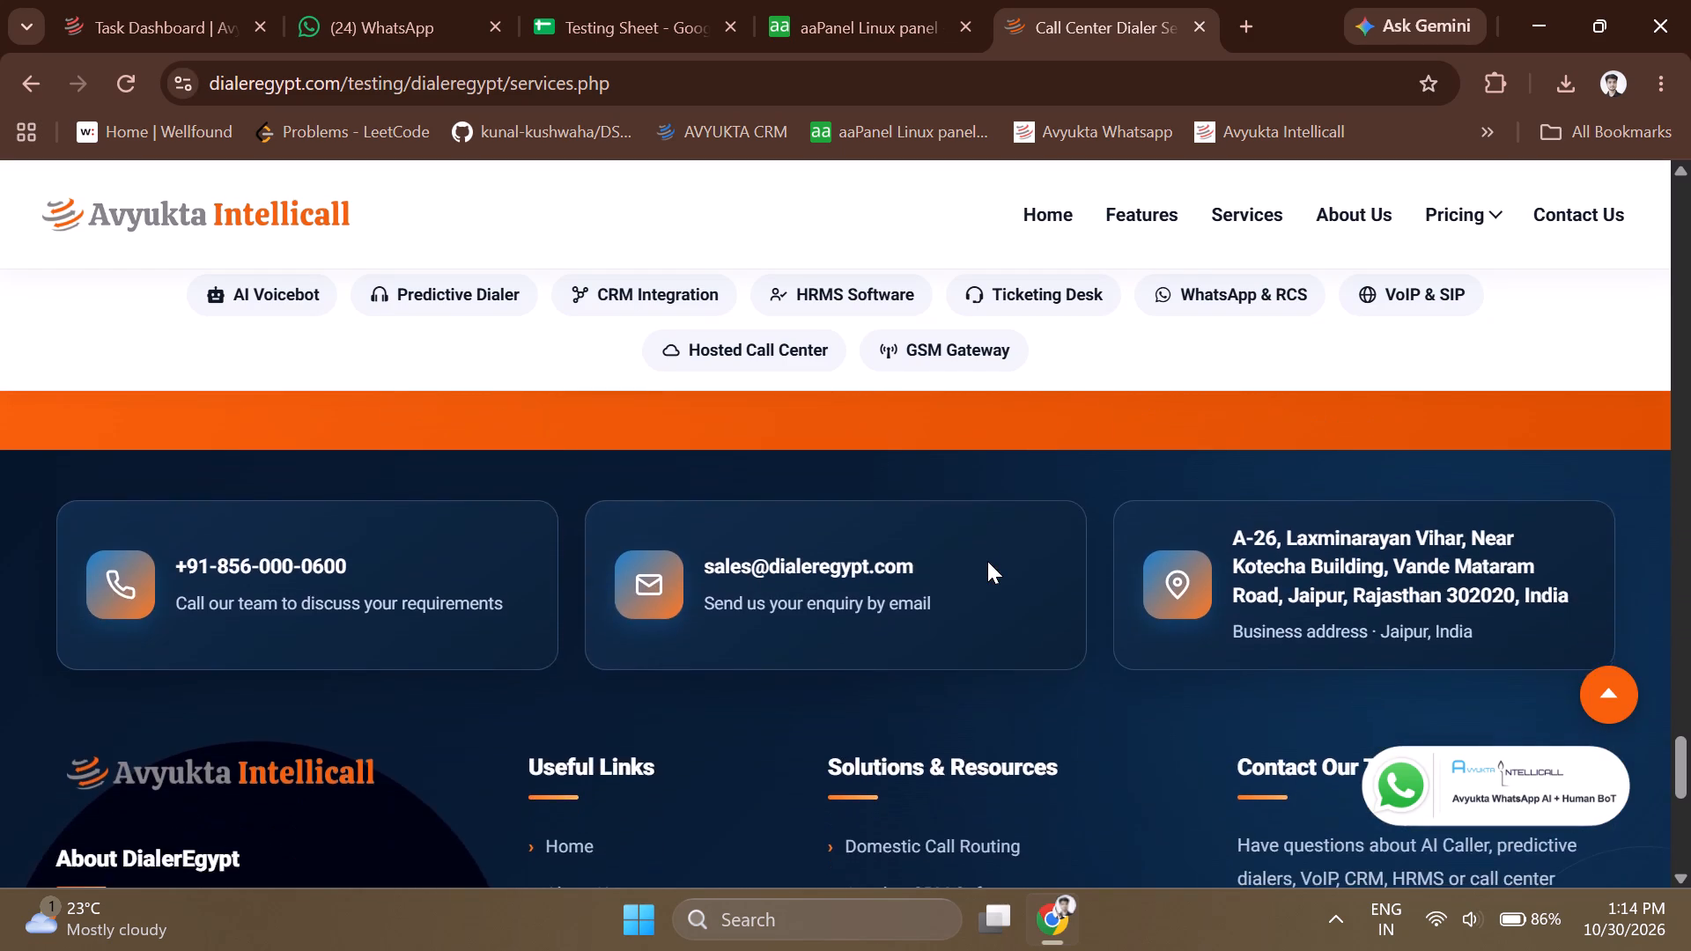
scroll(987, 561, down, 3)
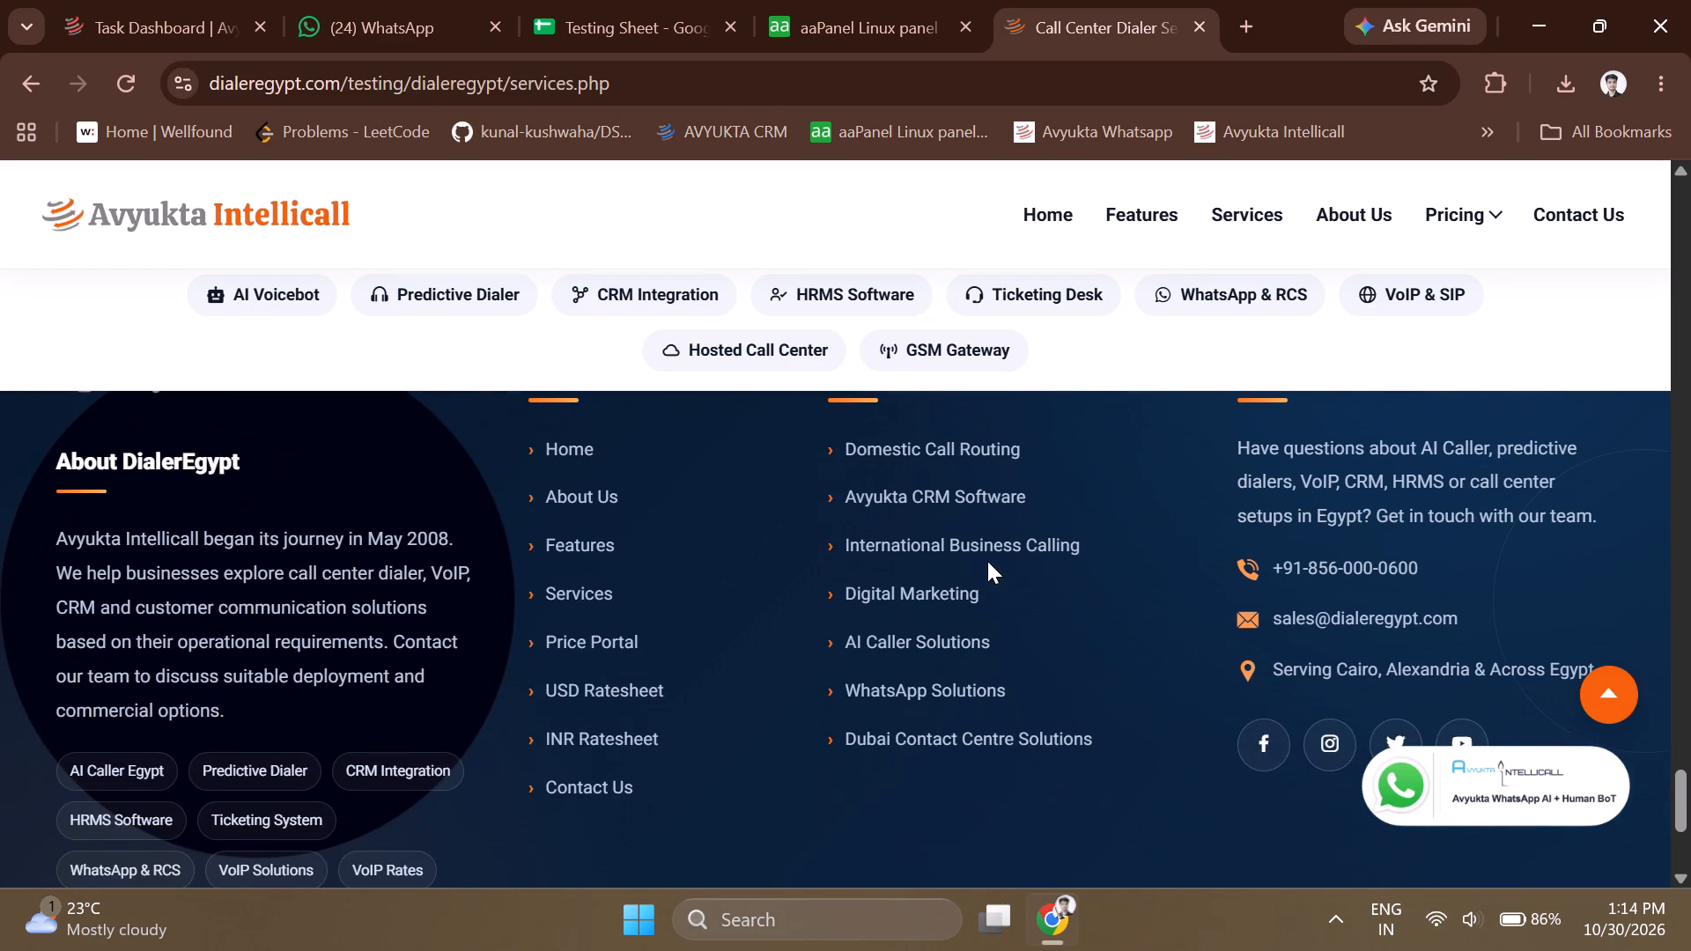
scroll(987, 561, up, 20)
scroll(987, 561, up, 16)
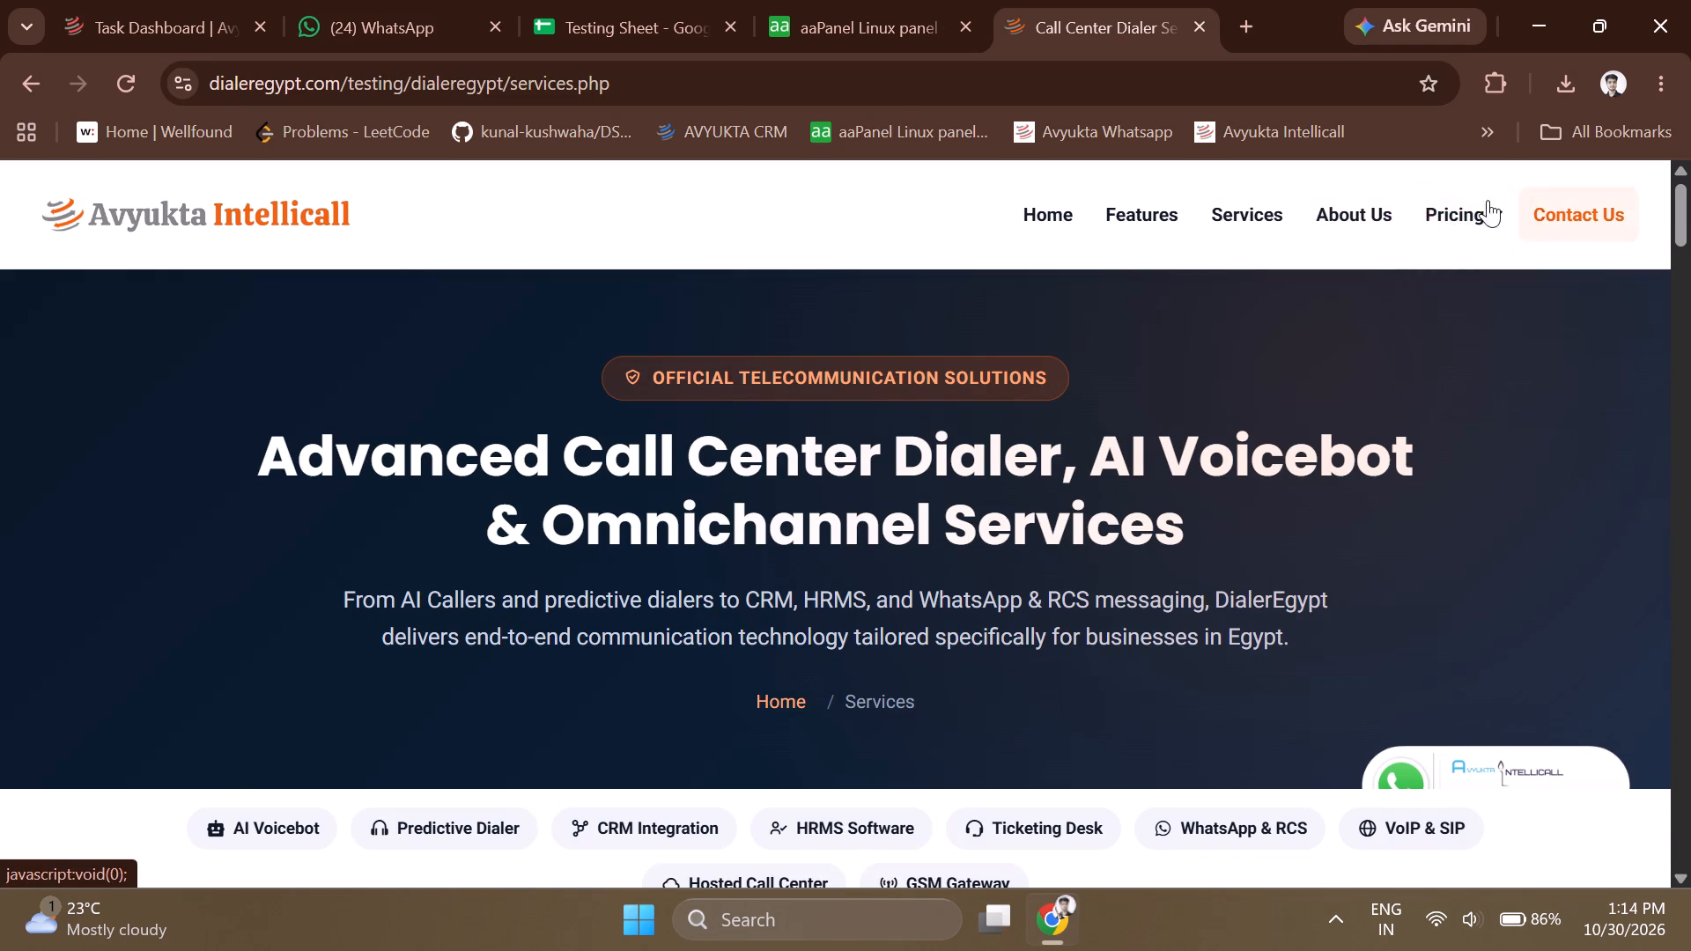
Open the About Us page and examine it from the Who Are We section through Dialer & VoIP Options to the footer.
click(1362, 210)
scroll(923, 538, down, 3)
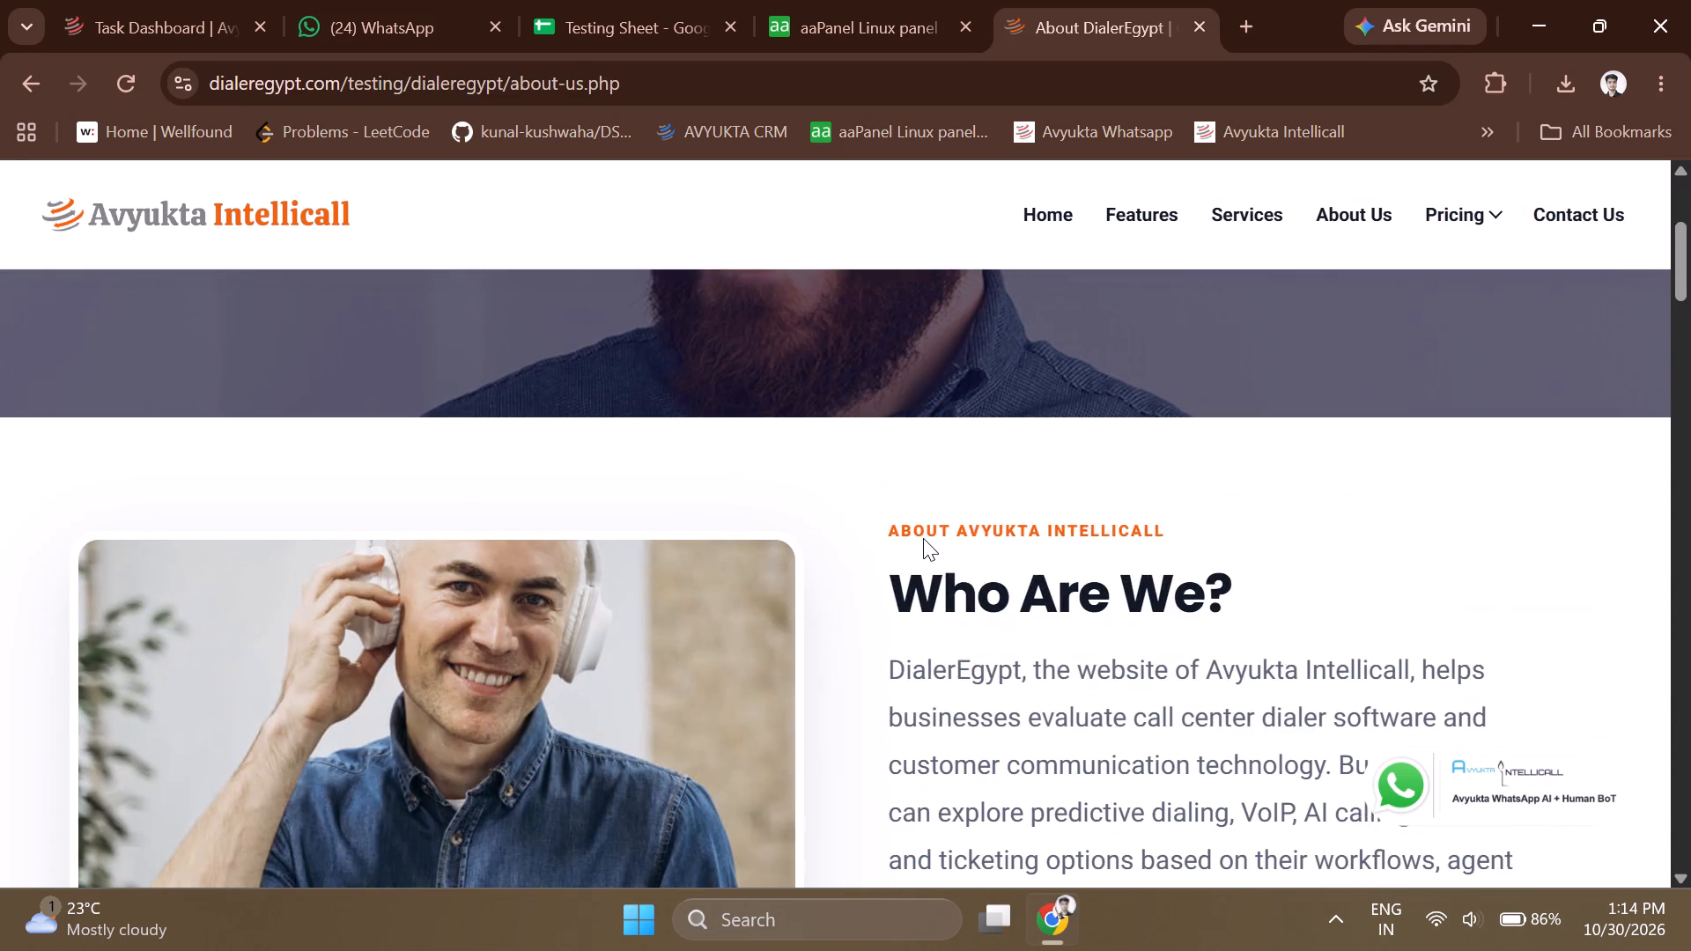
scroll(923, 538, down, 7)
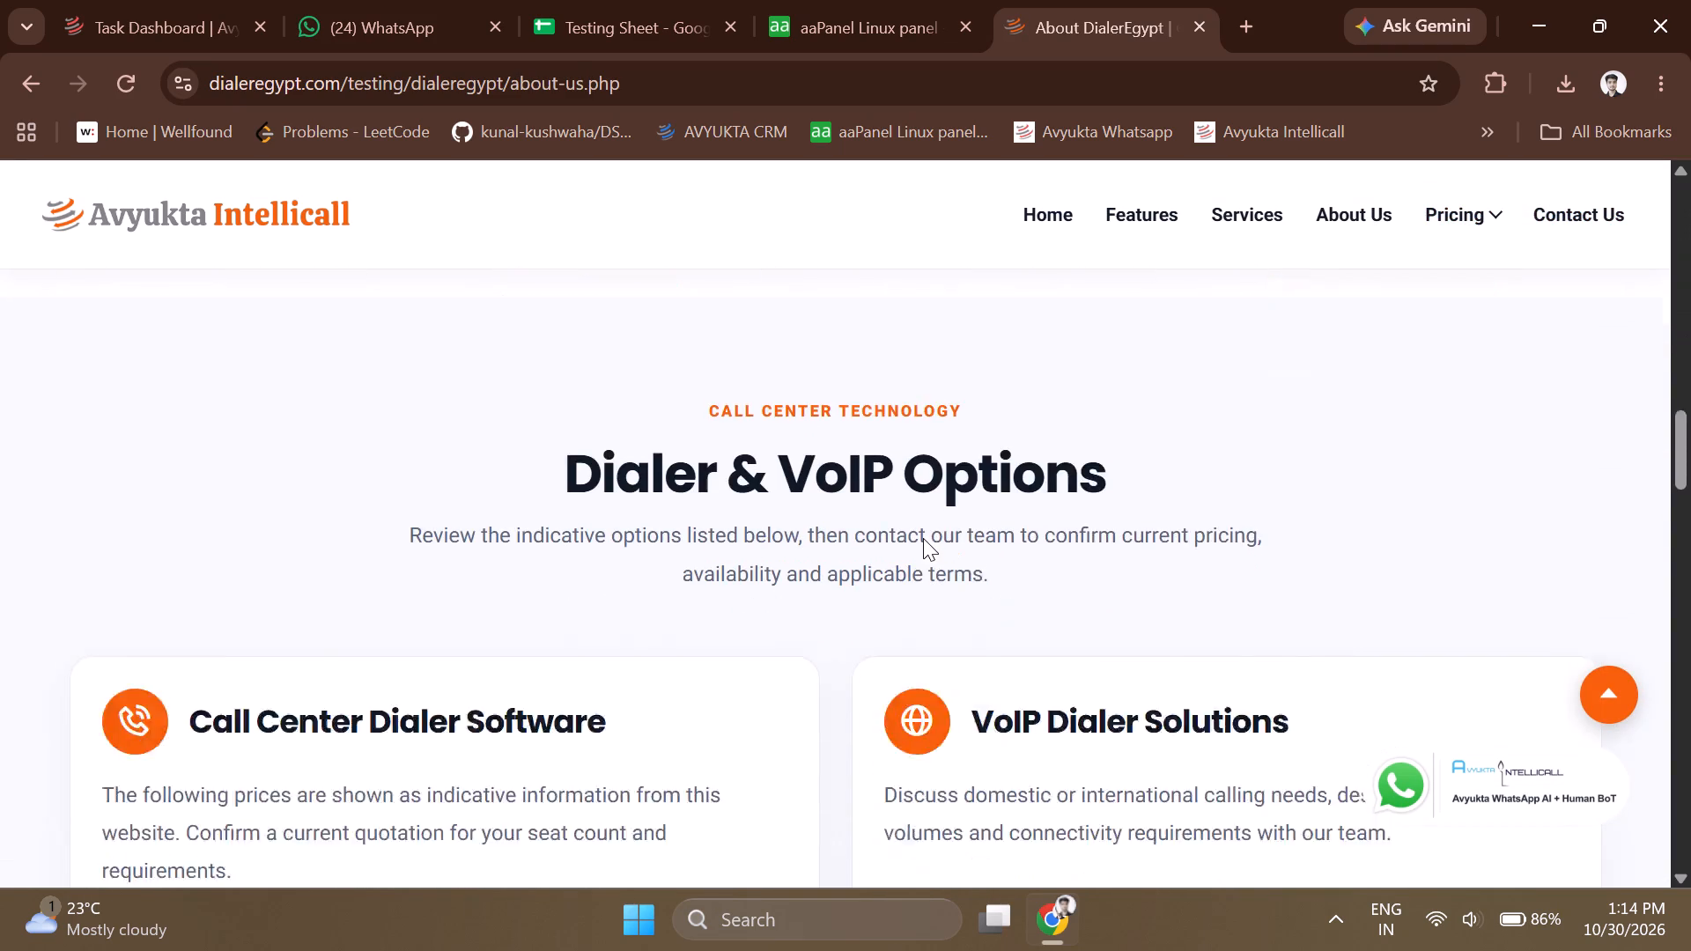
scroll(923, 538, down, 6)
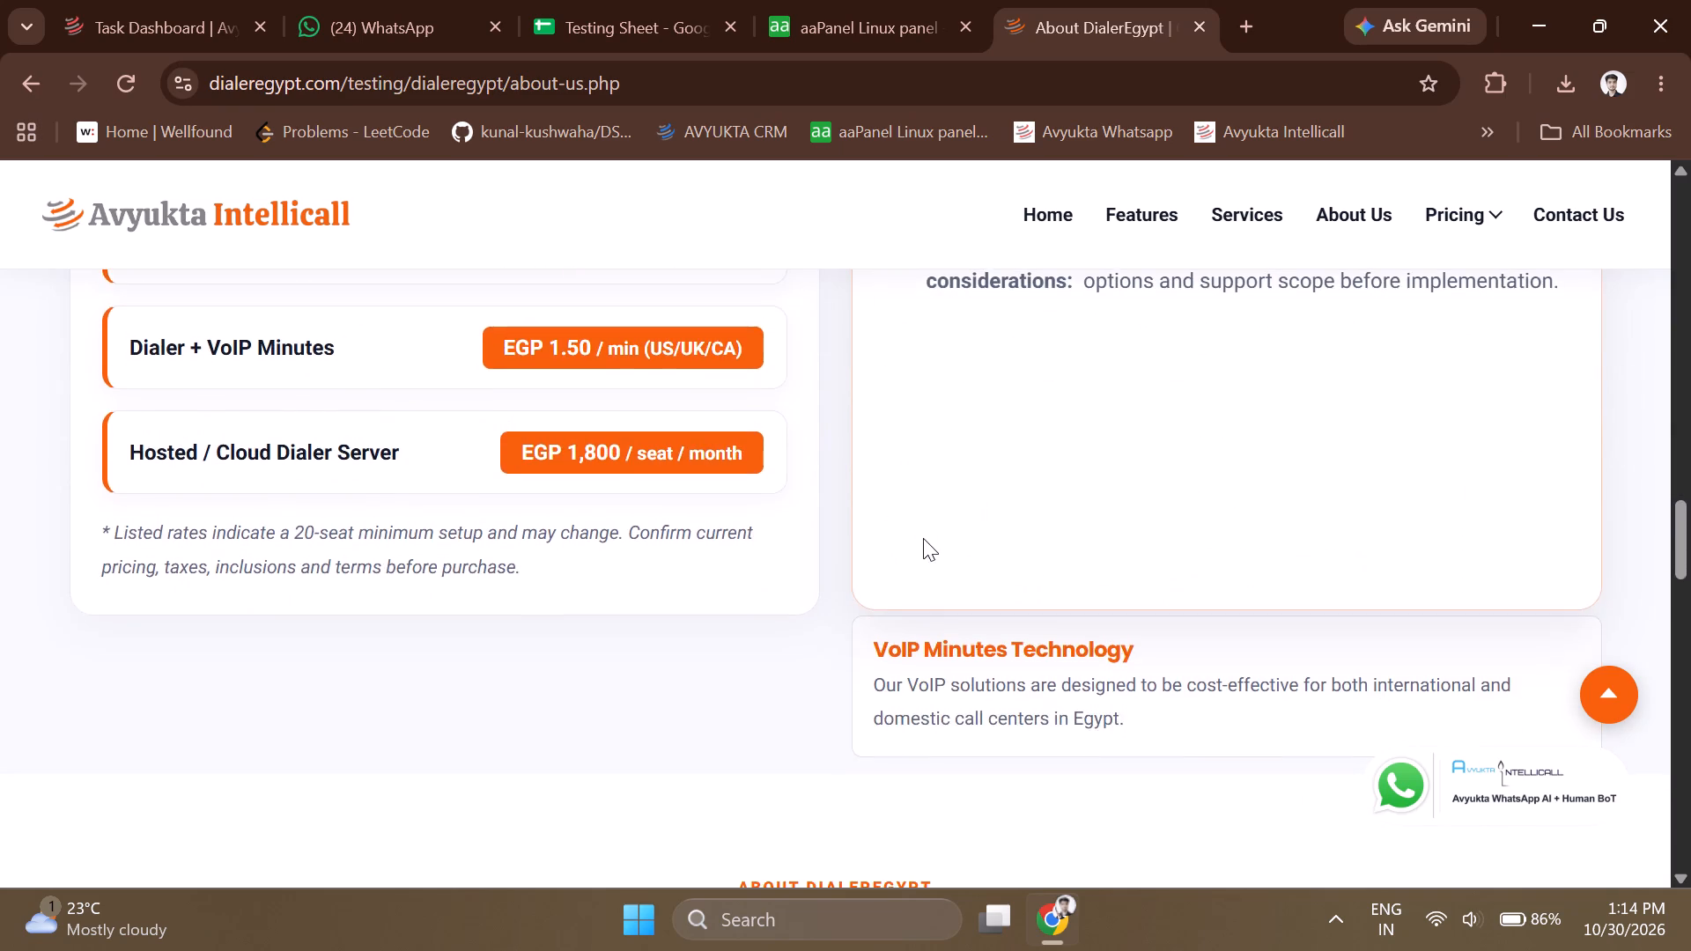
scroll(923, 538, down, 6)
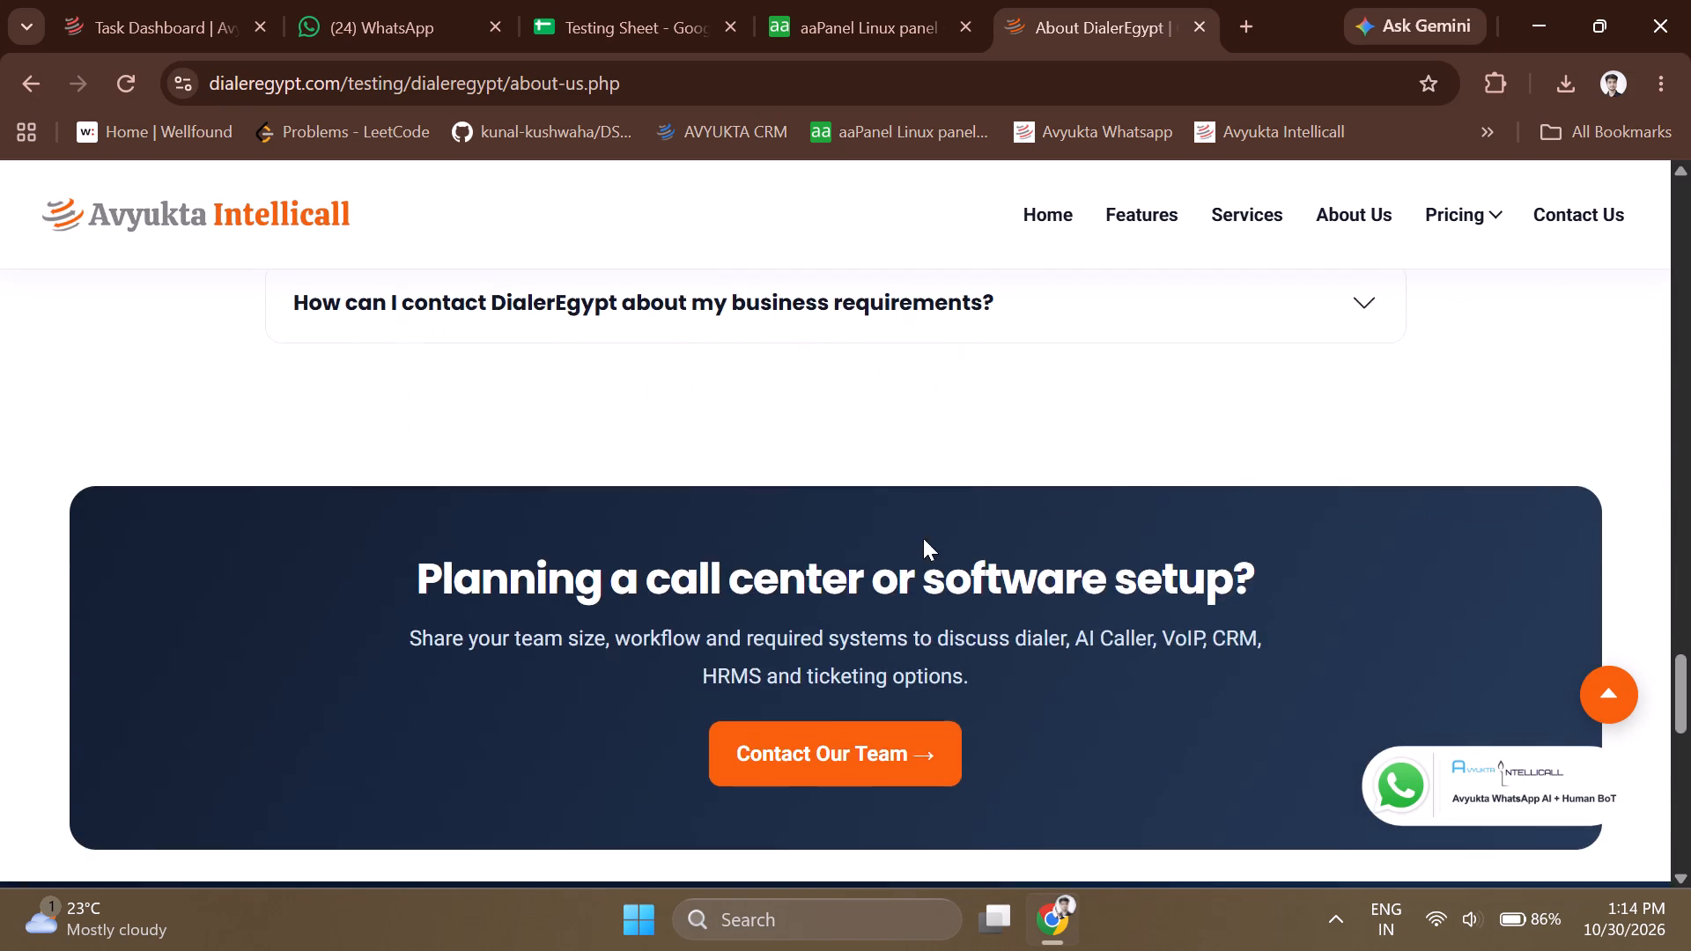
scroll(923, 538, down, 3)
Reload the About Us page and recheck its banner, connected team workflows, dialer pricing, FAQs and contact call-to-action.
click(1352, 200)
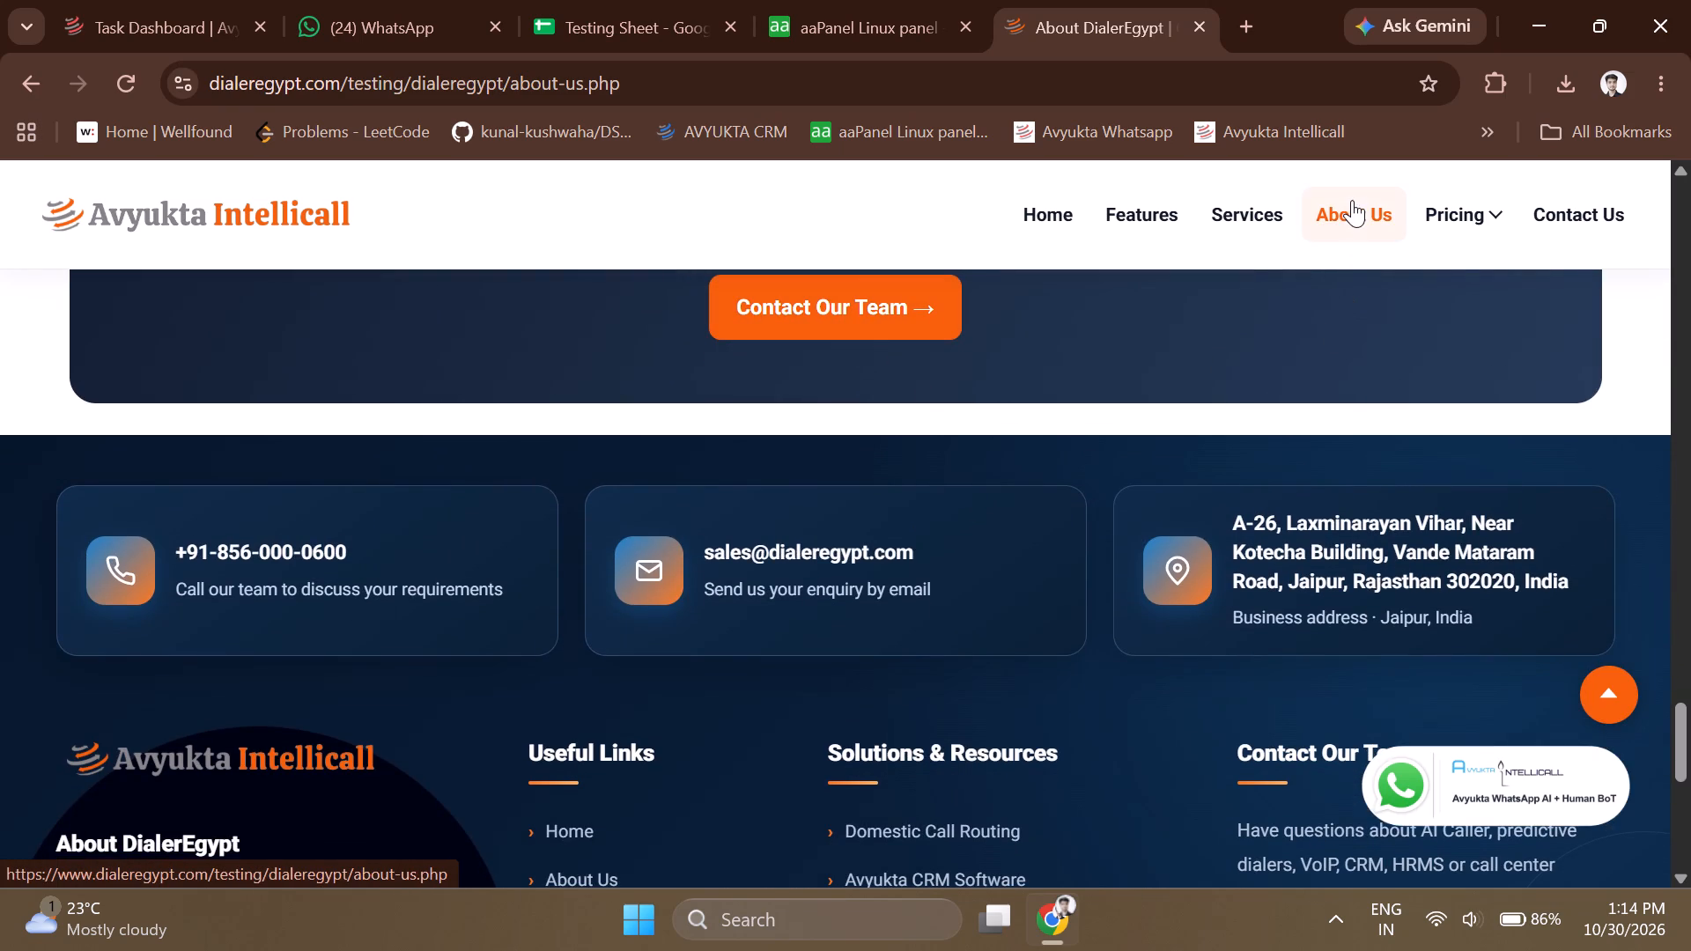
scroll(924, 555, down, 2)
scroll(924, 555, up, 4)
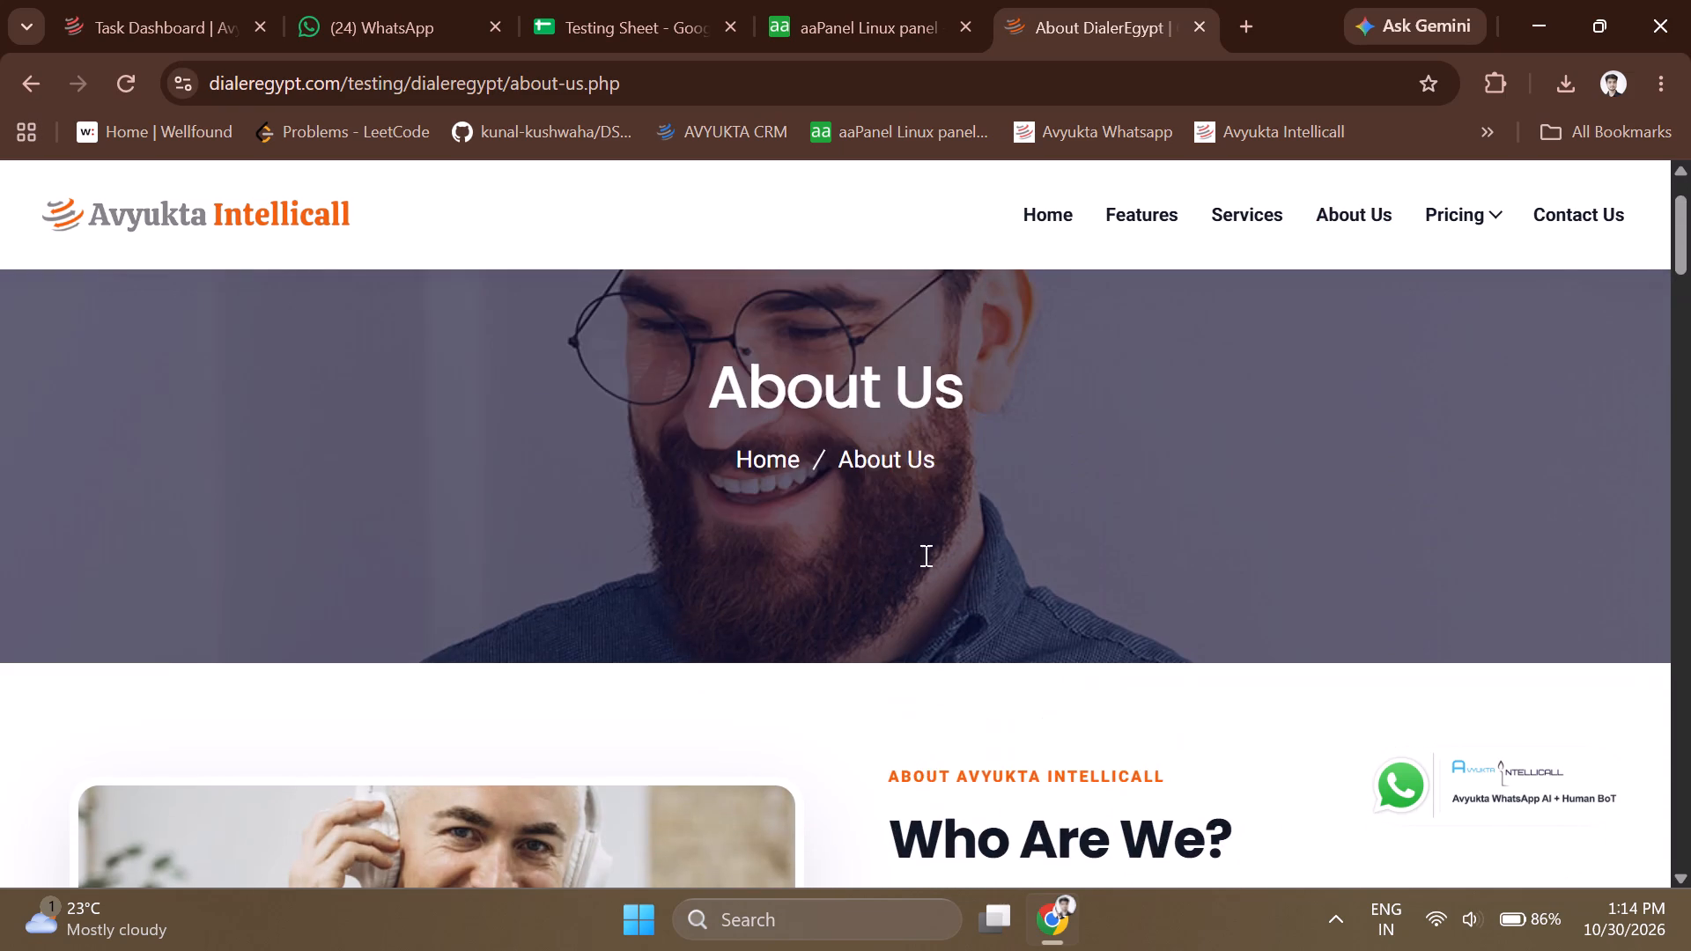
scroll(924, 555, up, 3)
scroll(924, 555, down, 9)
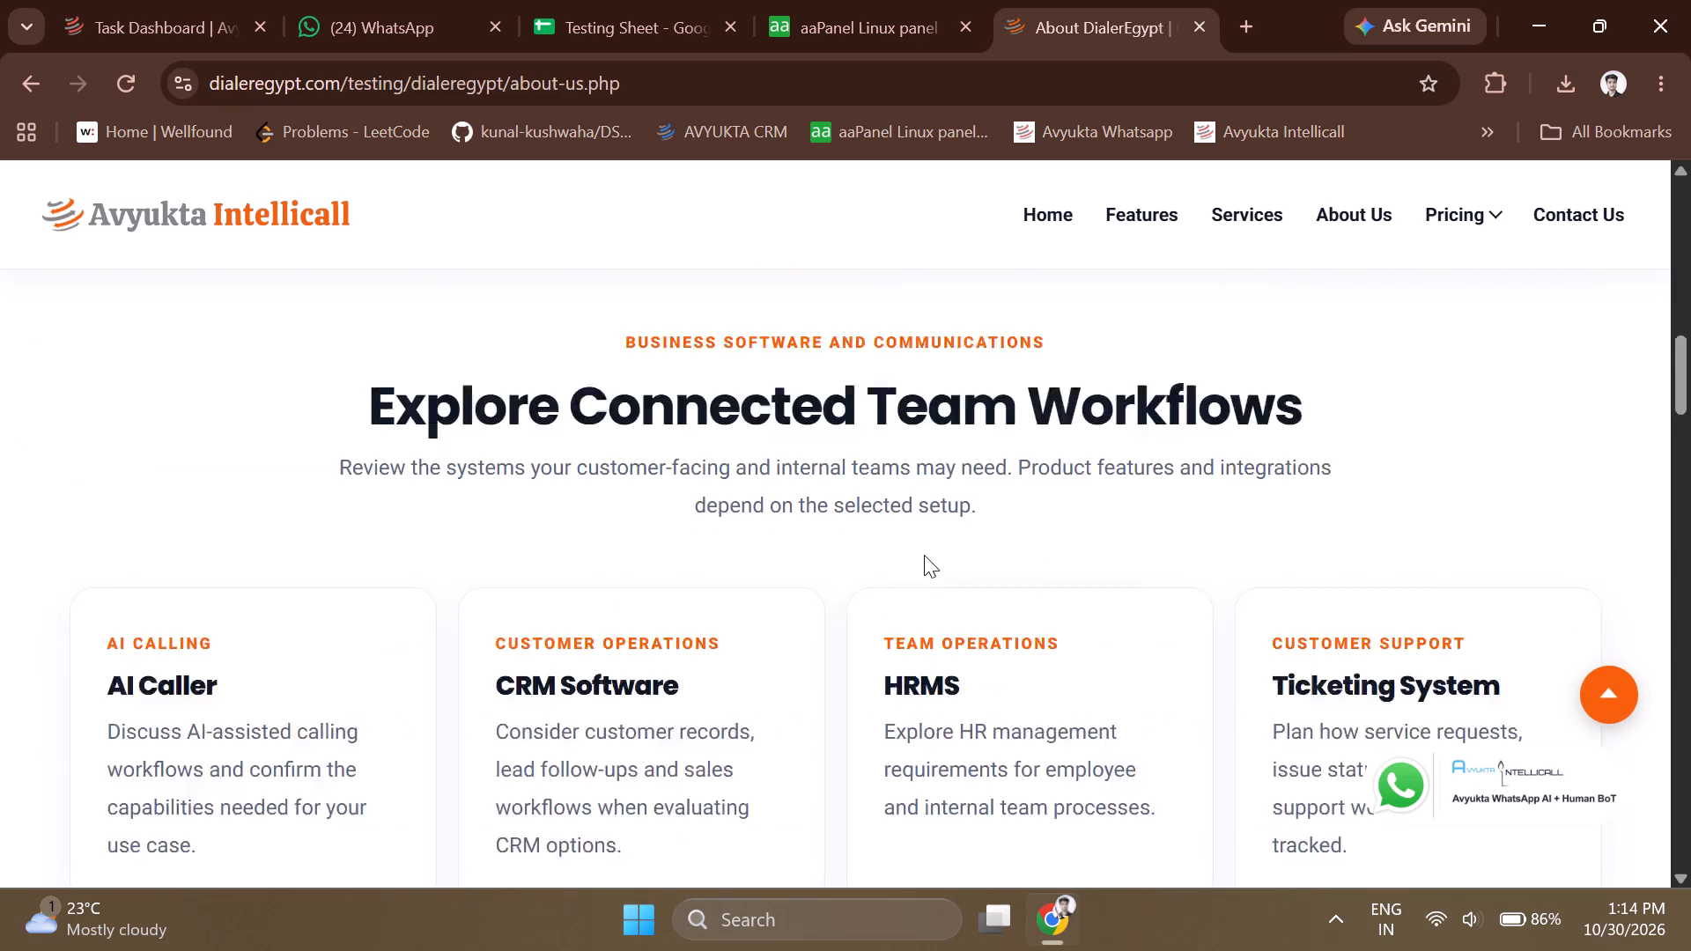
scroll(924, 555, down, 1)
scroll(924, 555, up, 4)
scroll(1041, 568, down, 8)
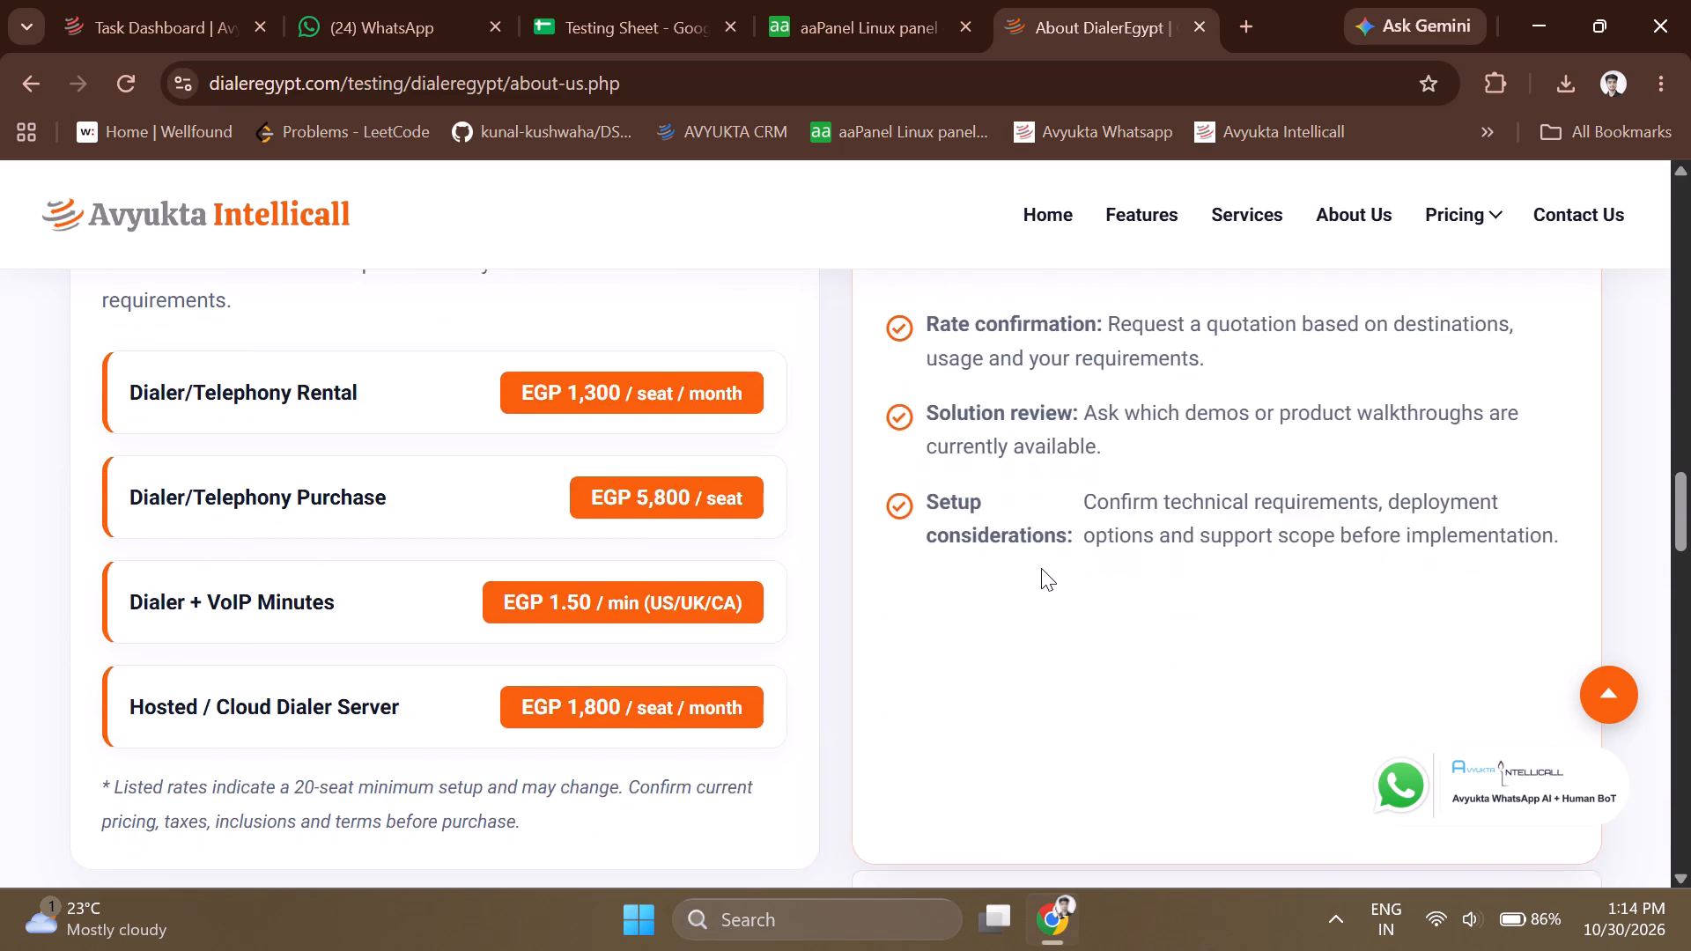
scroll(1041, 568, down, 10)
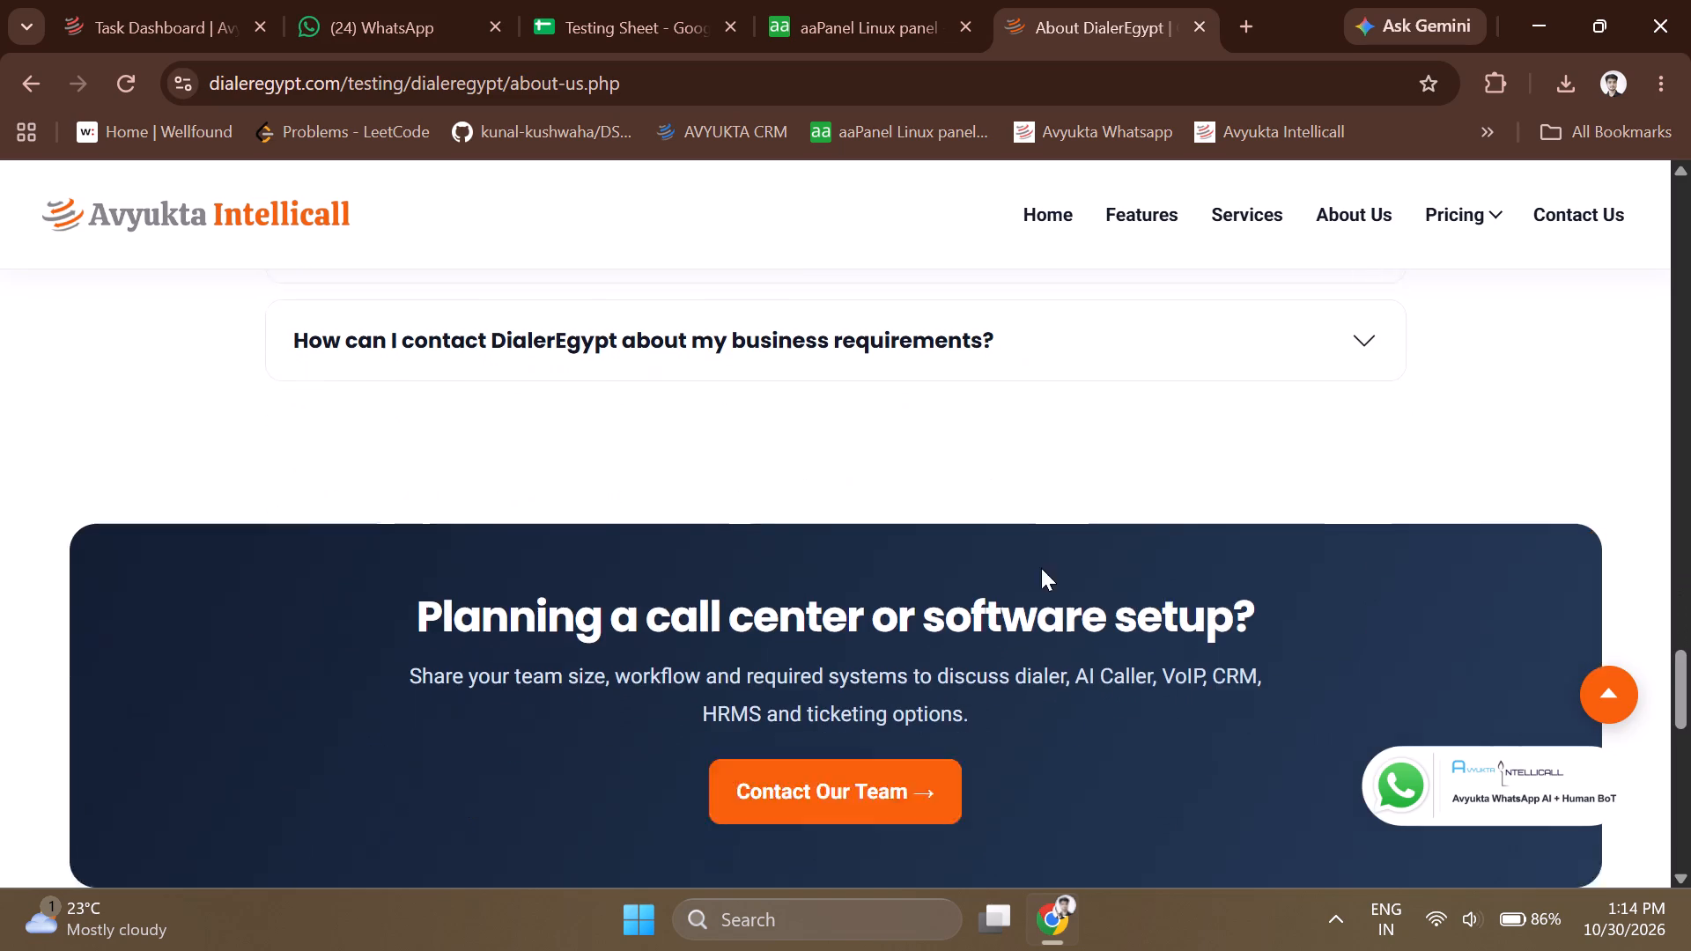
scroll(1041, 568, down, 2)
Reopen the Services page and recheck the service cards from AI Caller & Voicebot to GSM Gateways & PRI.
click(1254, 207)
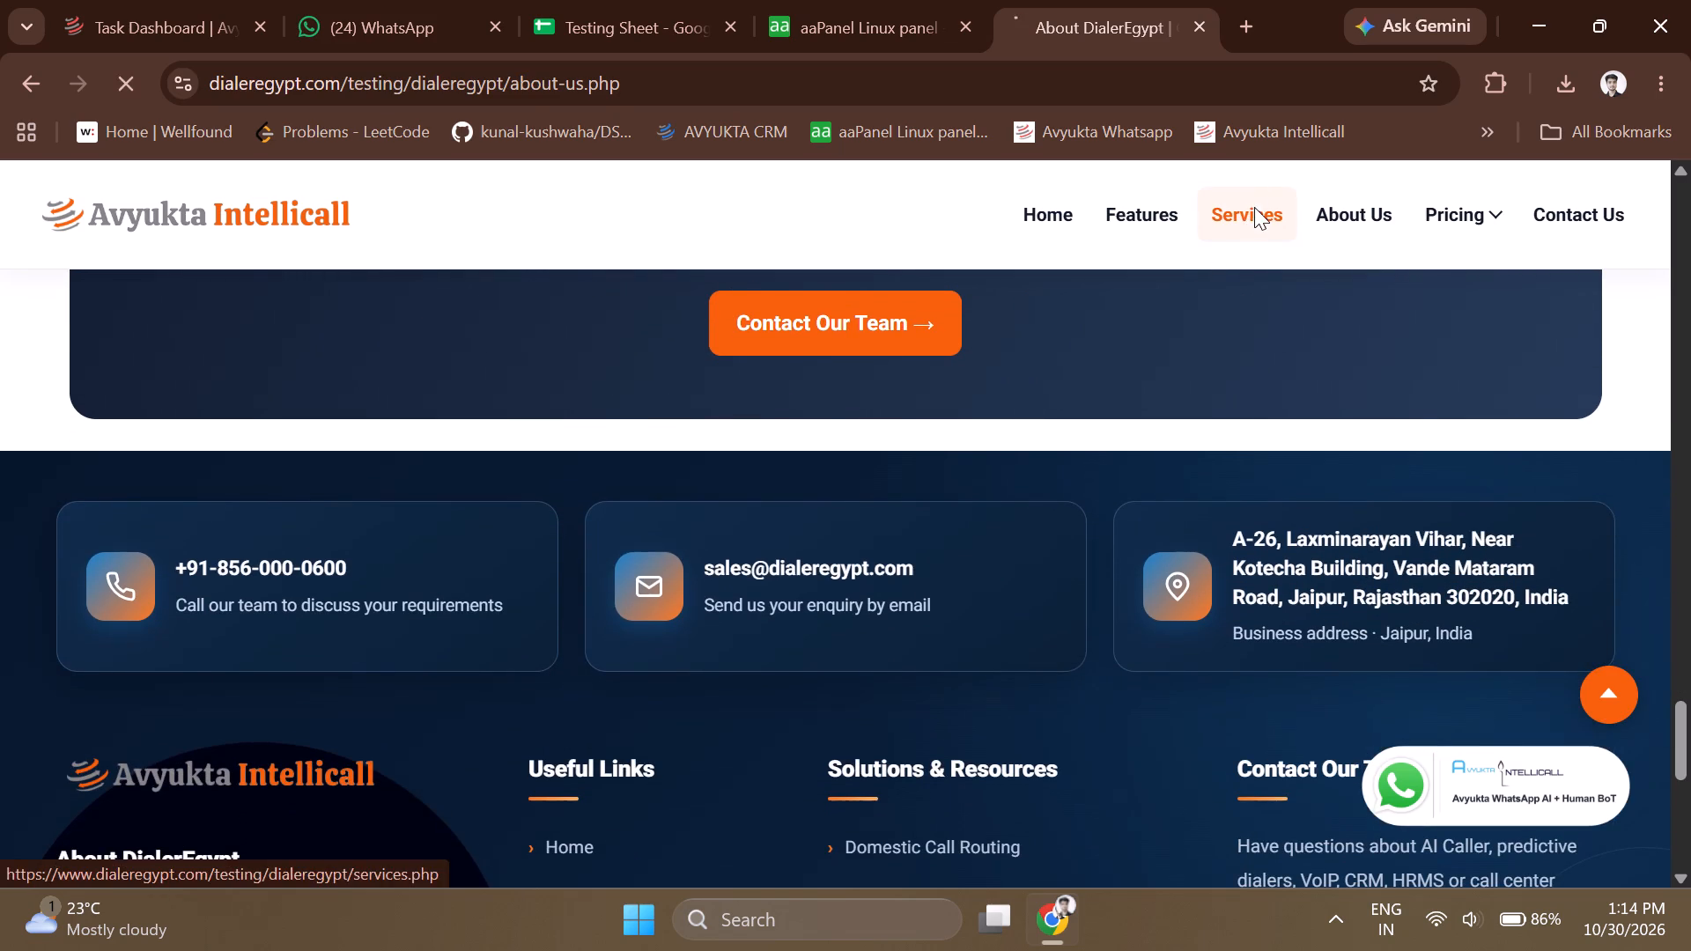
scroll(927, 528, down, 3)
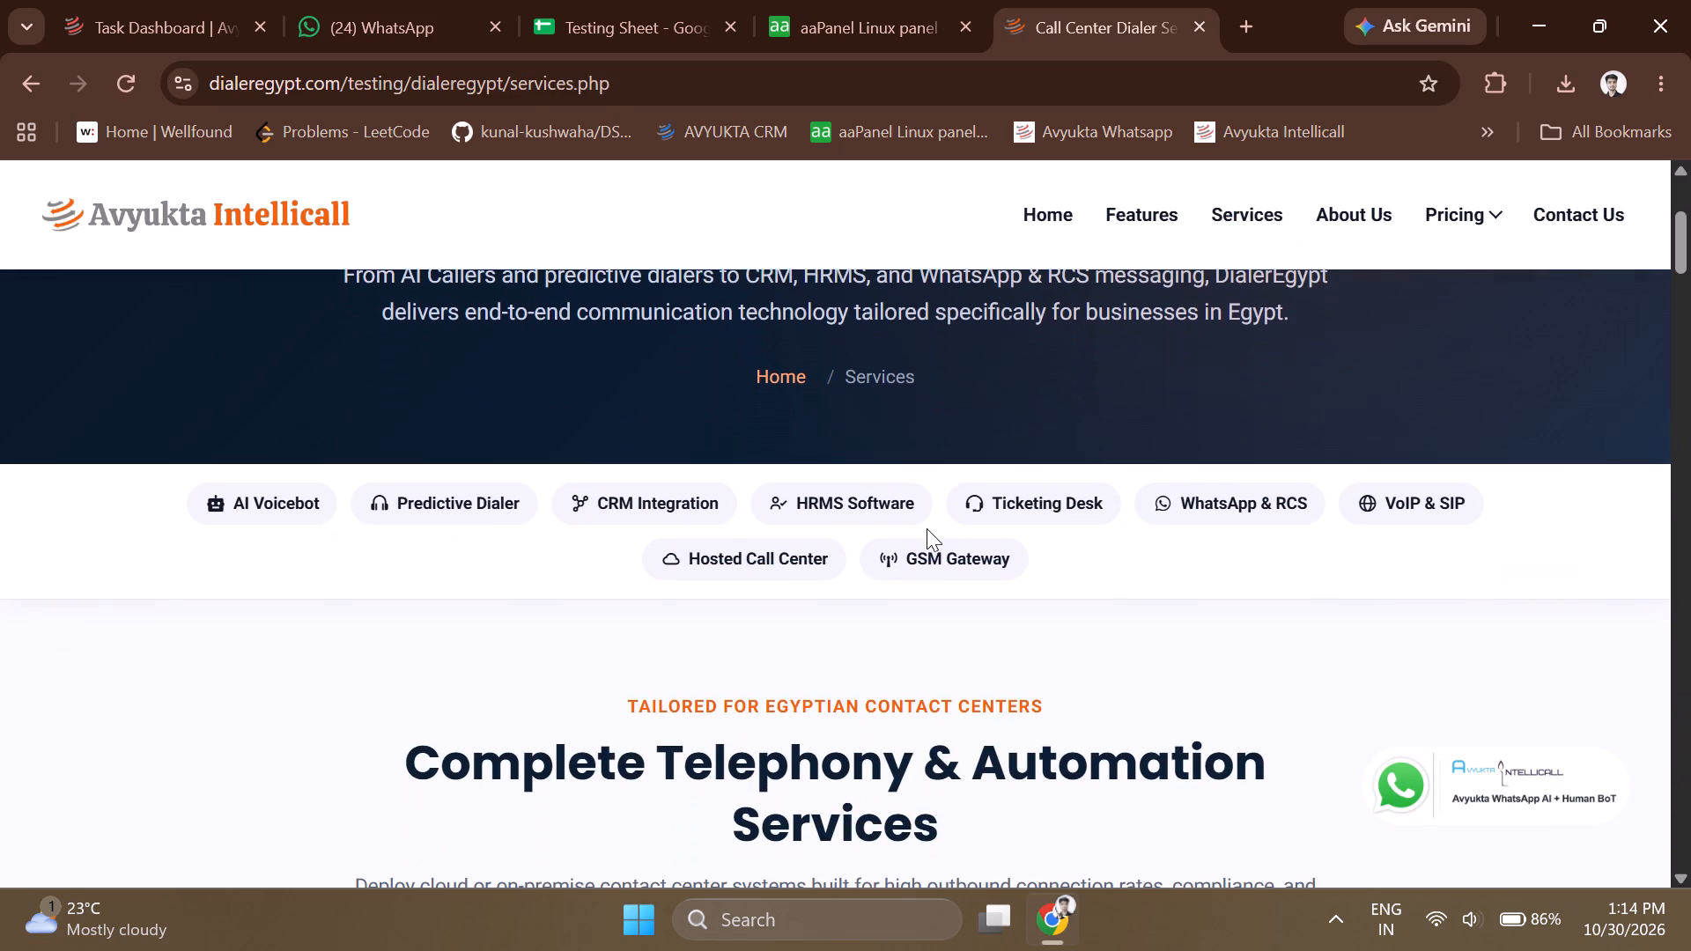
scroll(927, 528, down, 4)
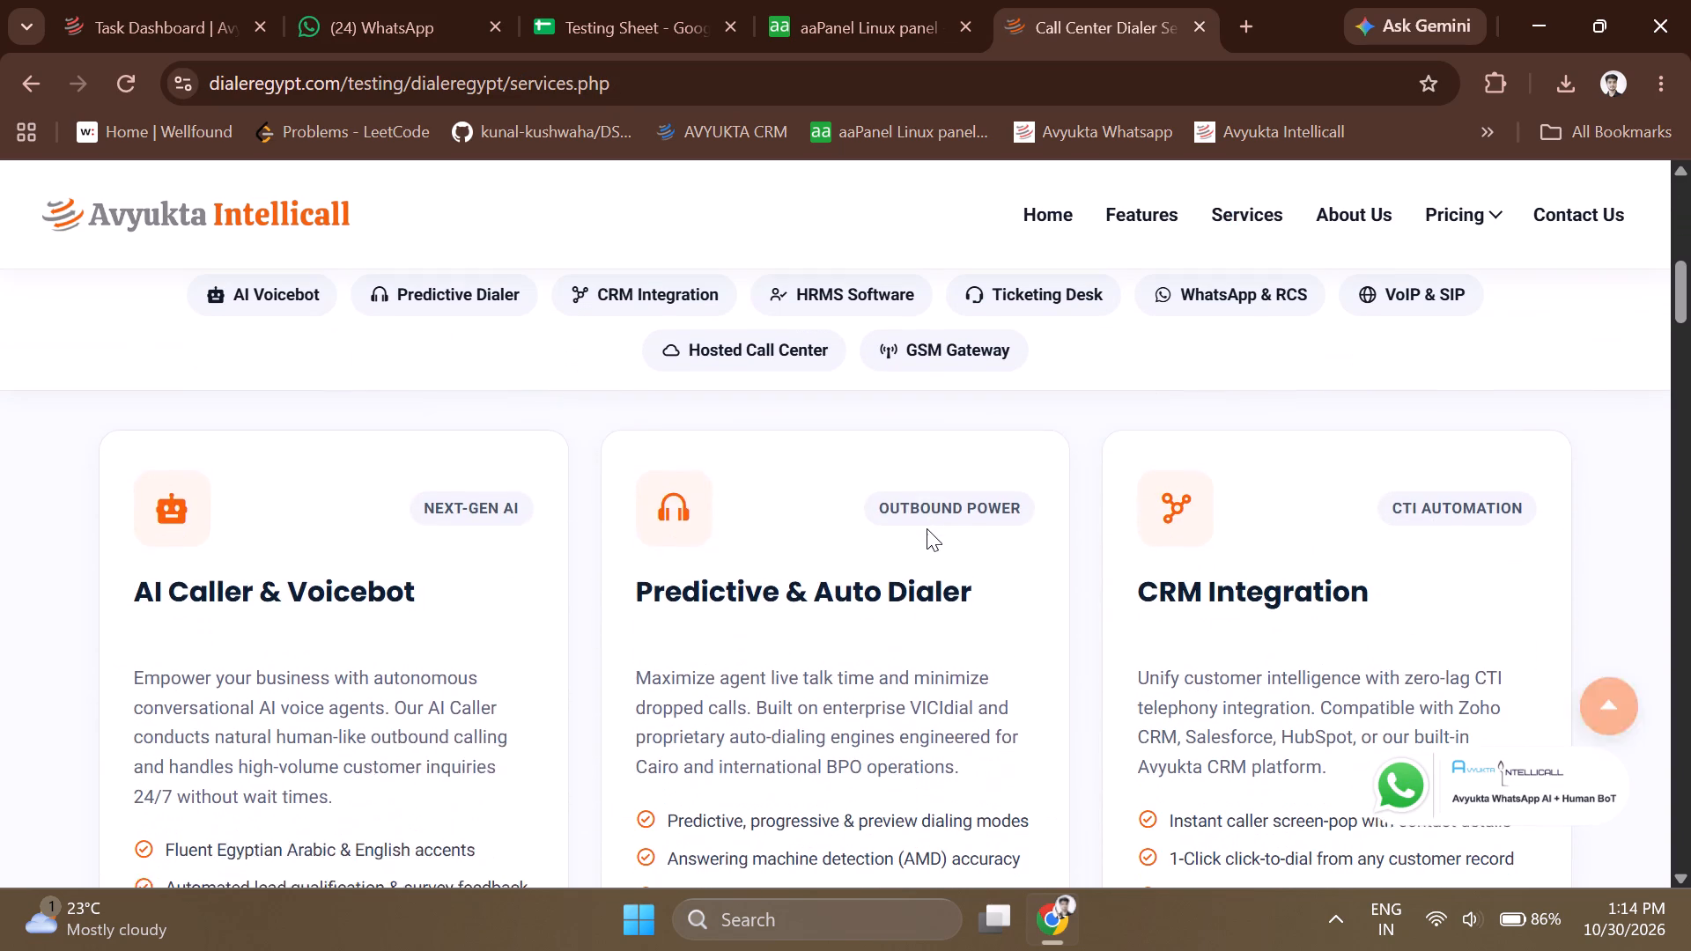
scroll(927, 528, down, 1)
scroll(479, 608, down, 1)
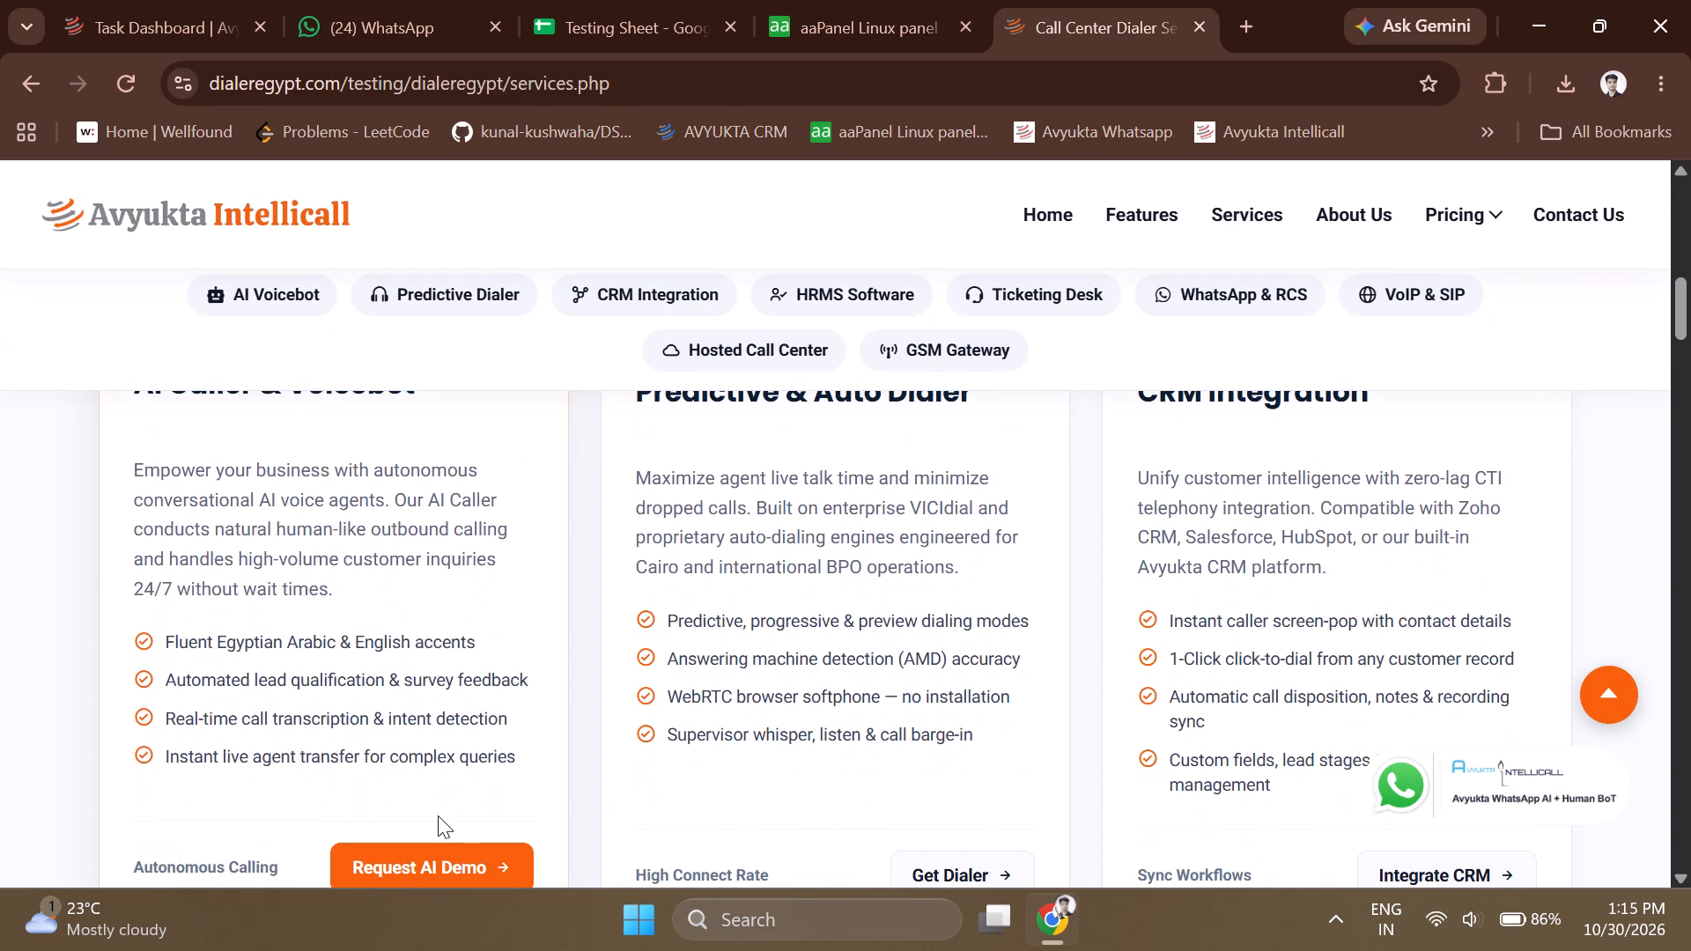
scroll(438, 815, down, 1)
scroll(753, 719, down, 4)
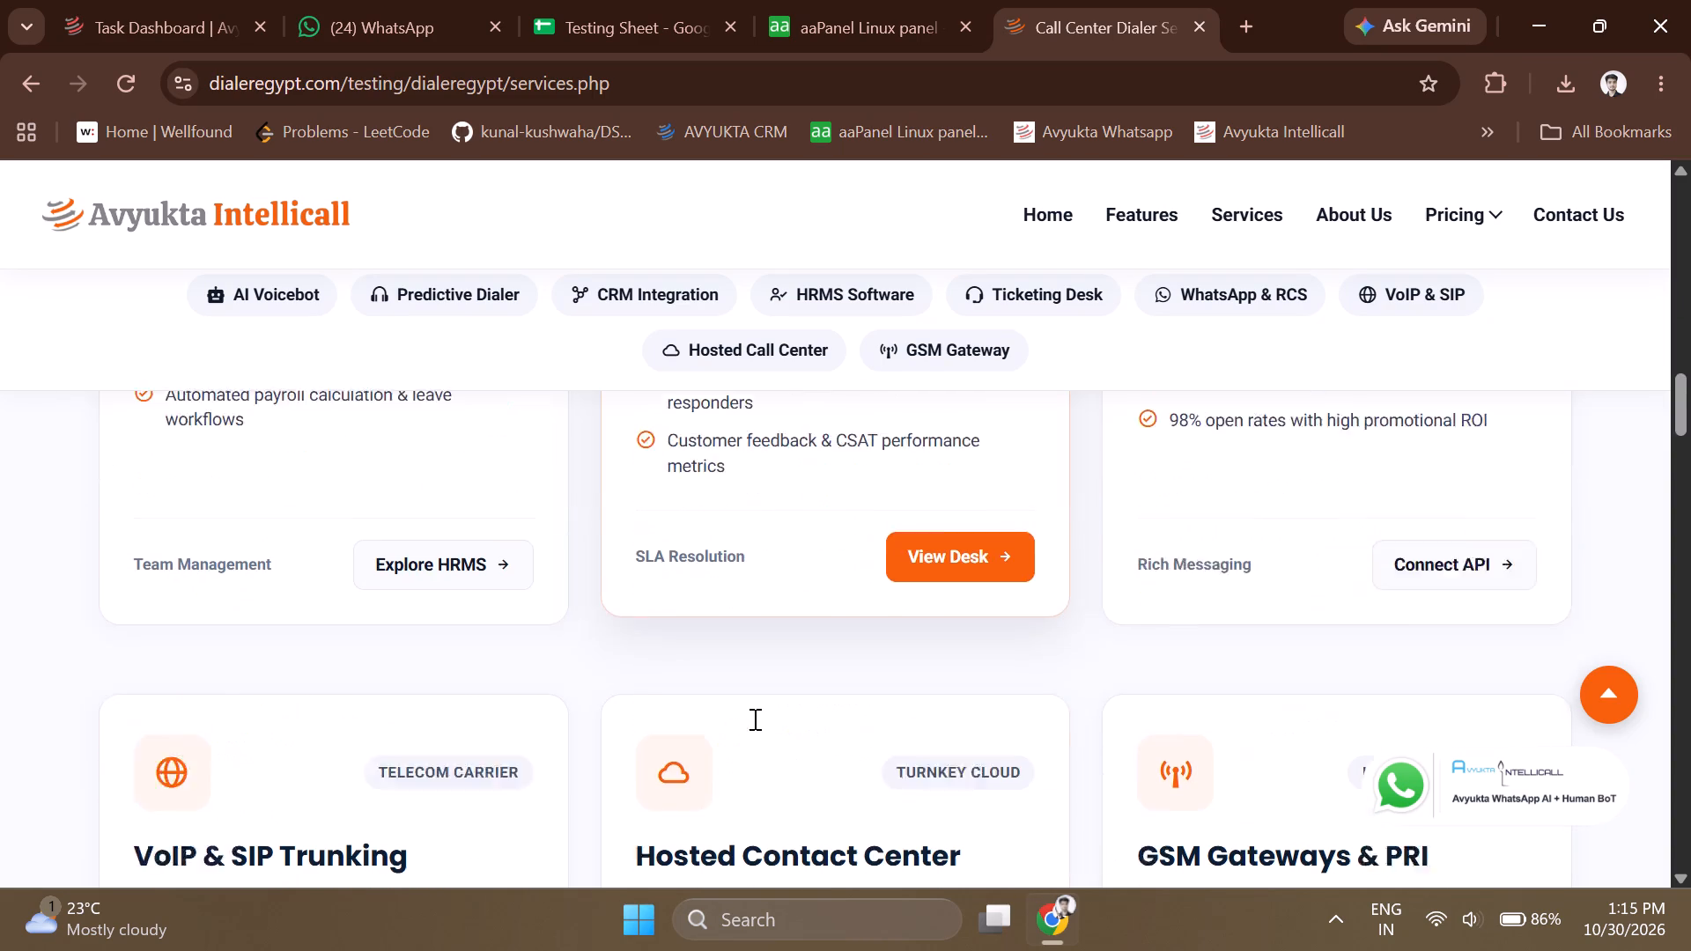
scroll(753, 719, down, 4)
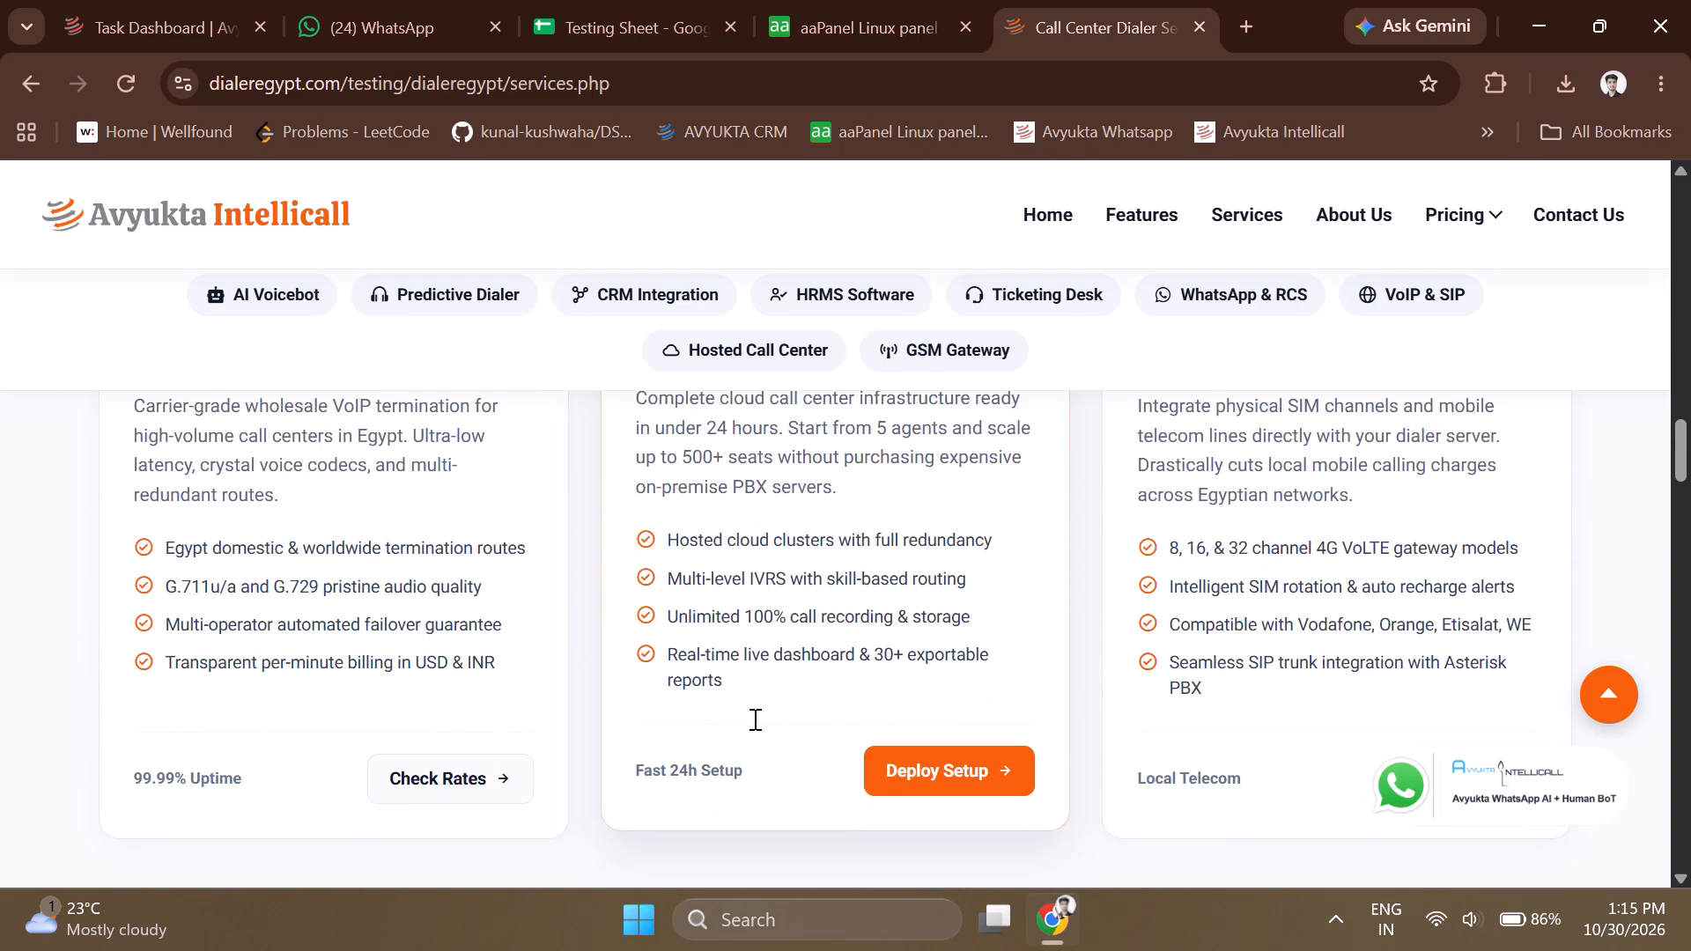
Recheck the Services page's structured onboarding, trust reasons and FAQ sections down to the closing call-to-action banner.
scroll(753, 719, down, 5)
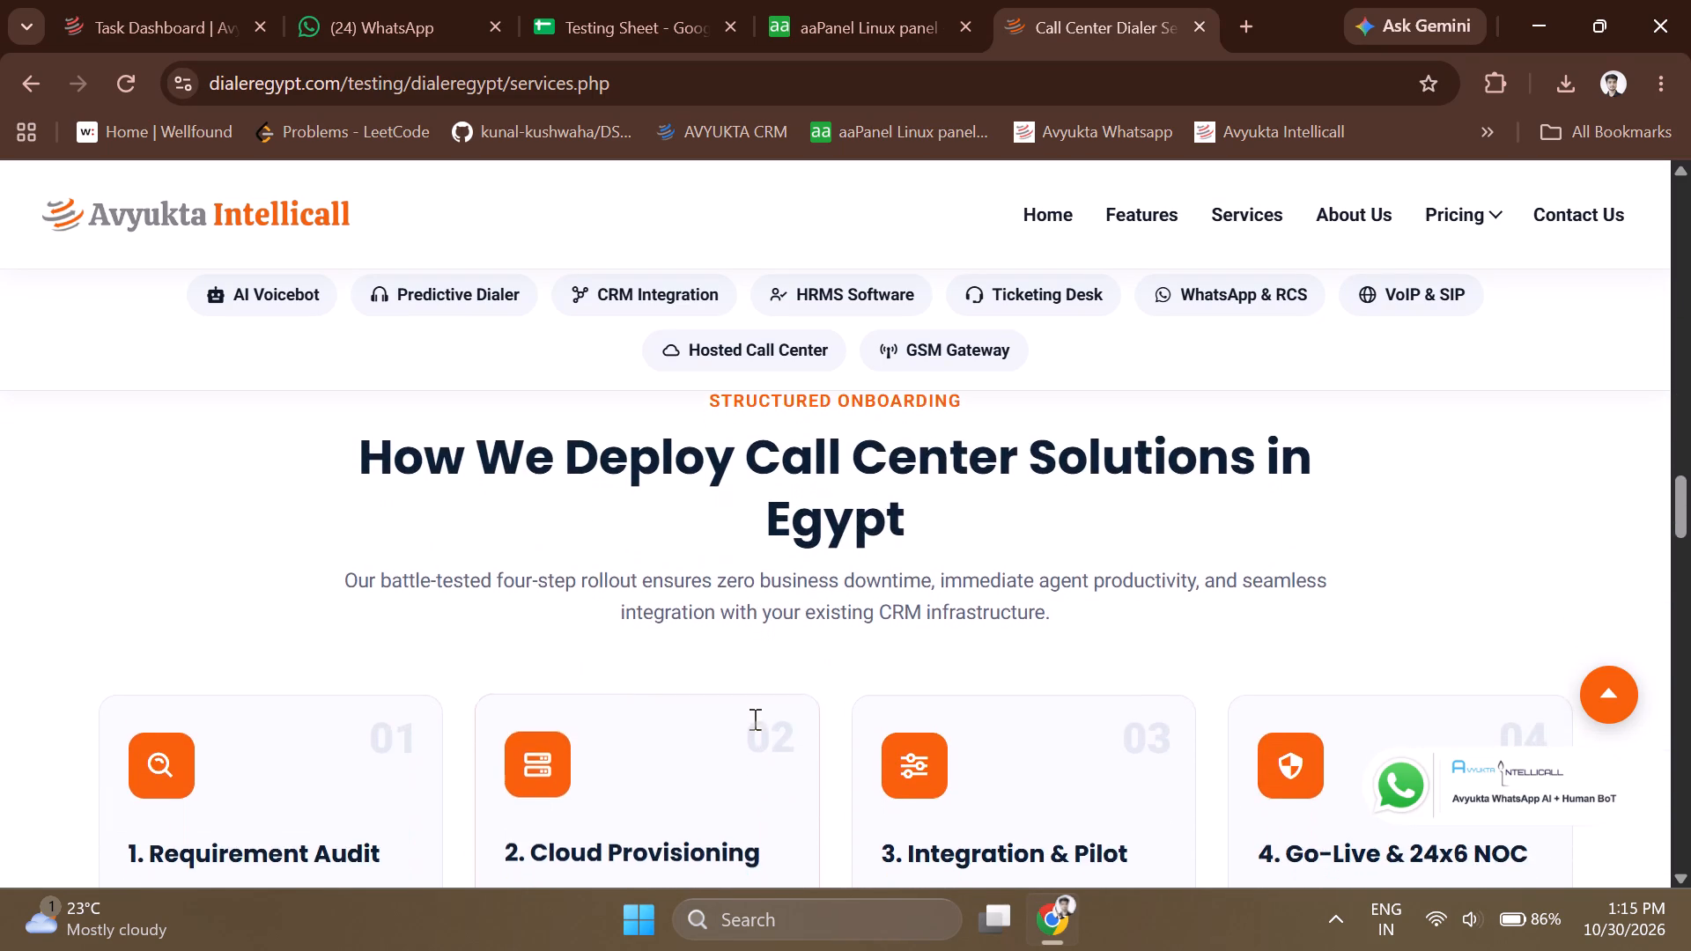
scroll(753, 719, down, 4)
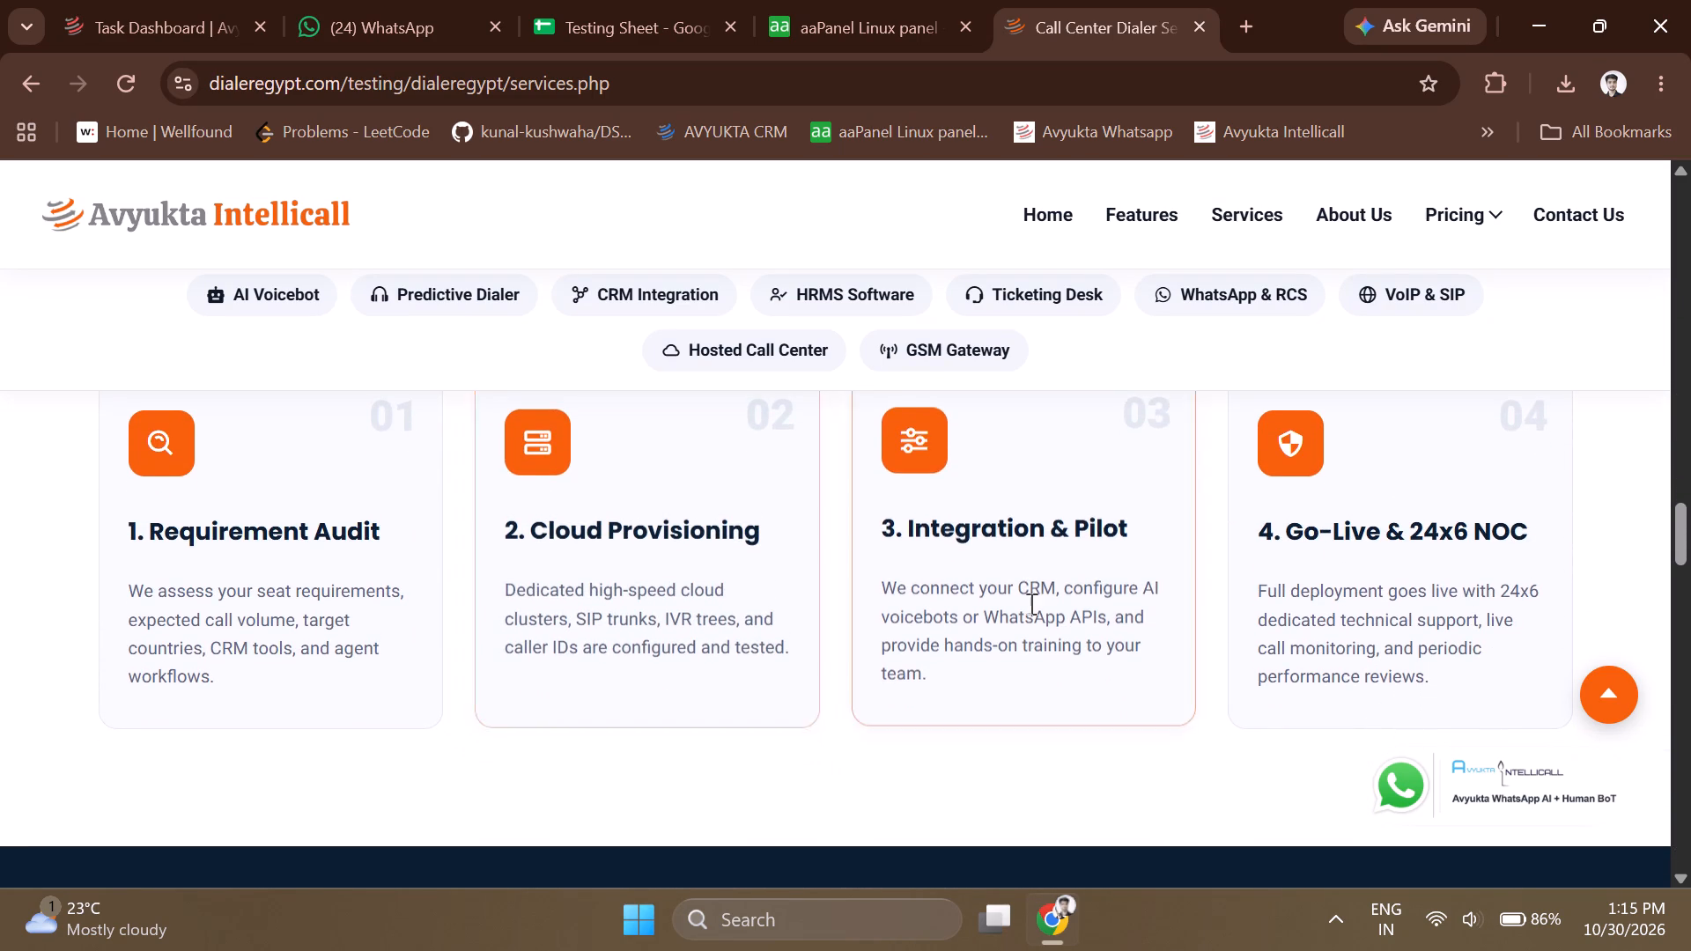
scroll(187, 600, down, 4)
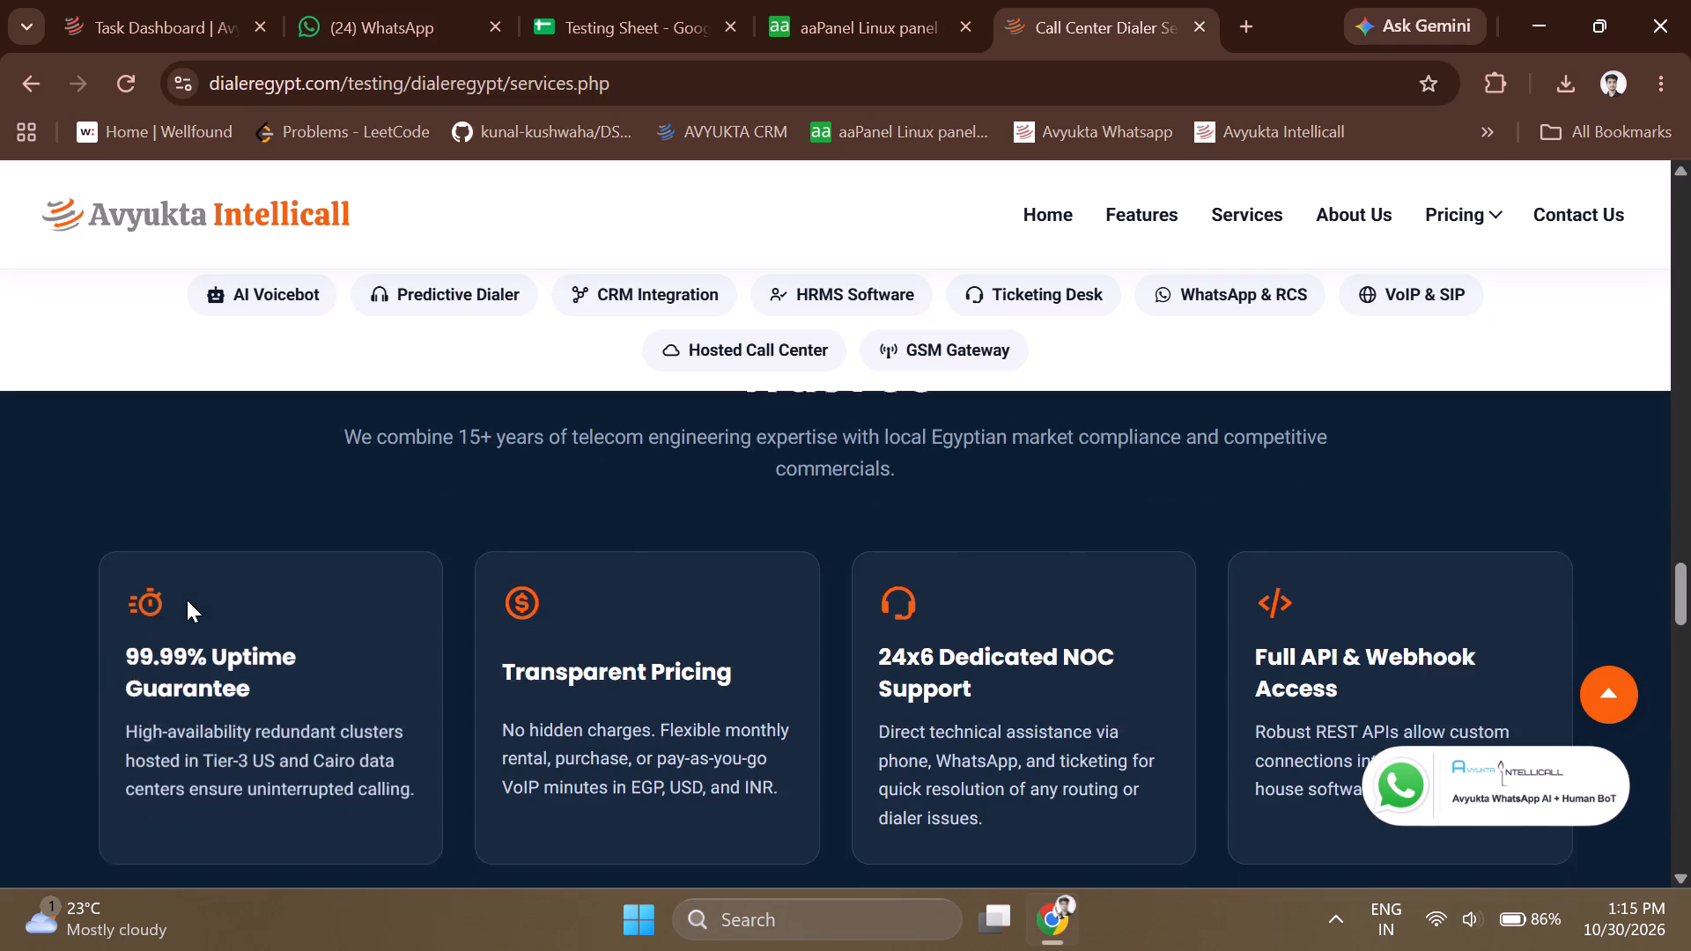
scroll(187, 600, down, 1)
scroll(1249, 657, down, 2)
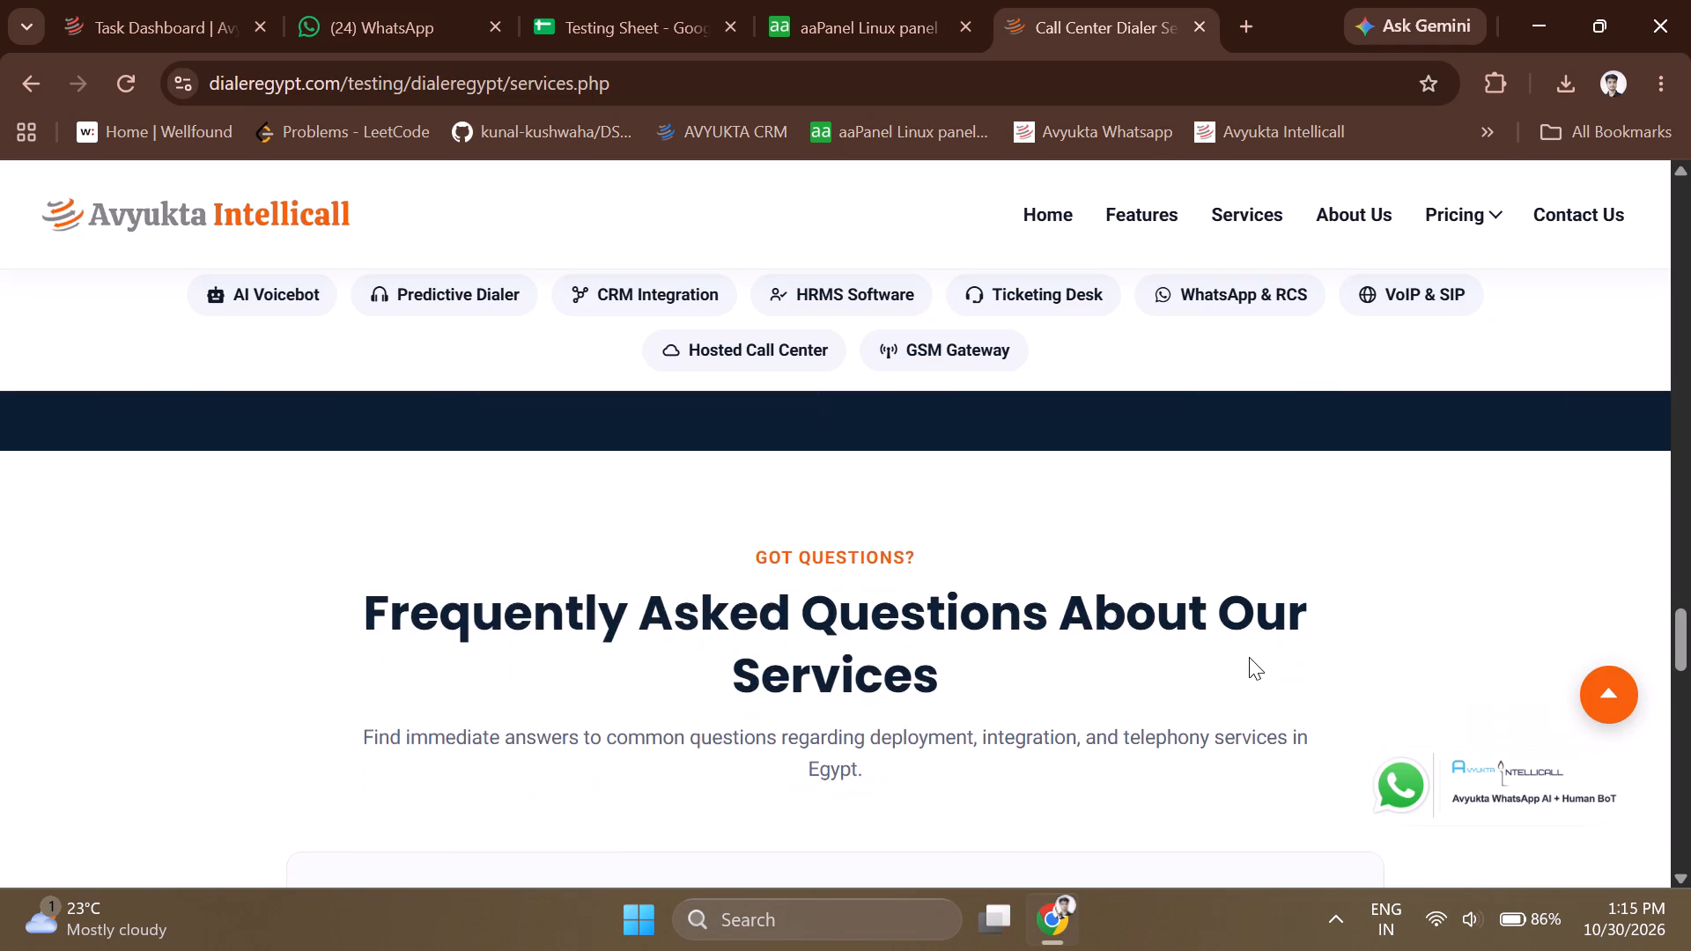
scroll(1249, 657, down, 6)
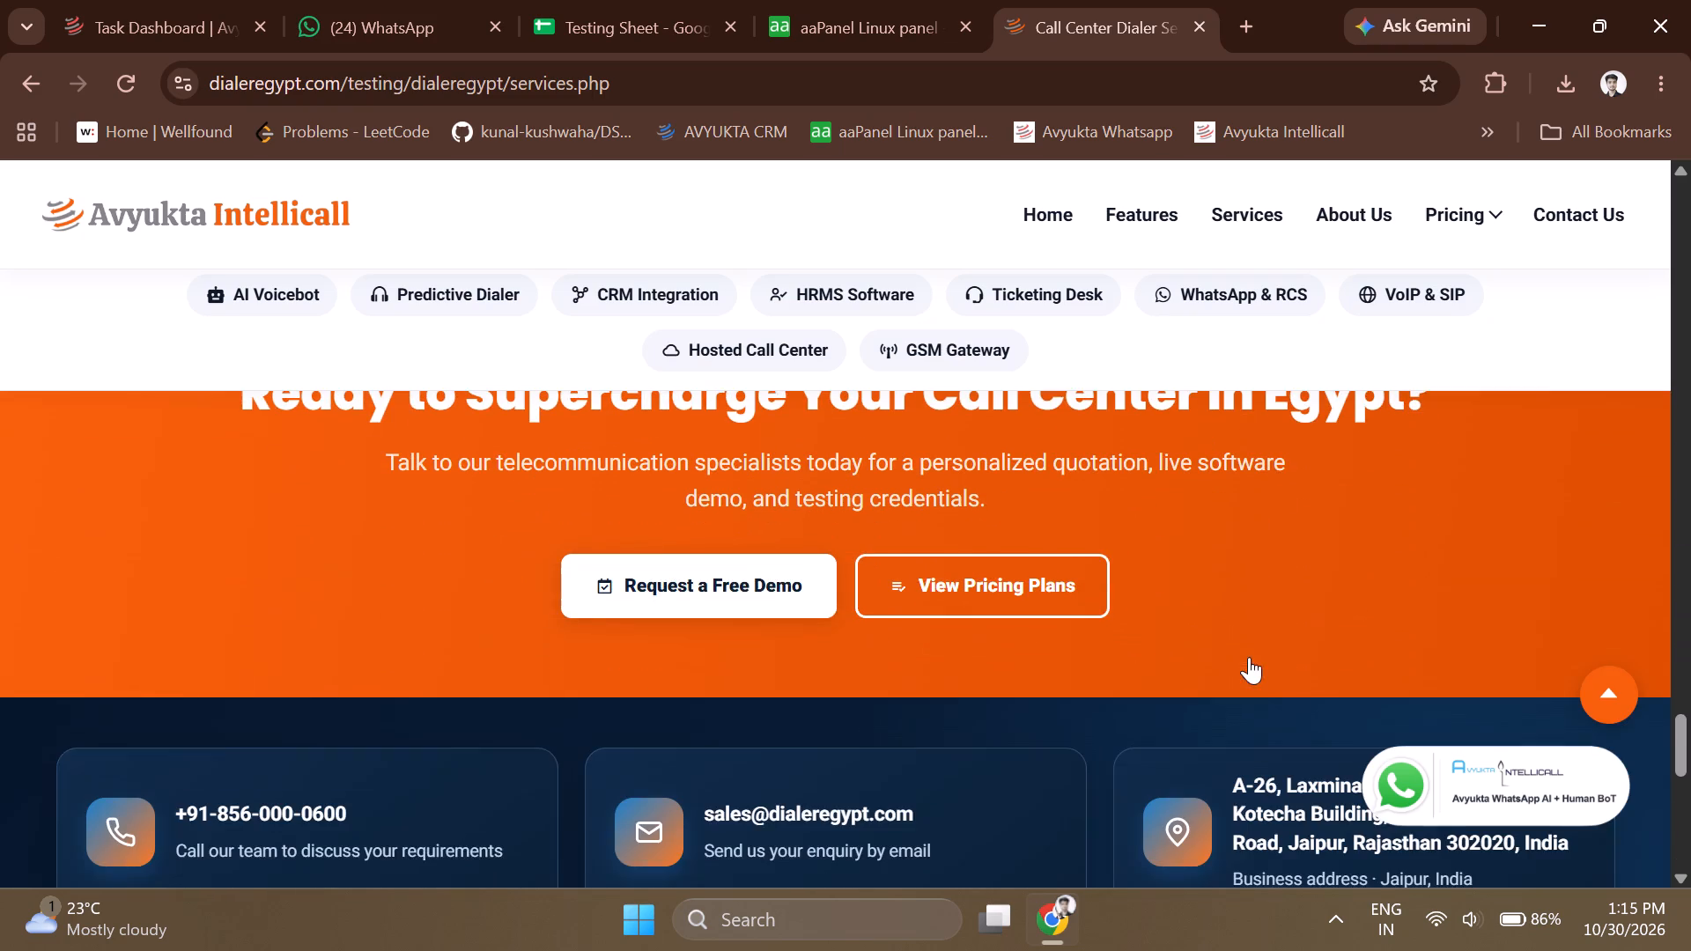
Test the View Pricing Plans link in the Services page's call-to-action banner and return to the Services page.
scroll(1249, 657, down, 1)
click(972, 576)
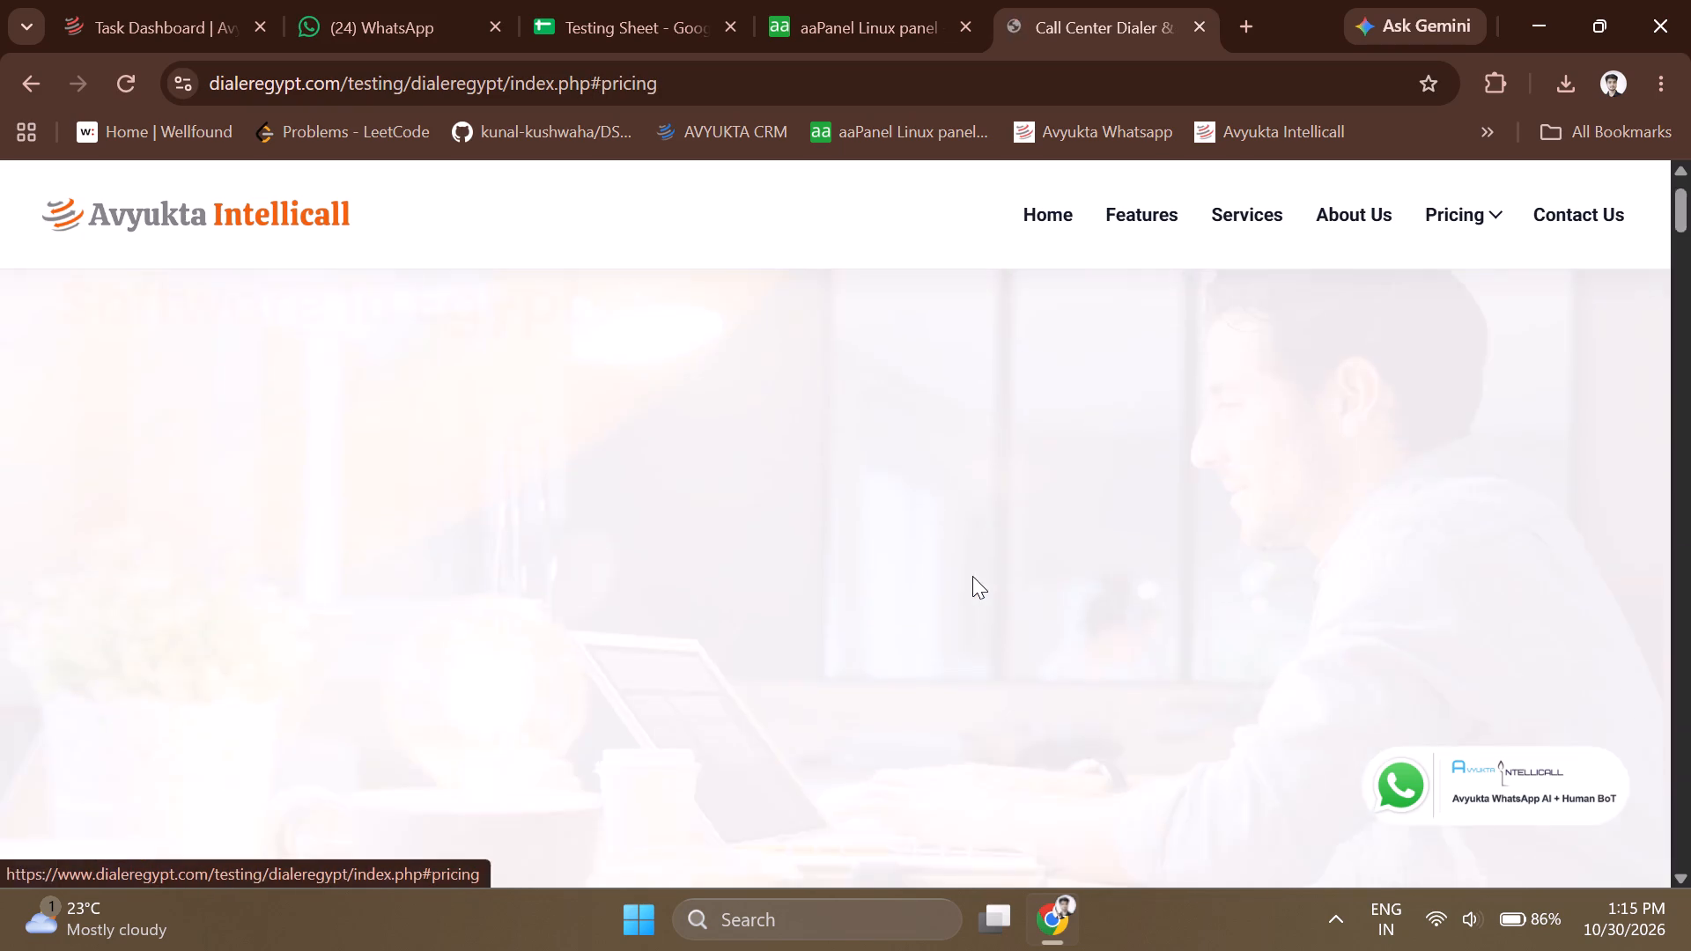
click(33, 86)
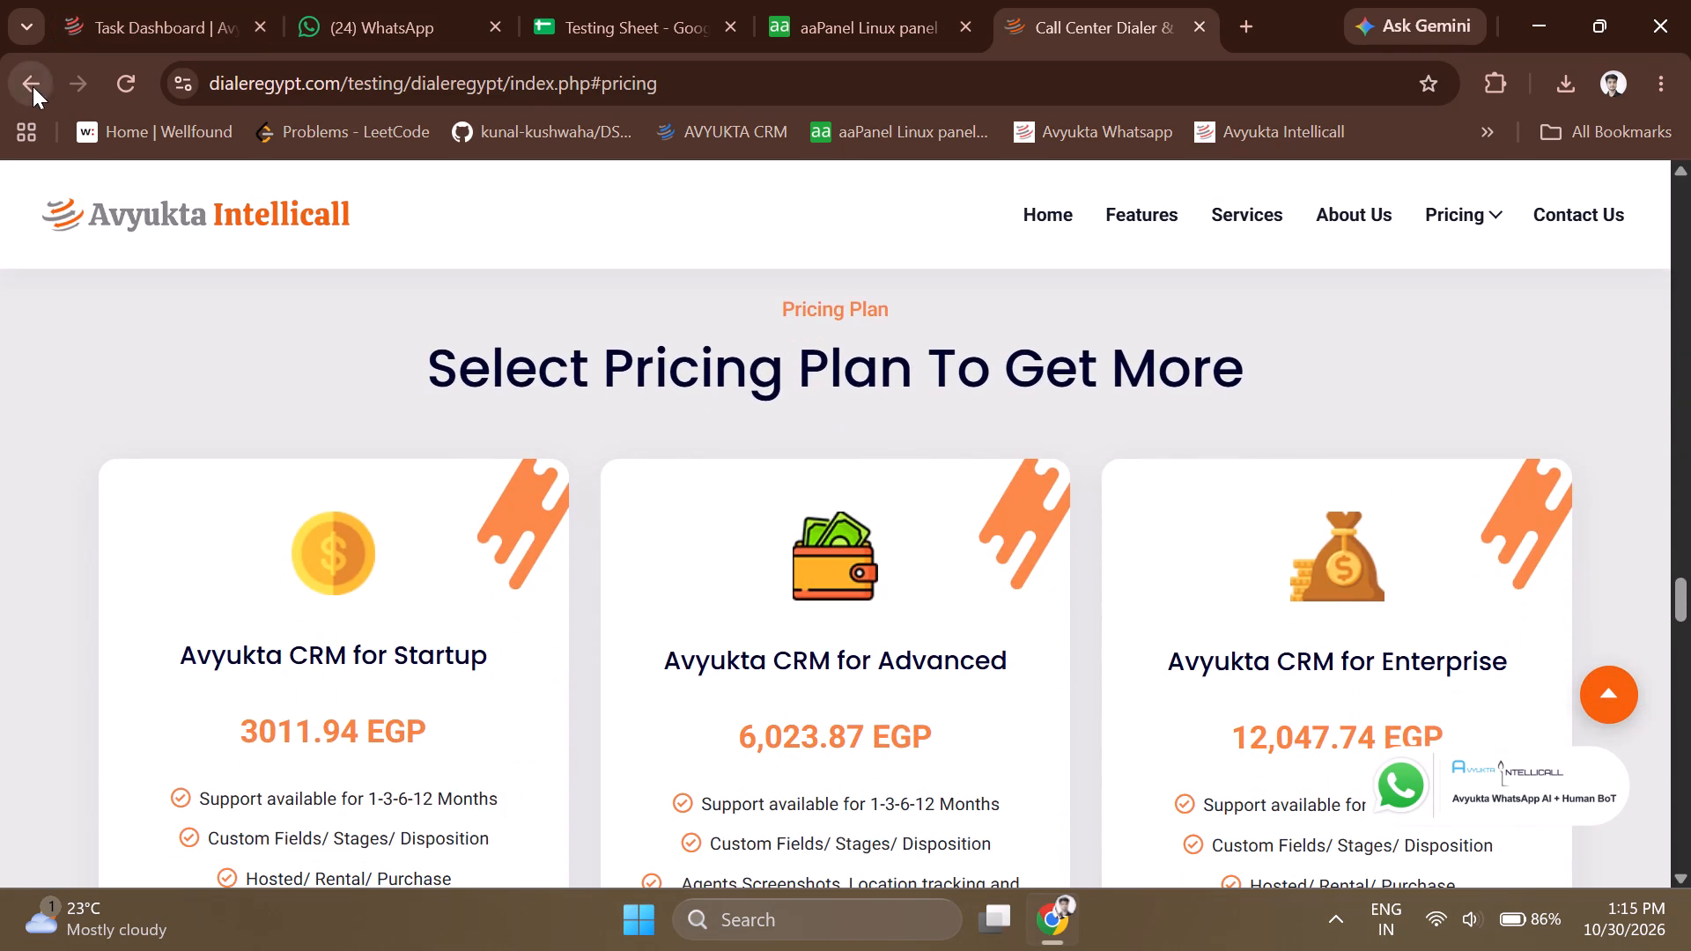
Switch to the Testing Sheet to view its website remarks.
click(596, 0)
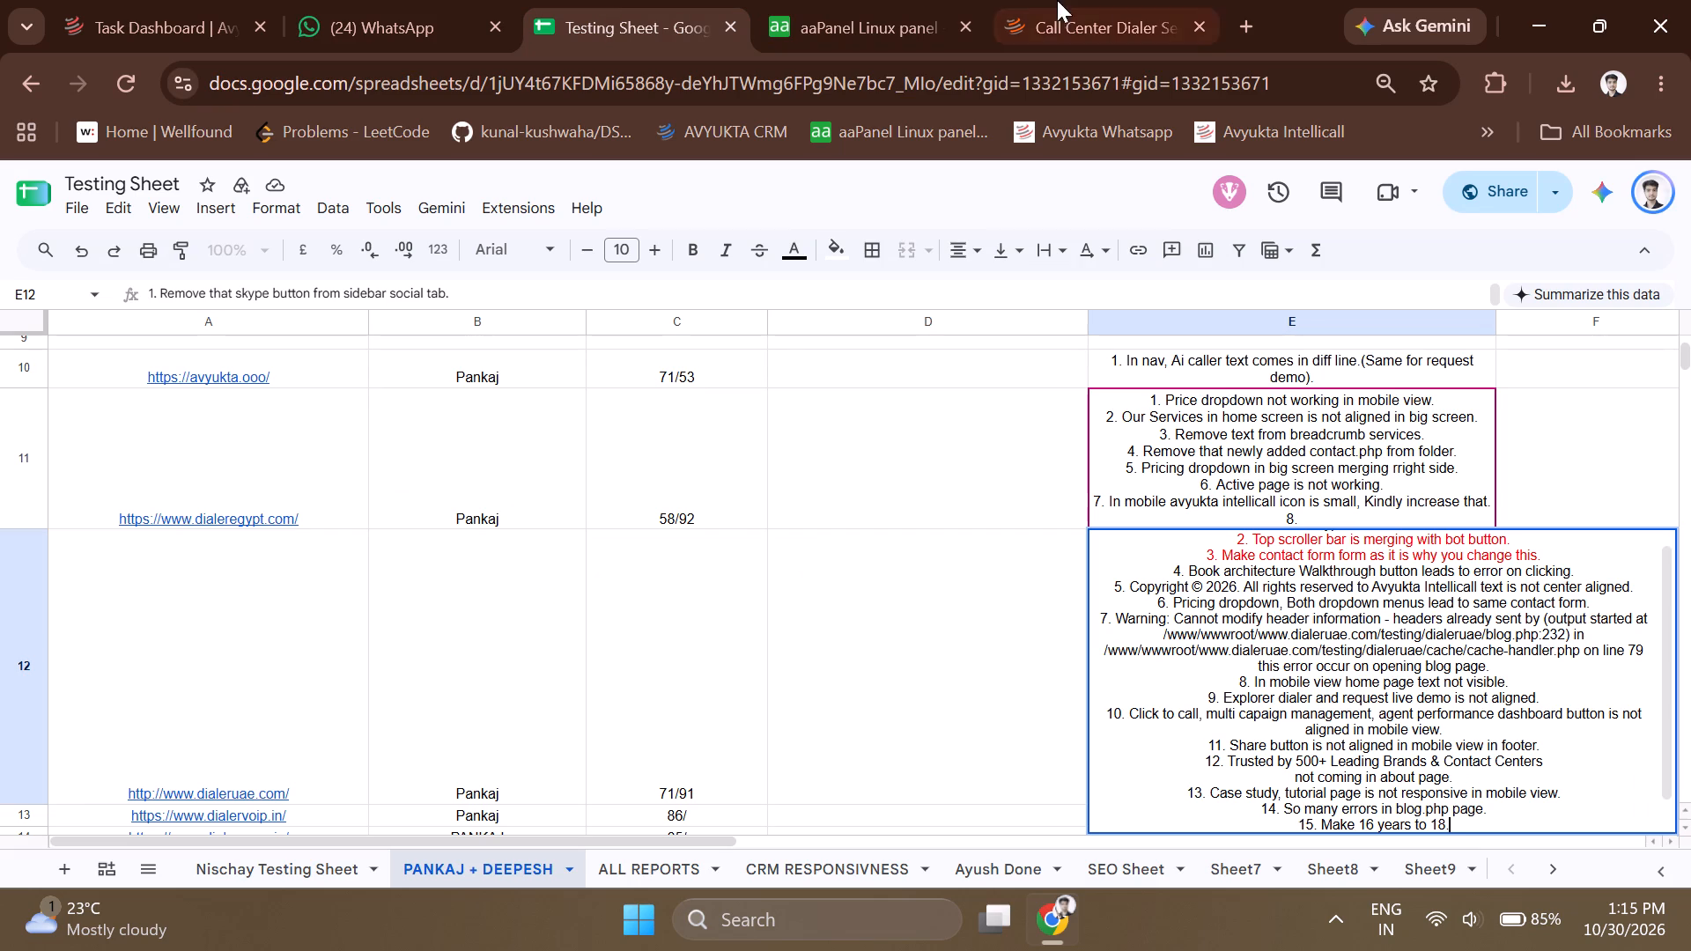
Check the copyright line in the Services page footer and delete remark 5 about its alignment from the dialeruae.com remarks in cell E12.
click(1033, 0)
scroll(731, 590, down, 15)
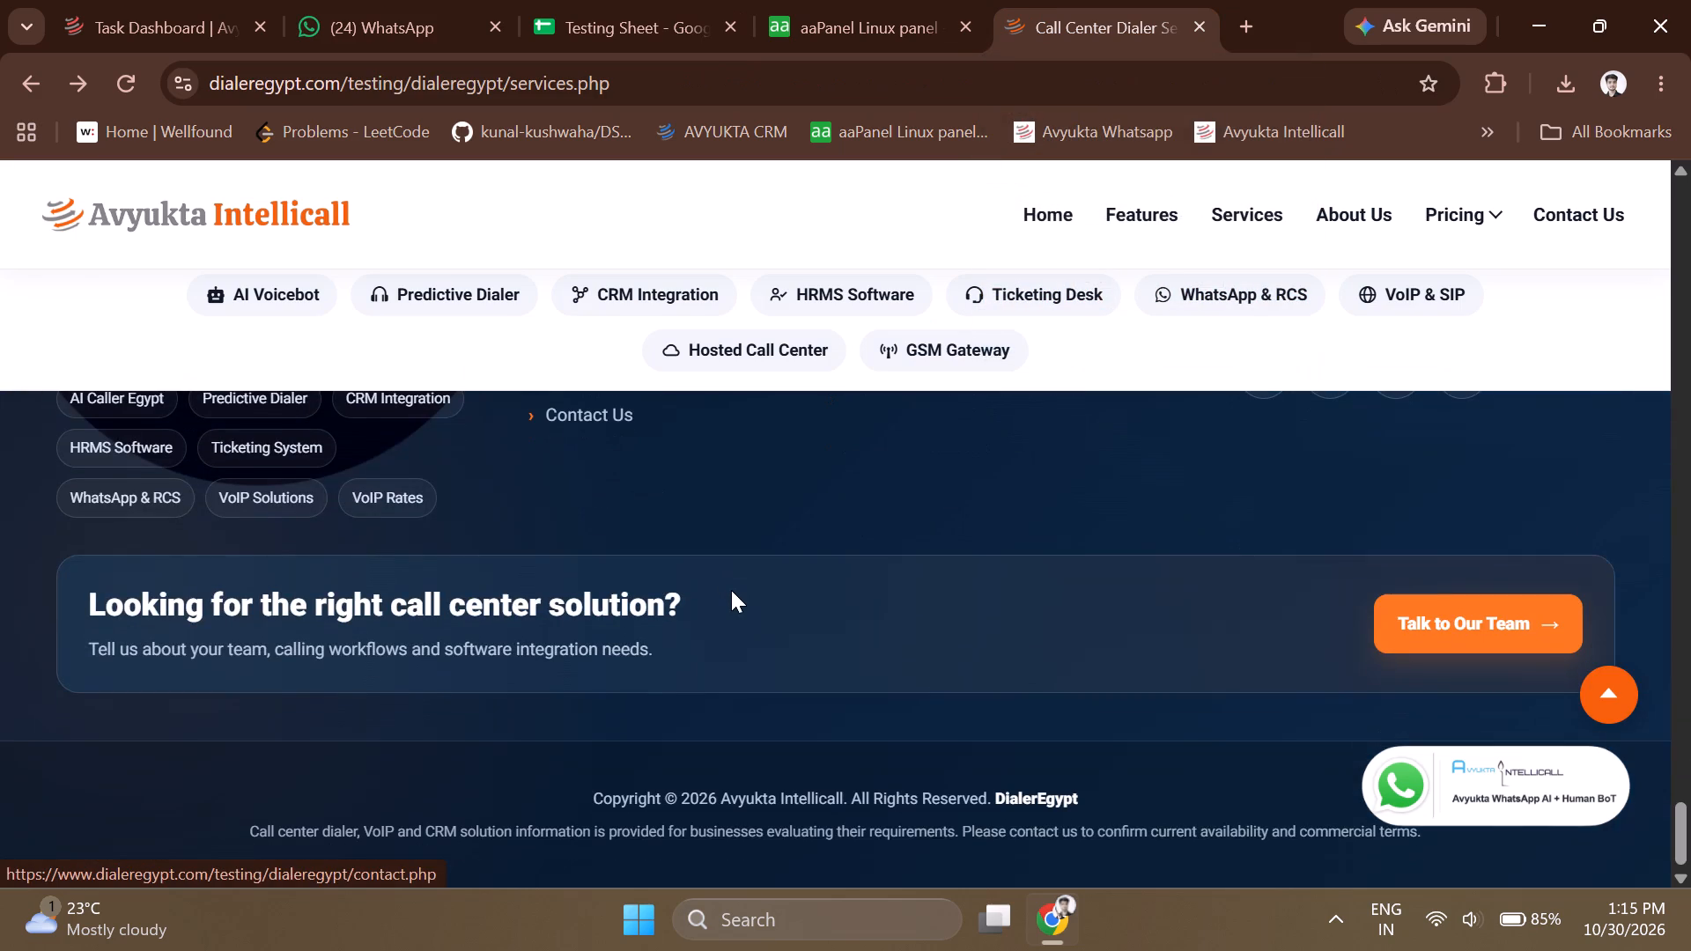
scroll(731, 590, down, 4)
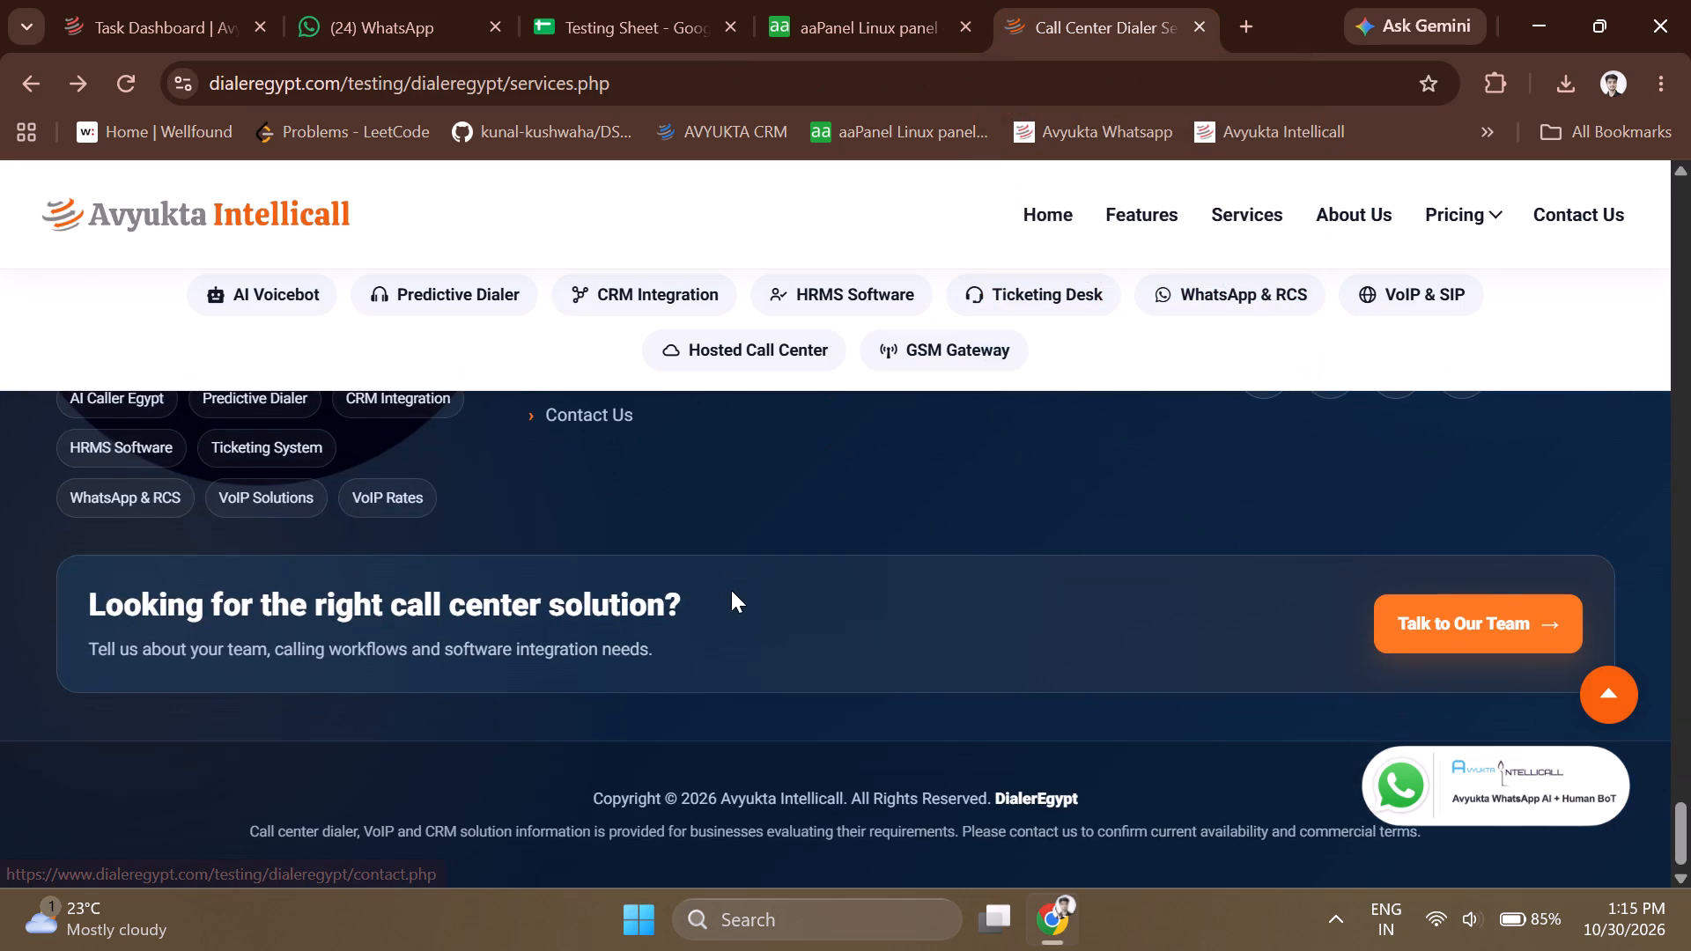
click(690, 10)
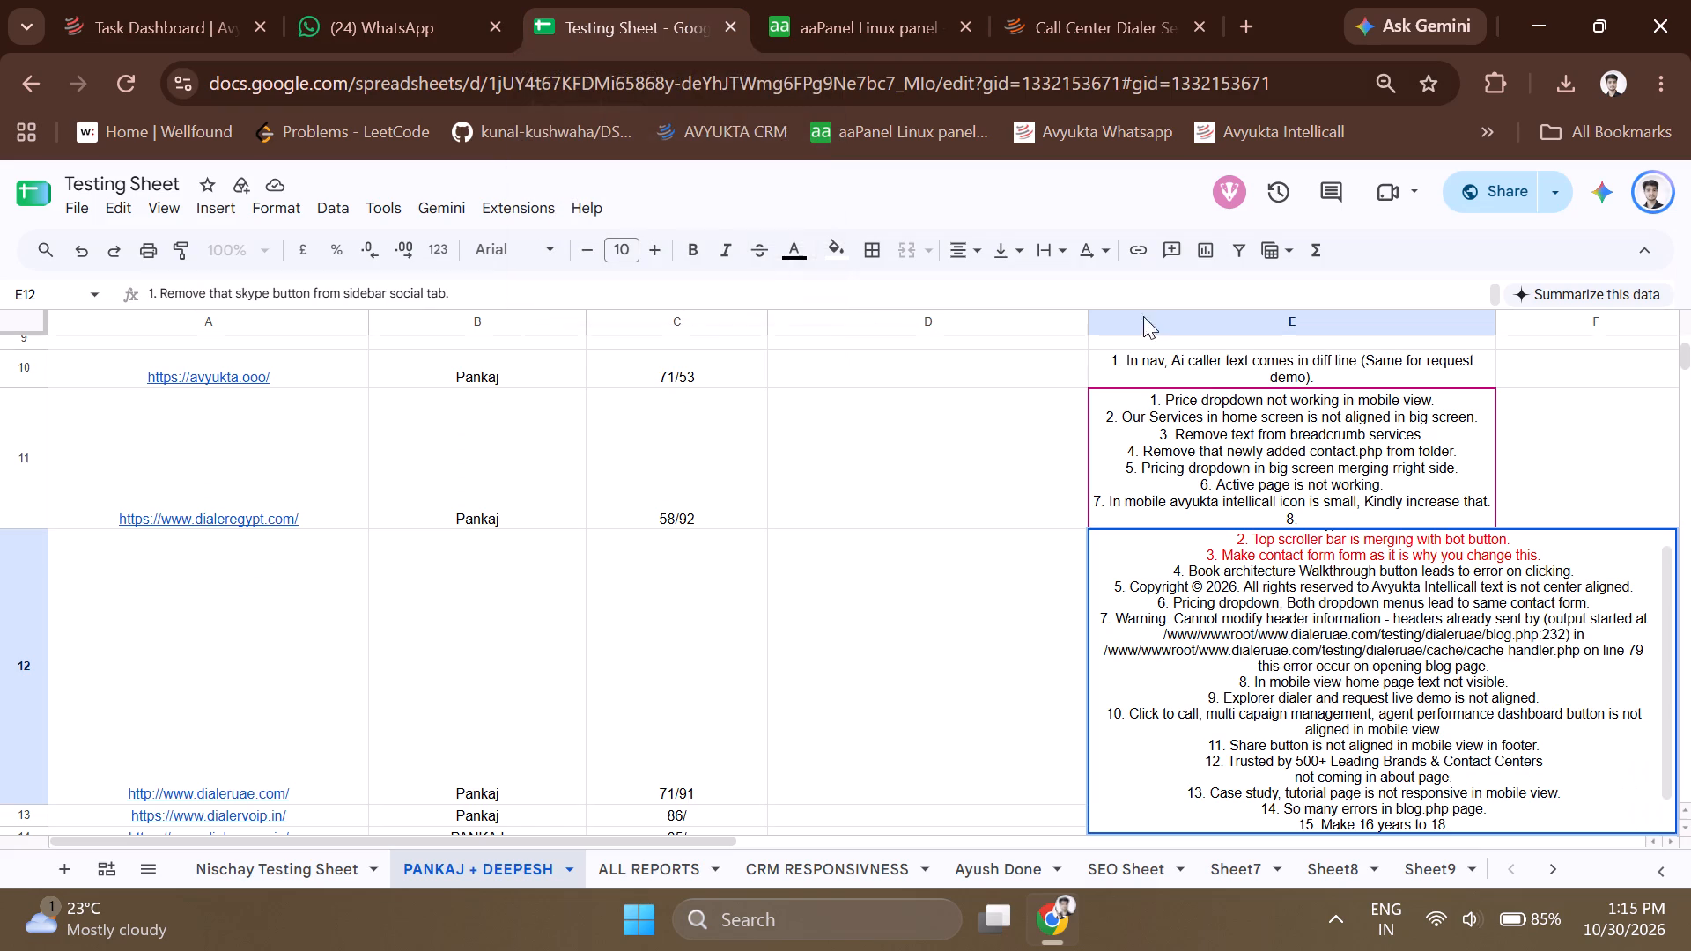
triple_click(1385, 566)
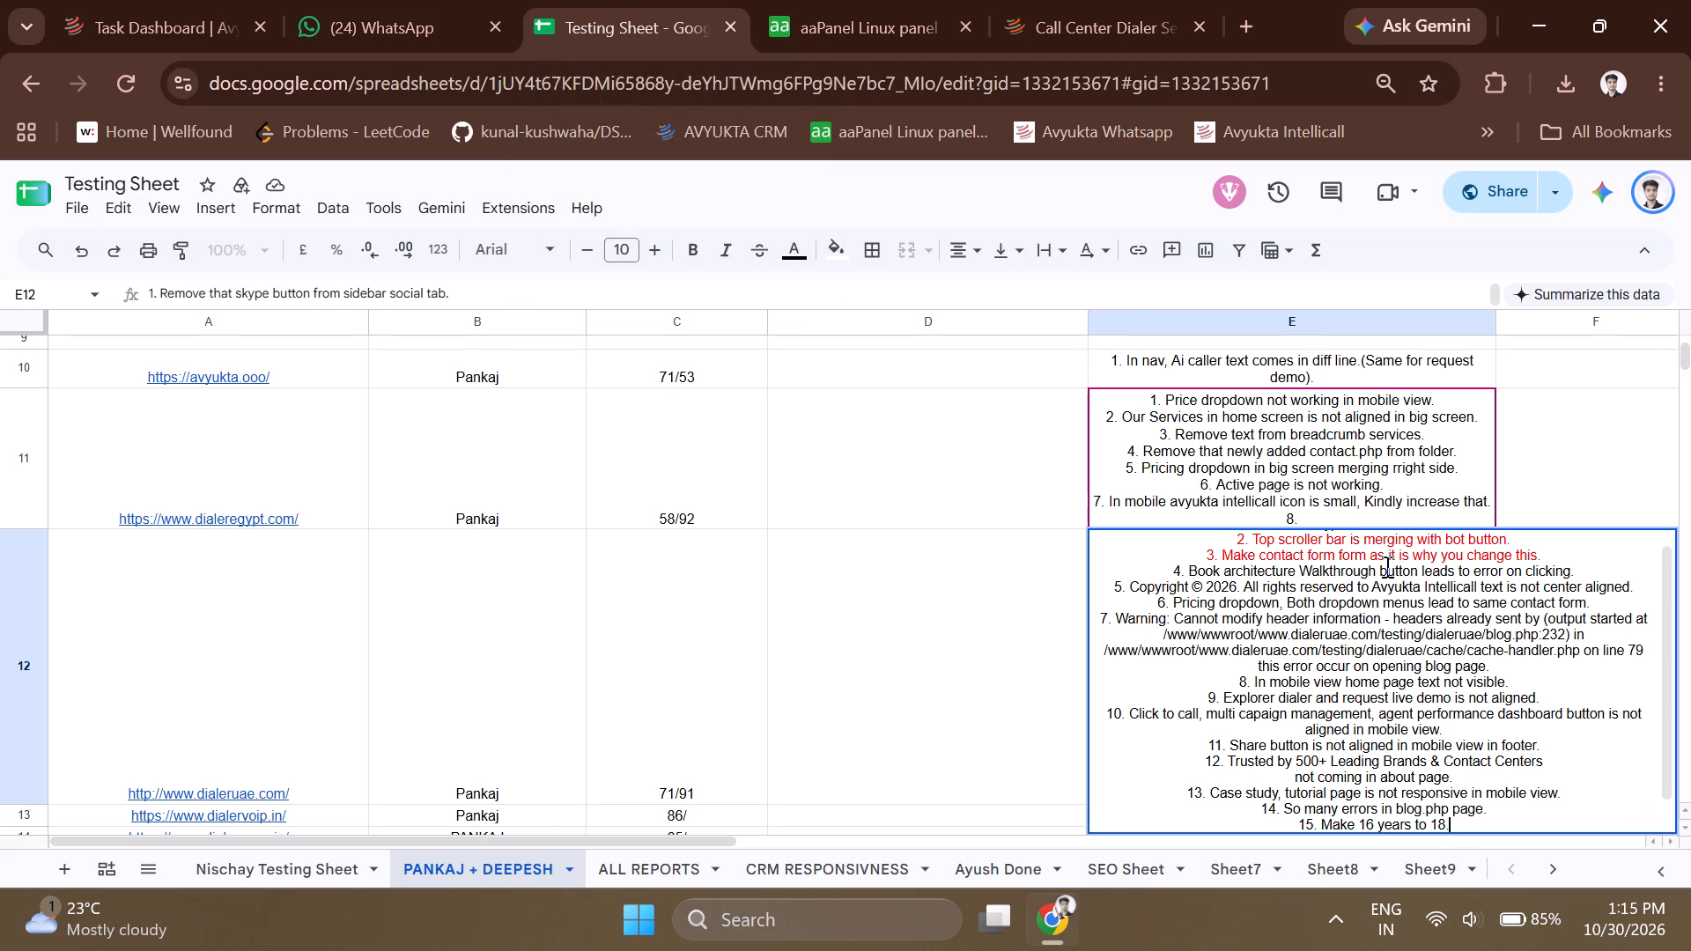
click(1385, 566)
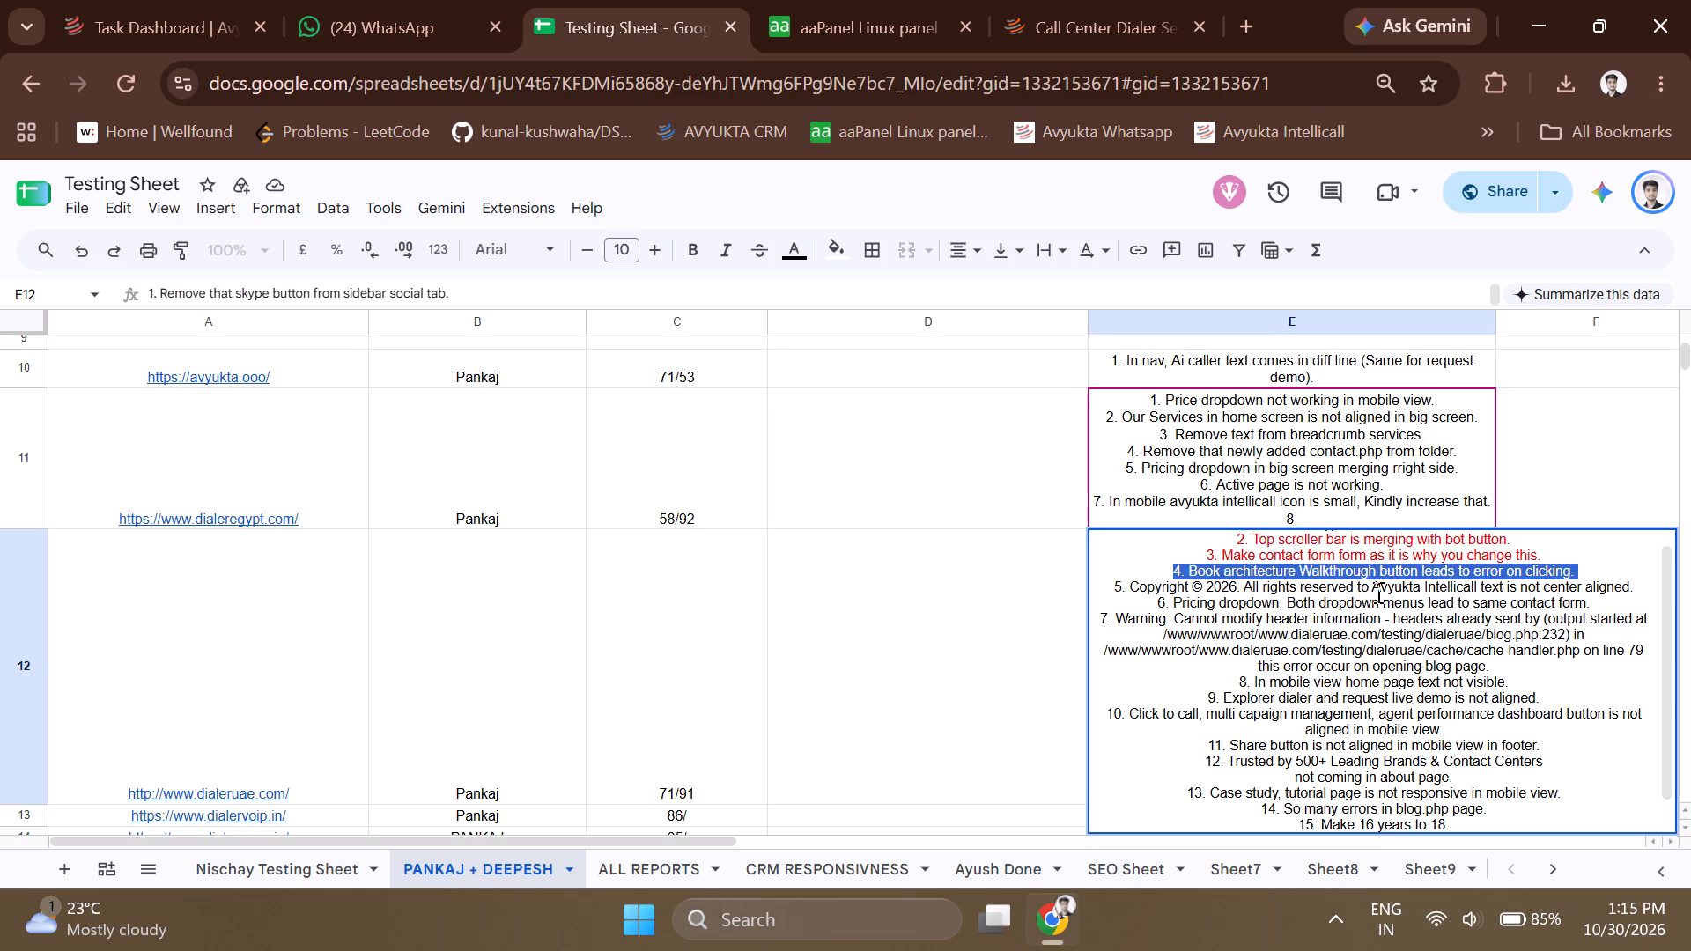
triple_click(1377, 592)
click(1377, 592)
key(BackSpace)
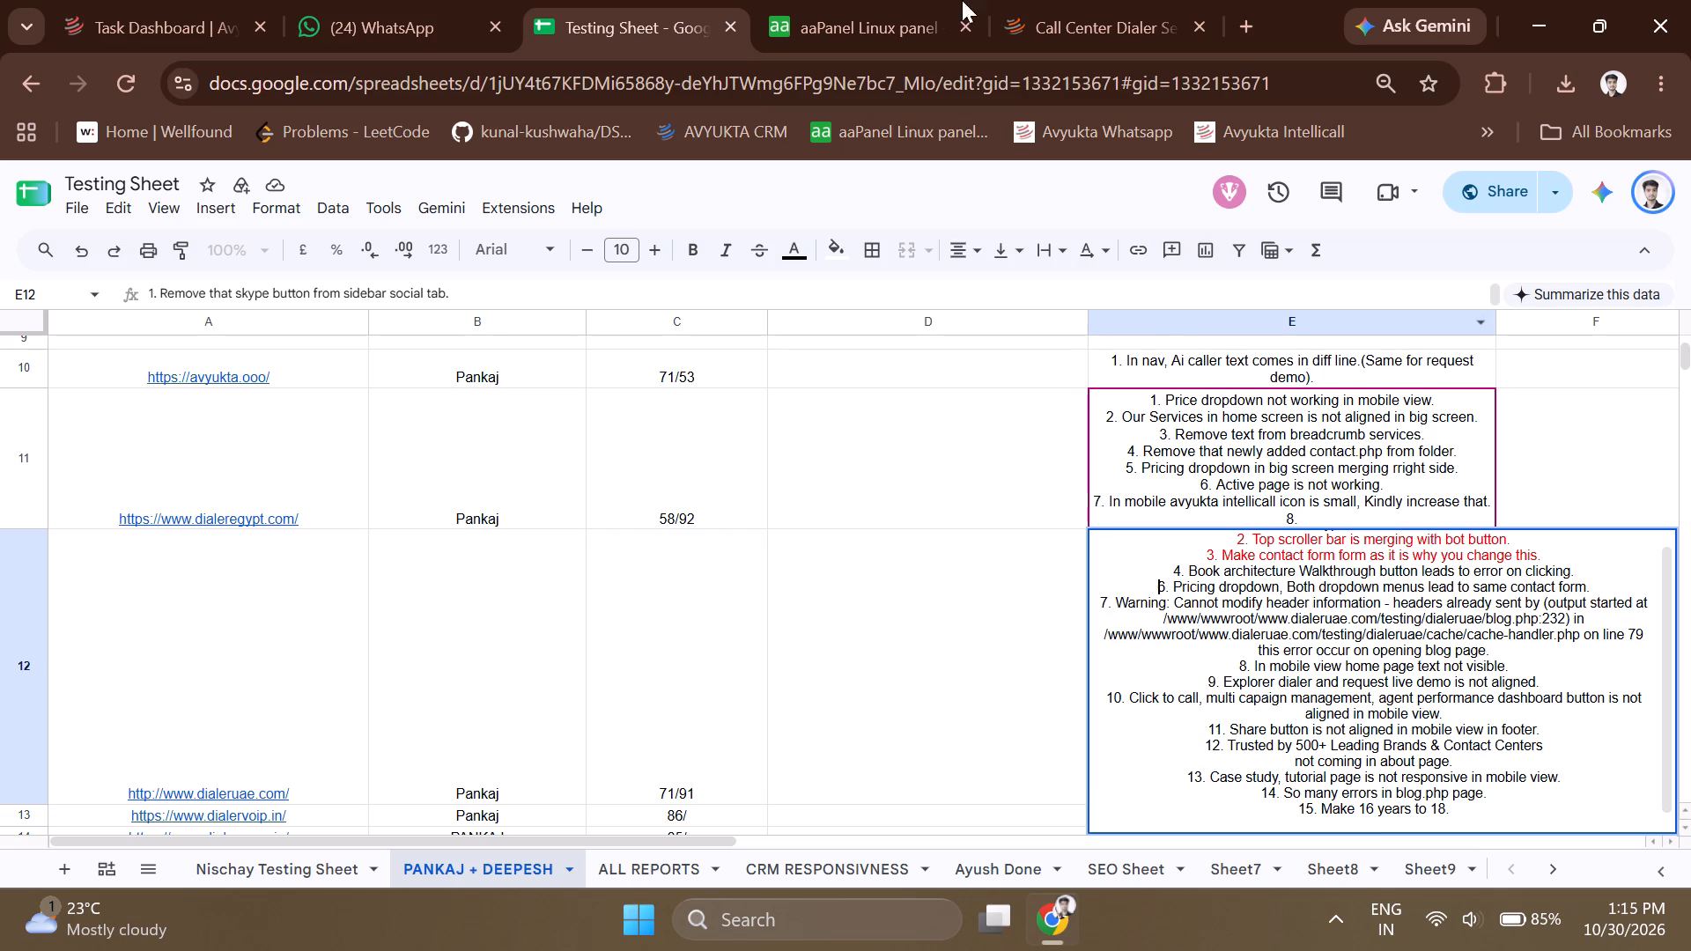
Open the About Us page and test the Prices and Price Portal entries of the Pricing dropdown.
click(1047, 0)
scroll(1298, 458, up, 15)
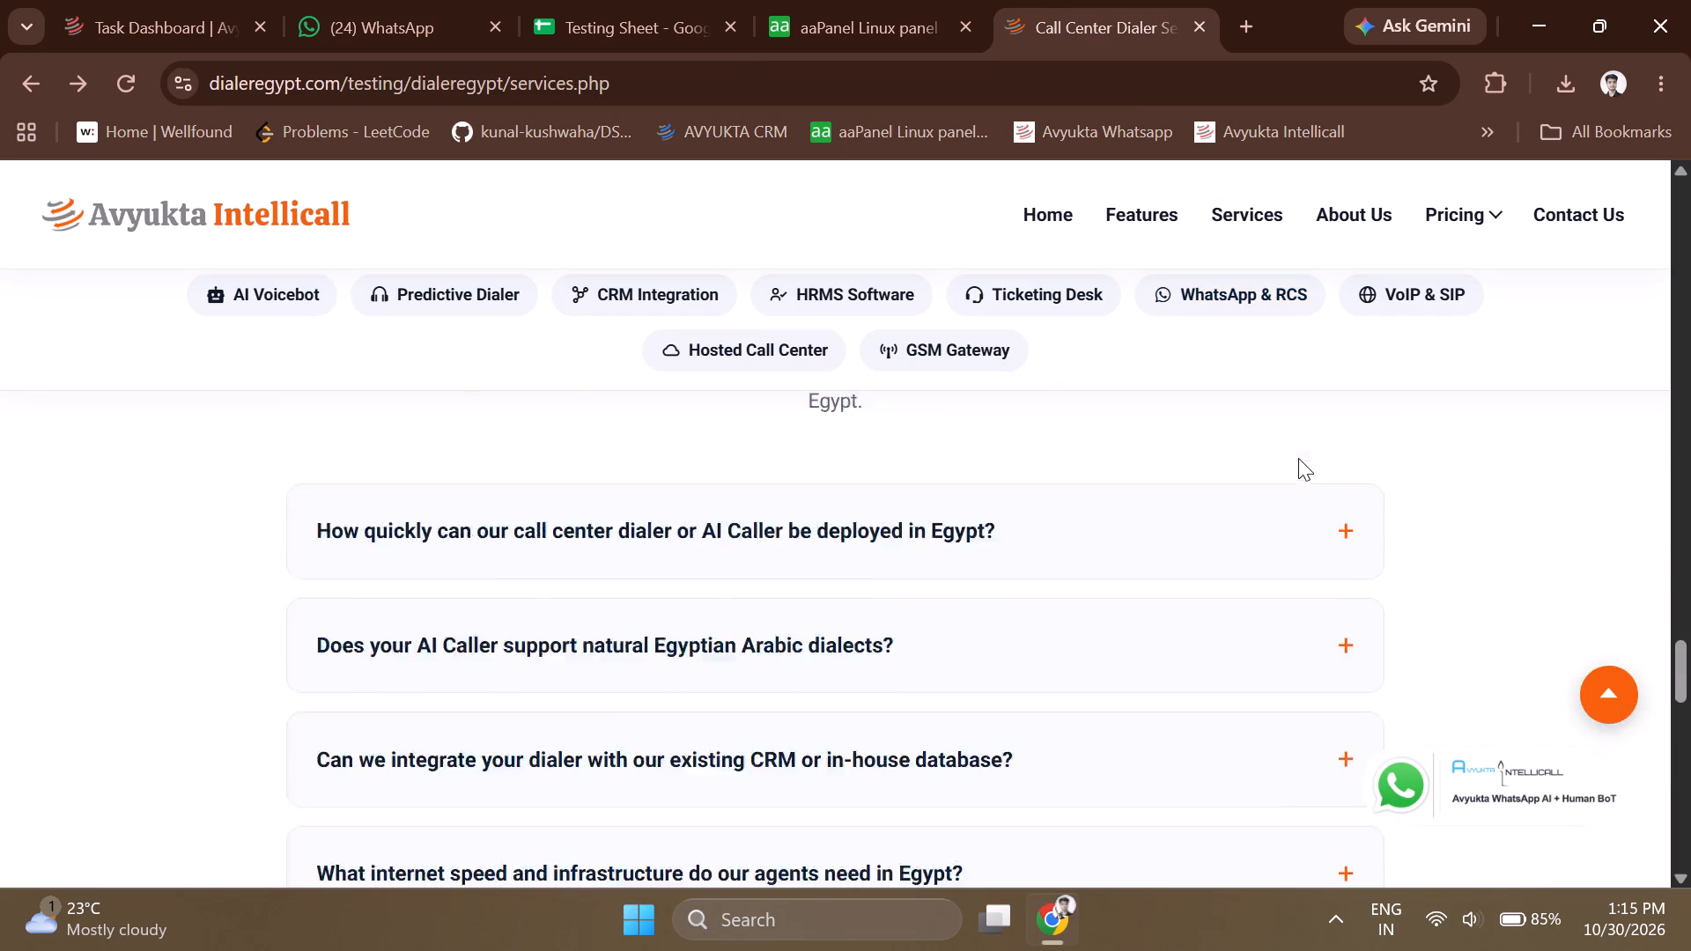
scroll(1298, 458, up, 20)
scroll(1298, 458, up, 10)
click(1246, 196)
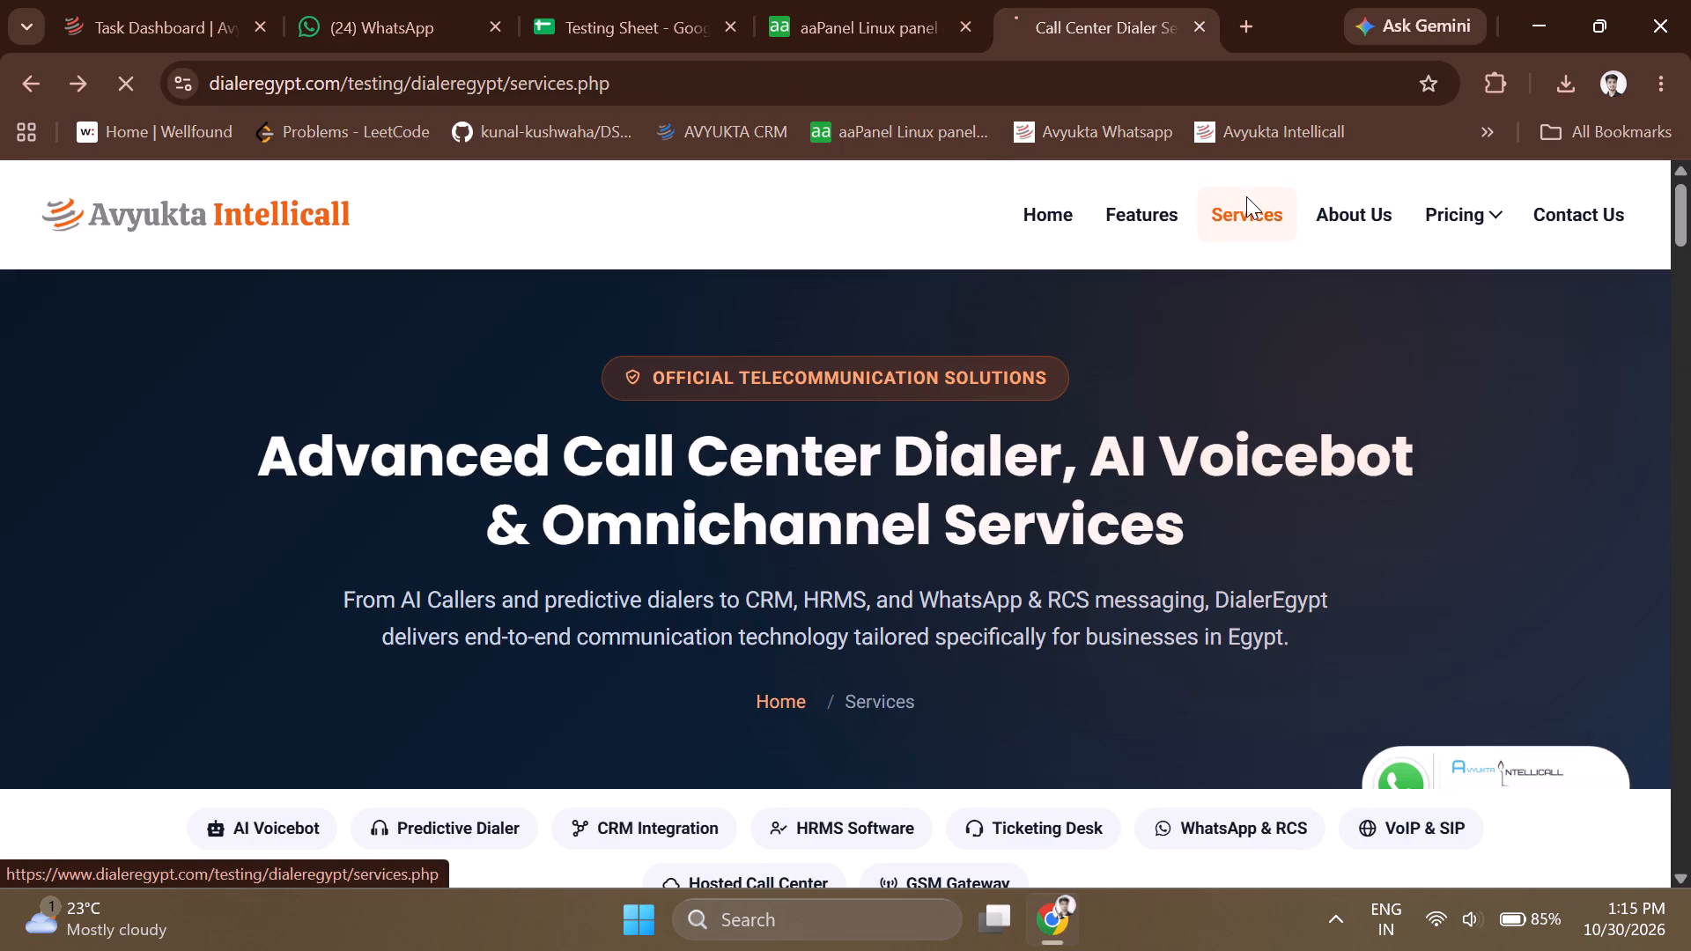
click(1333, 228)
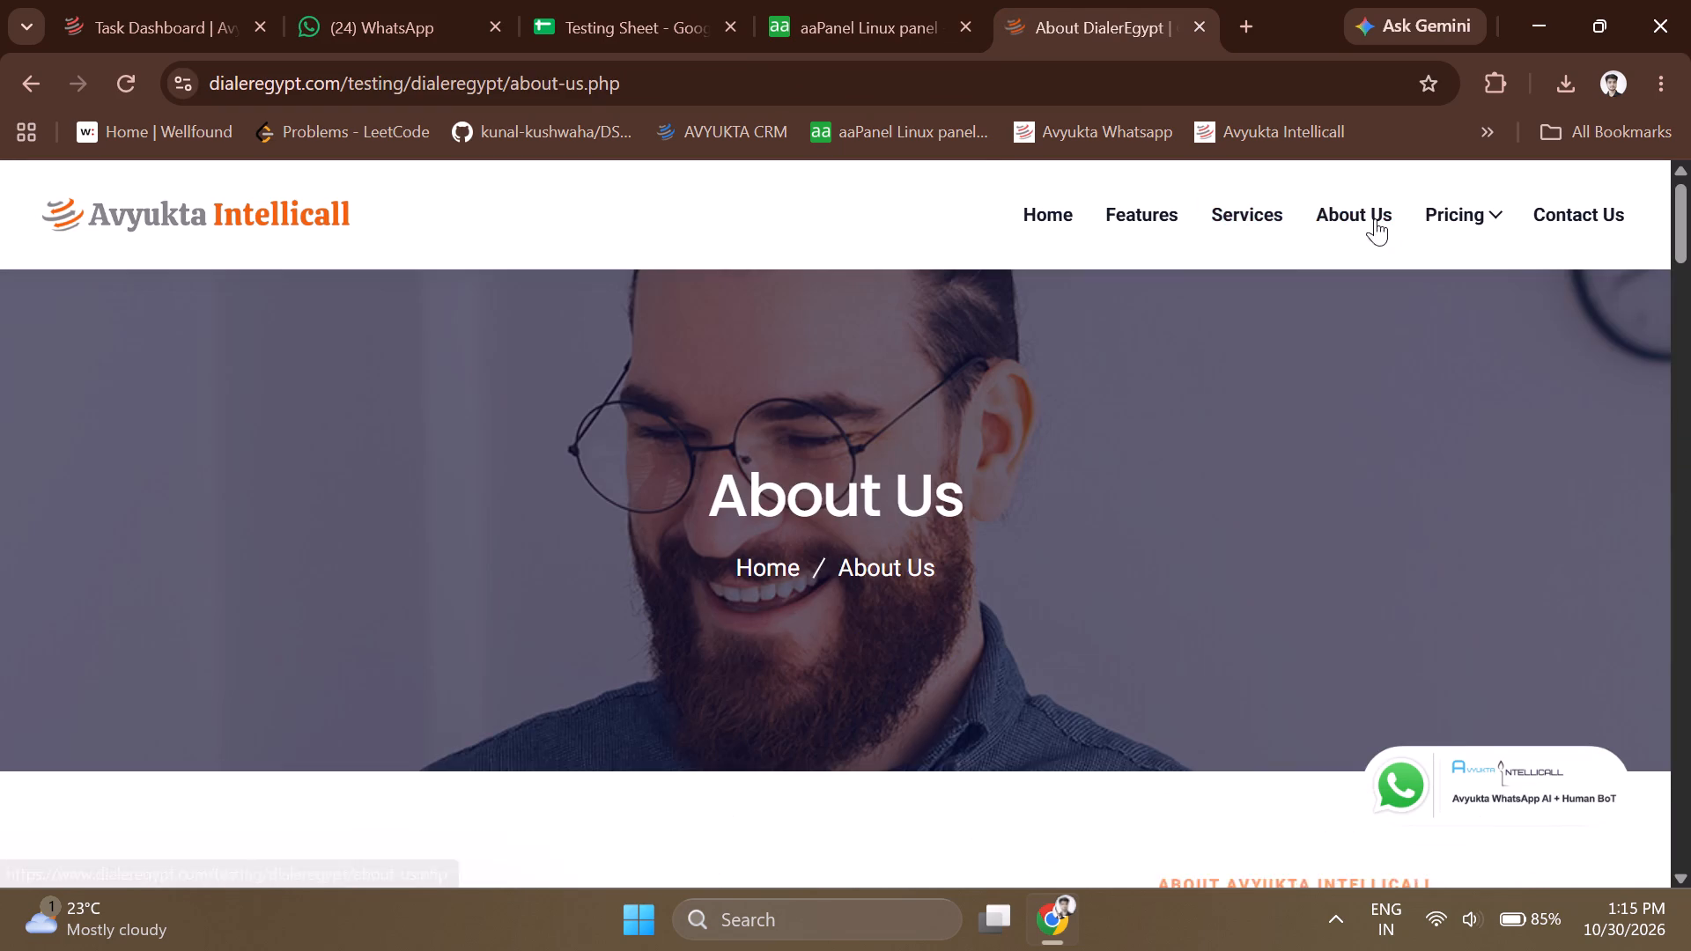
click(1466, 291)
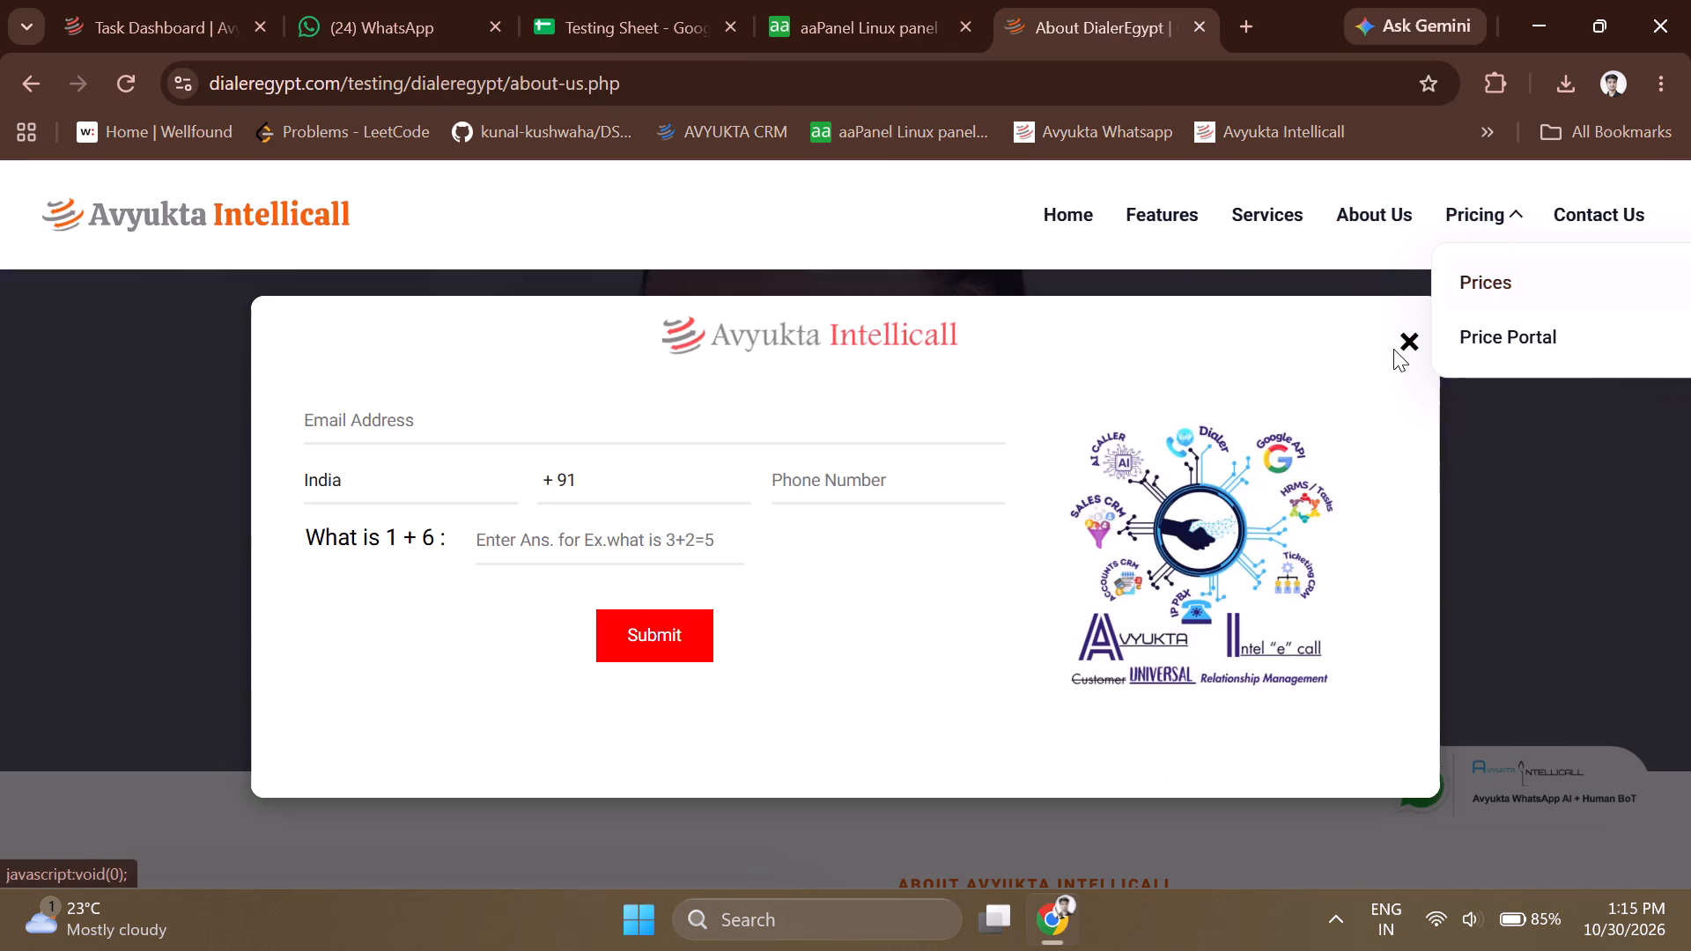
click(1393, 349)
click(1425, 333)
click(1421, 335)
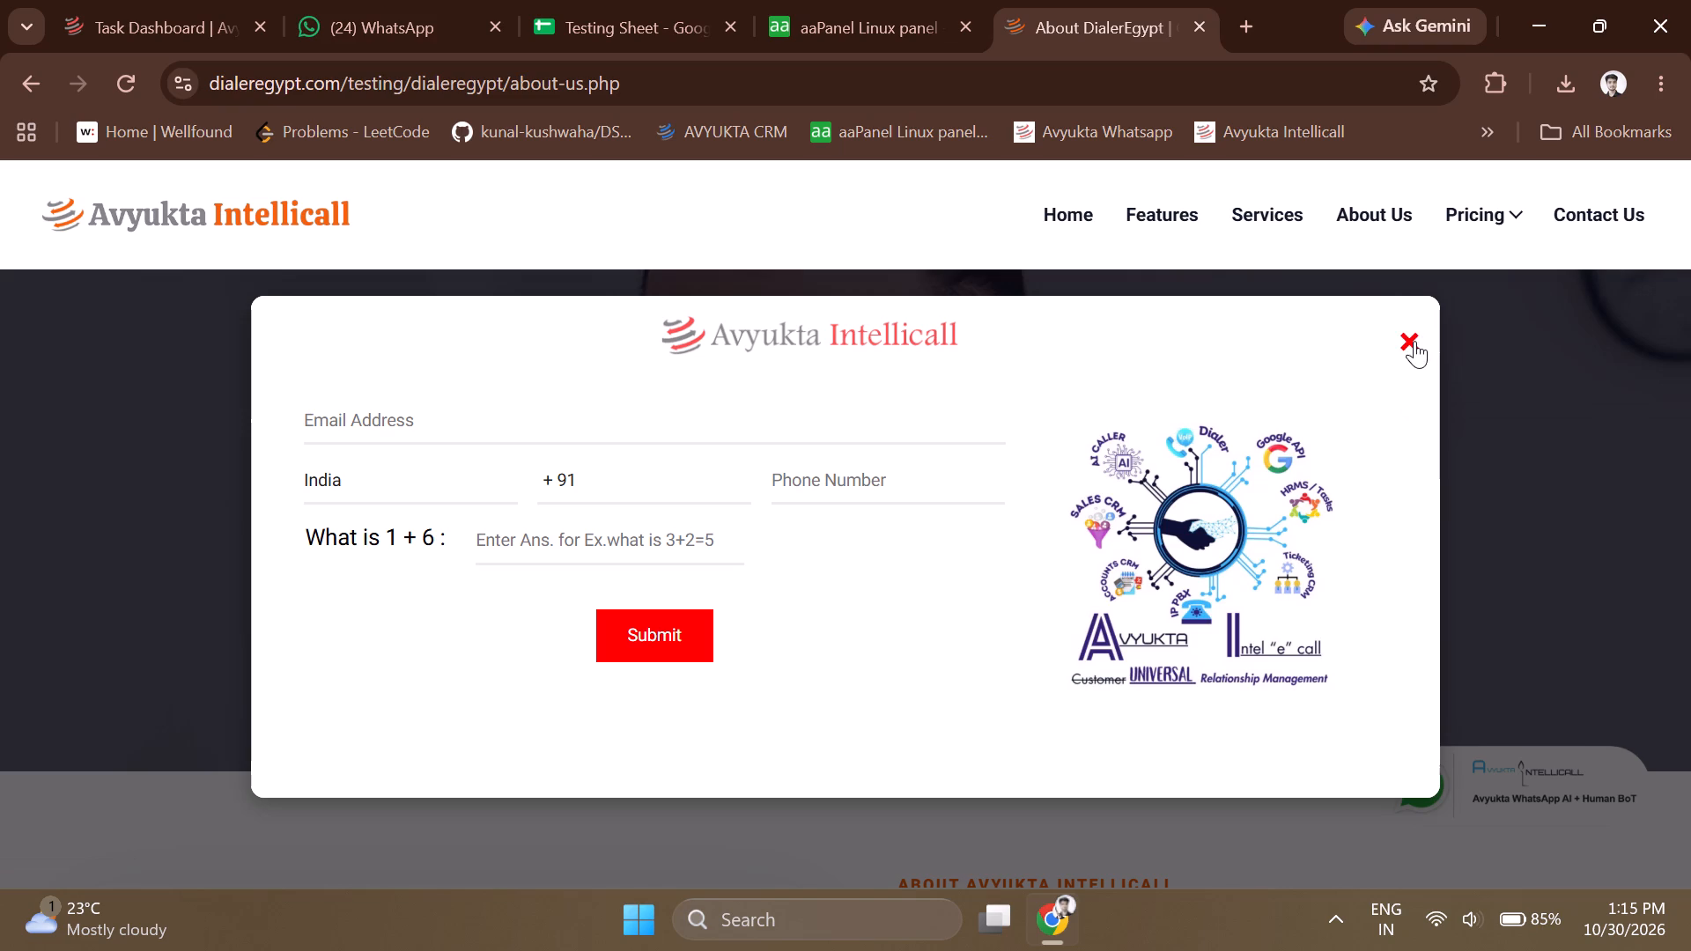
click(1414, 341)
click(1481, 227)
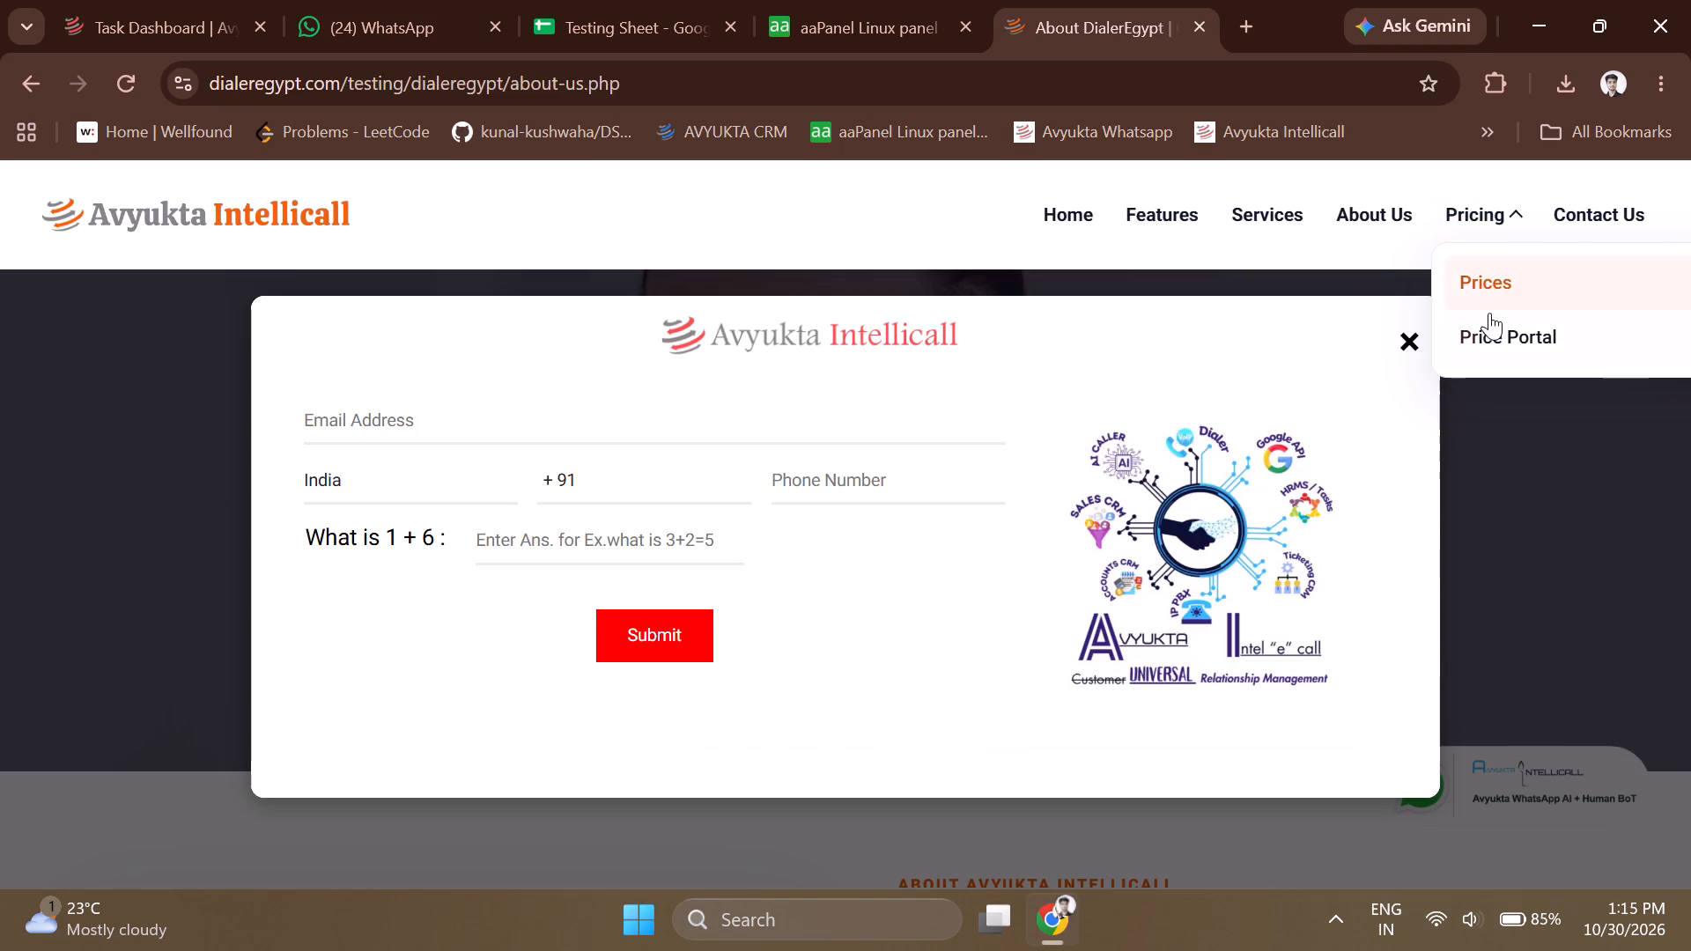
click(1489, 328)
click(1410, 337)
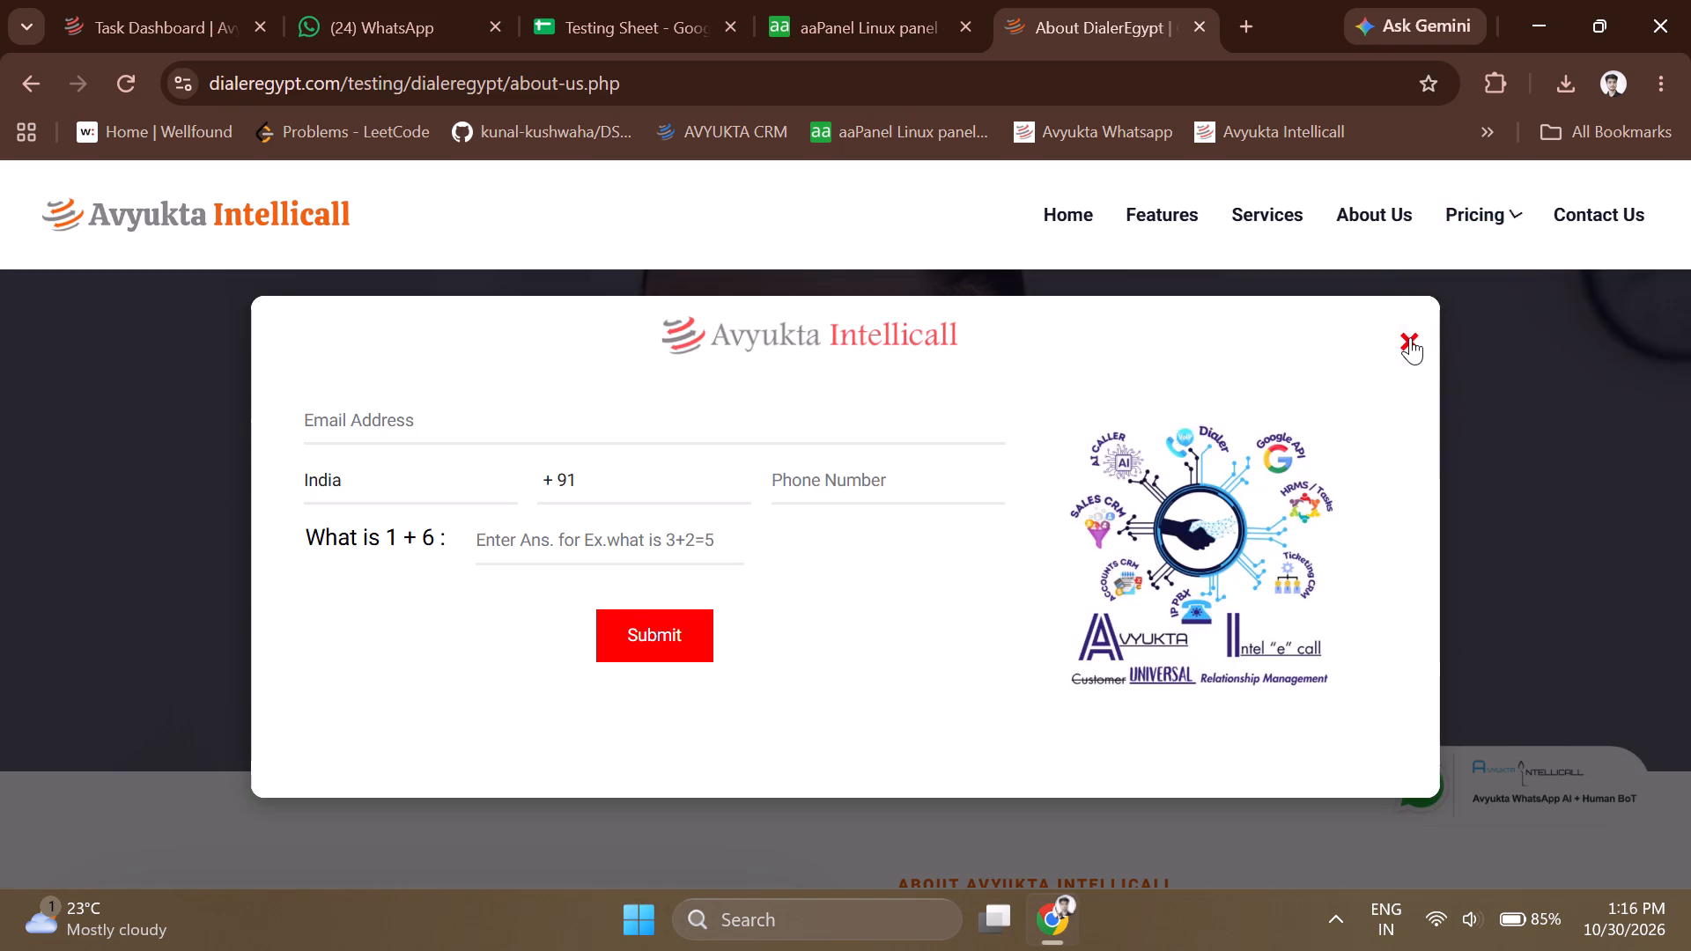
click(1480, 347)
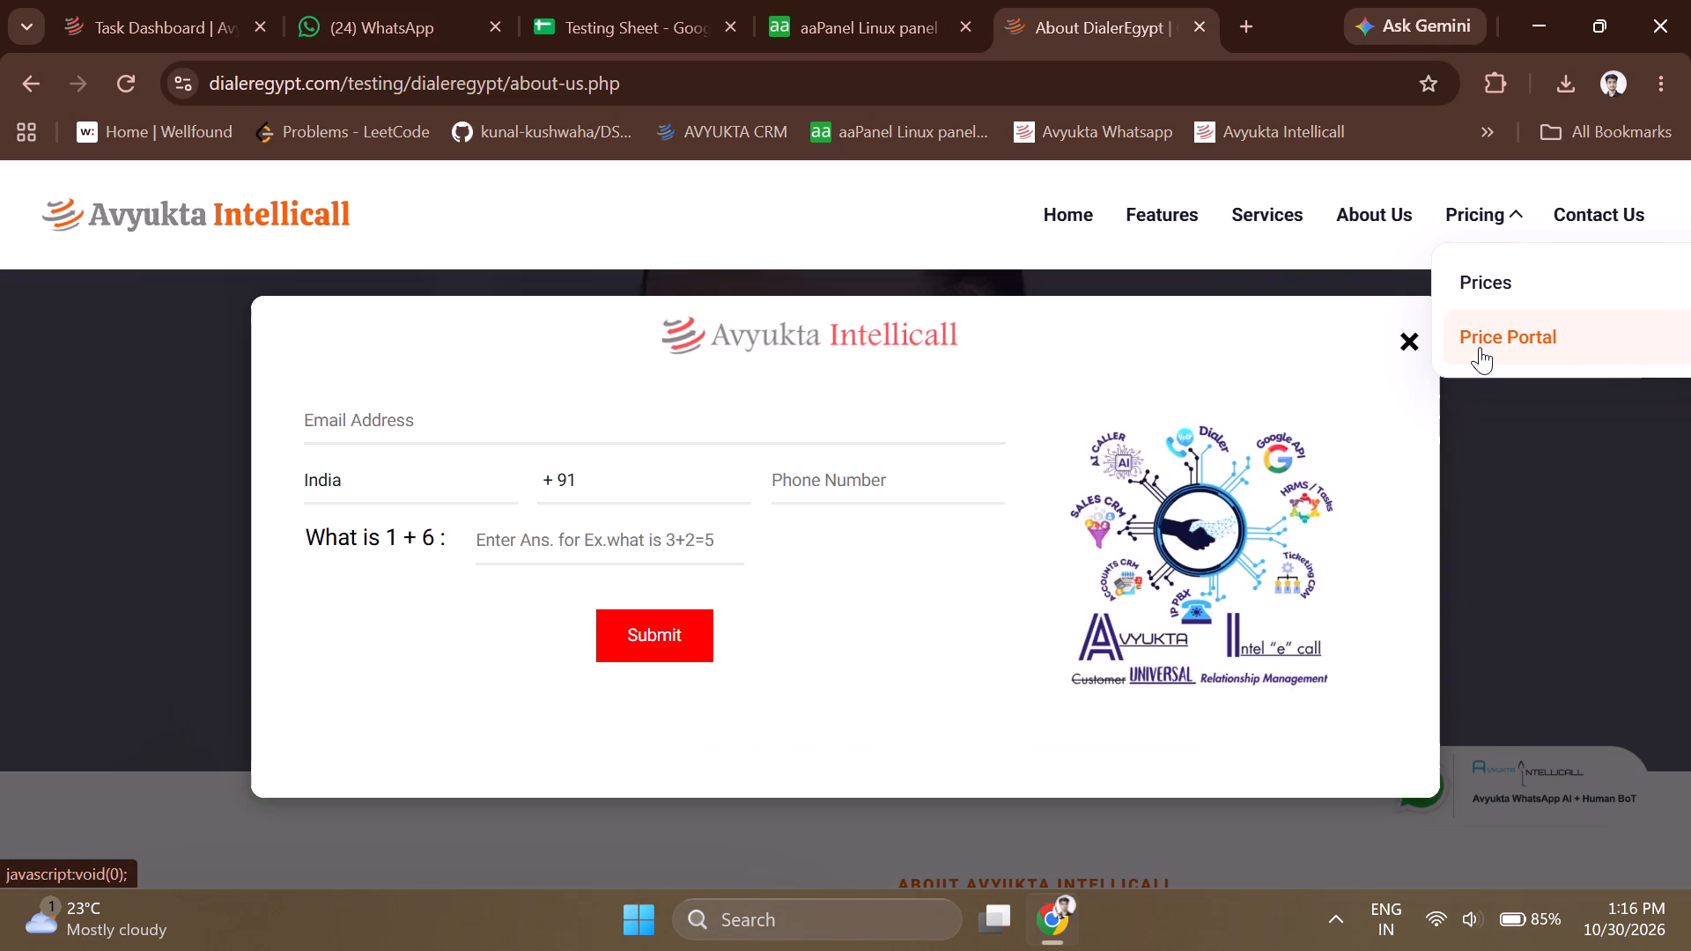
Colour remark 6 about the Pricing dropdown menus red in the Testing Sheet's dialeruae.com remarks.
click(558, 0)
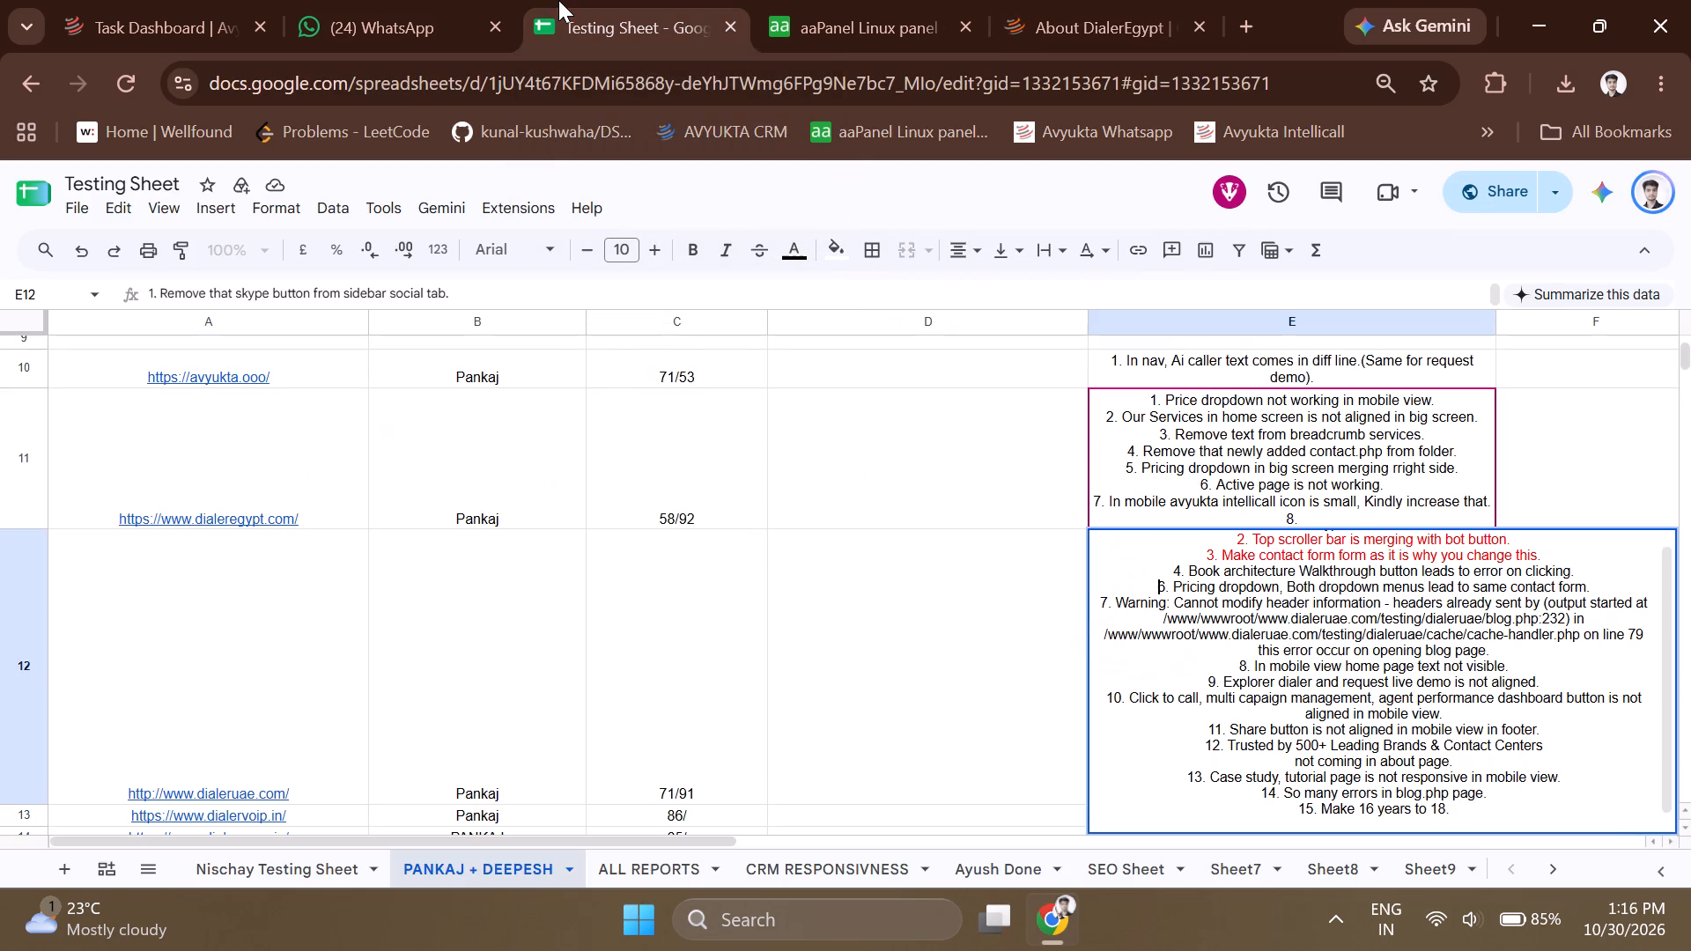
triple_click(1365, 585)
click(1365, 585)
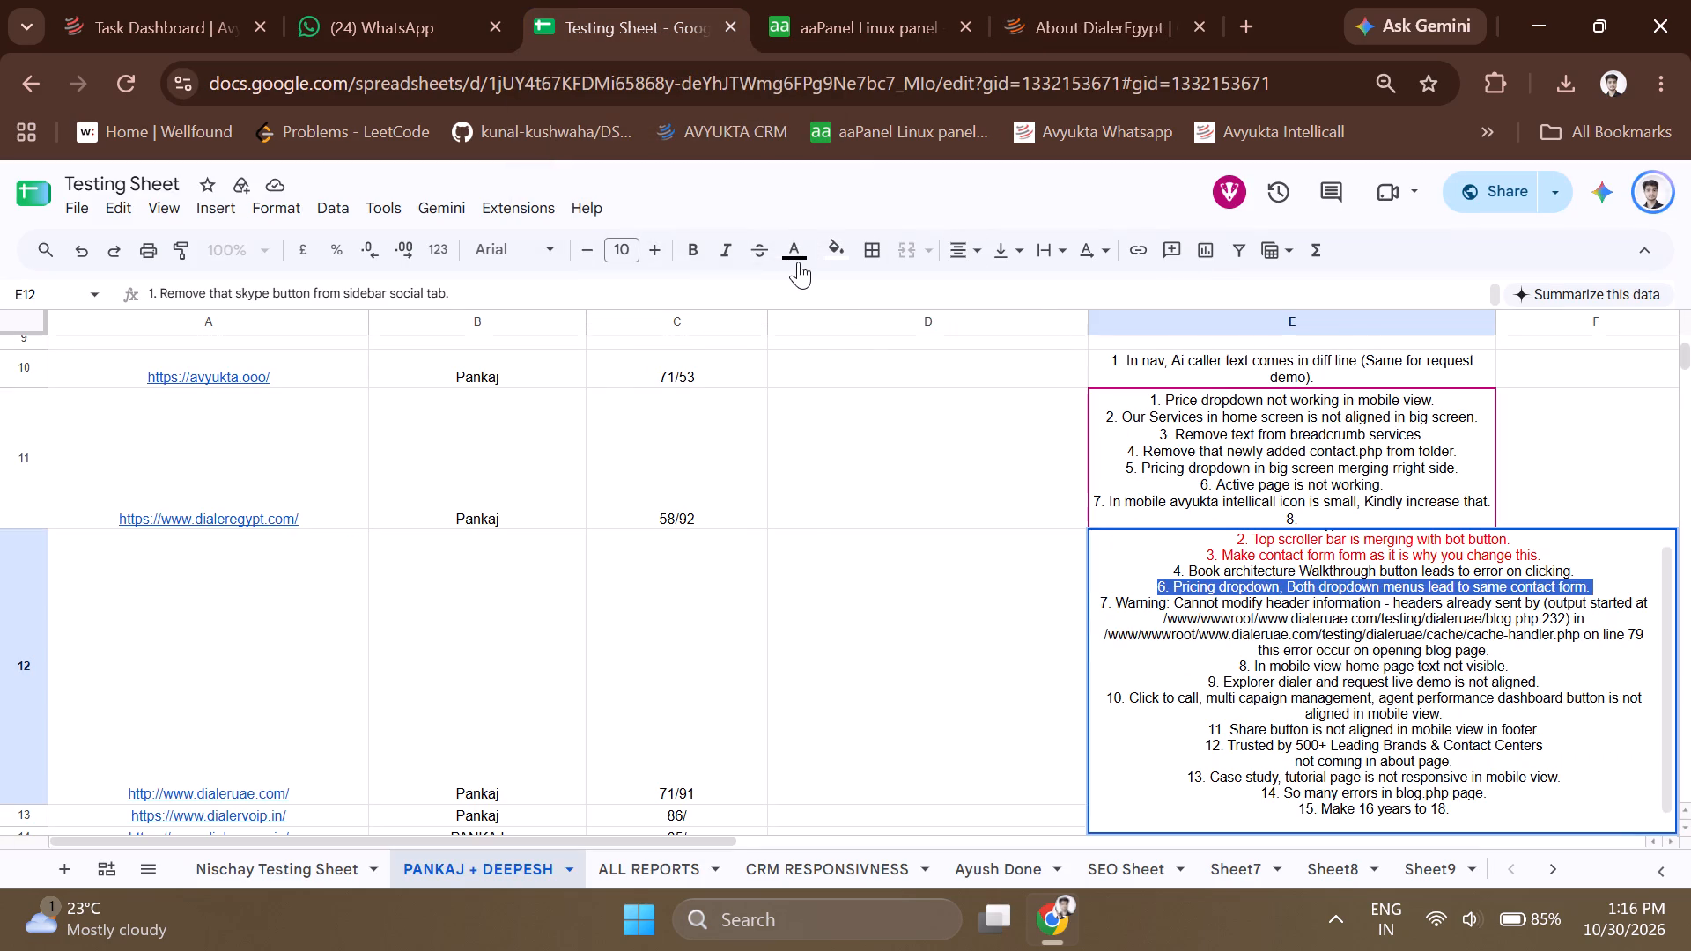
click(798, 262)
click(823, 350)
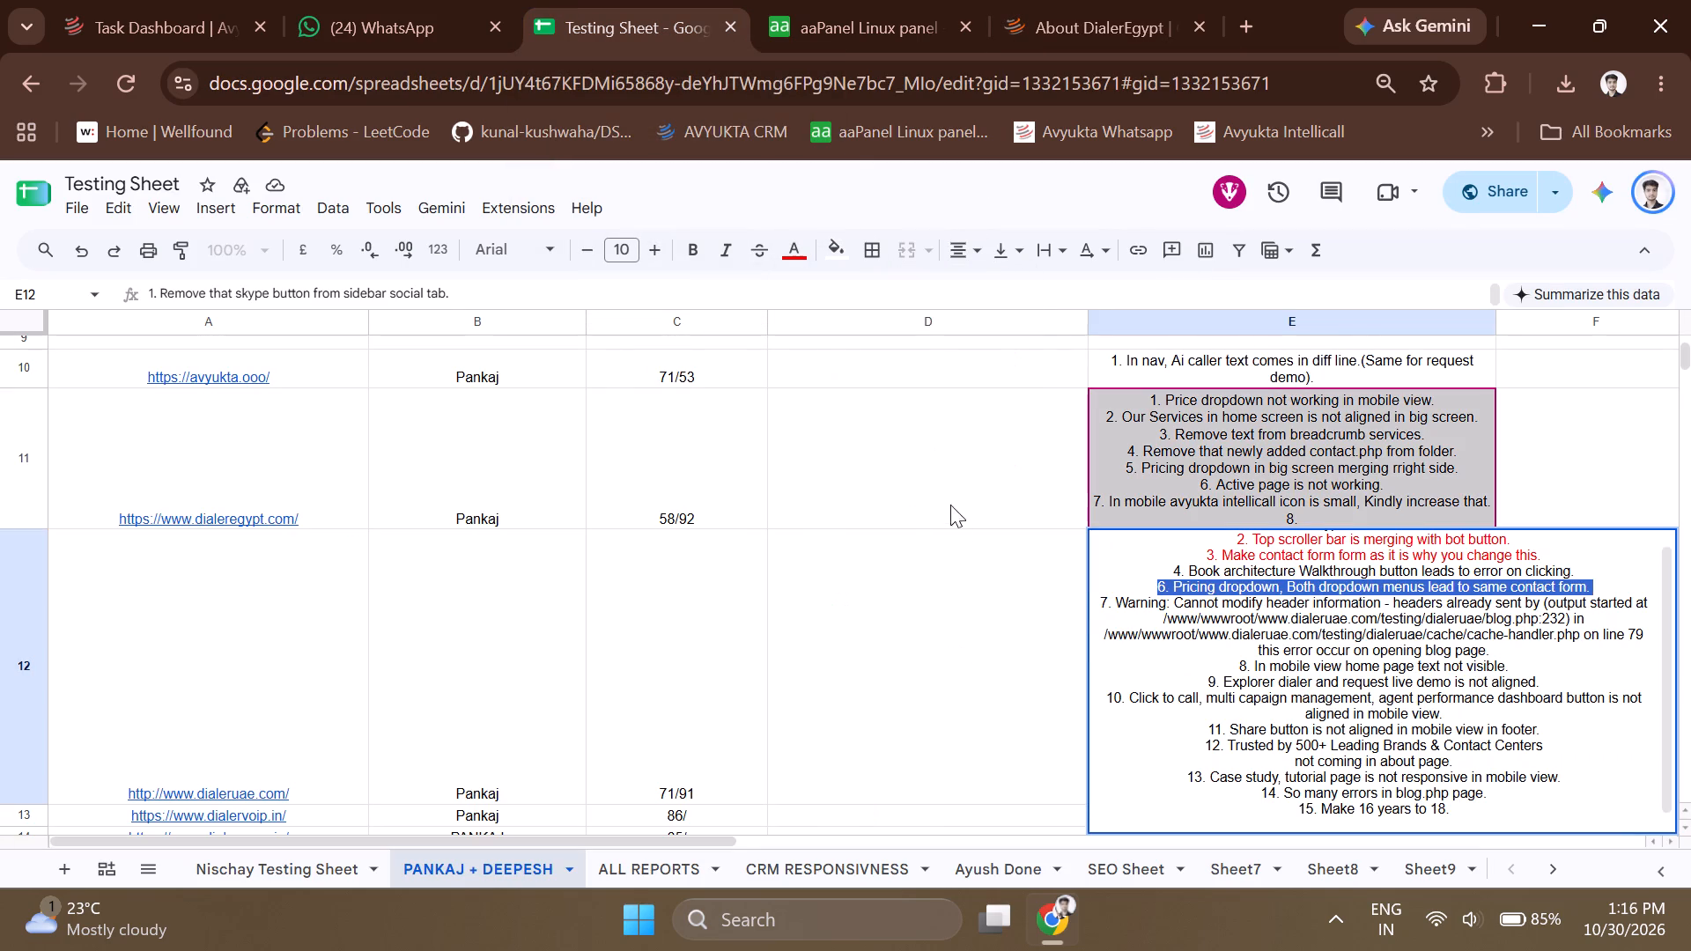
click(941, 521)
Reopen the dialeruae.com remarks and examine the About Us page's header, banner and introduction against them, dismissing the contact form.
double_click(1328, 668)
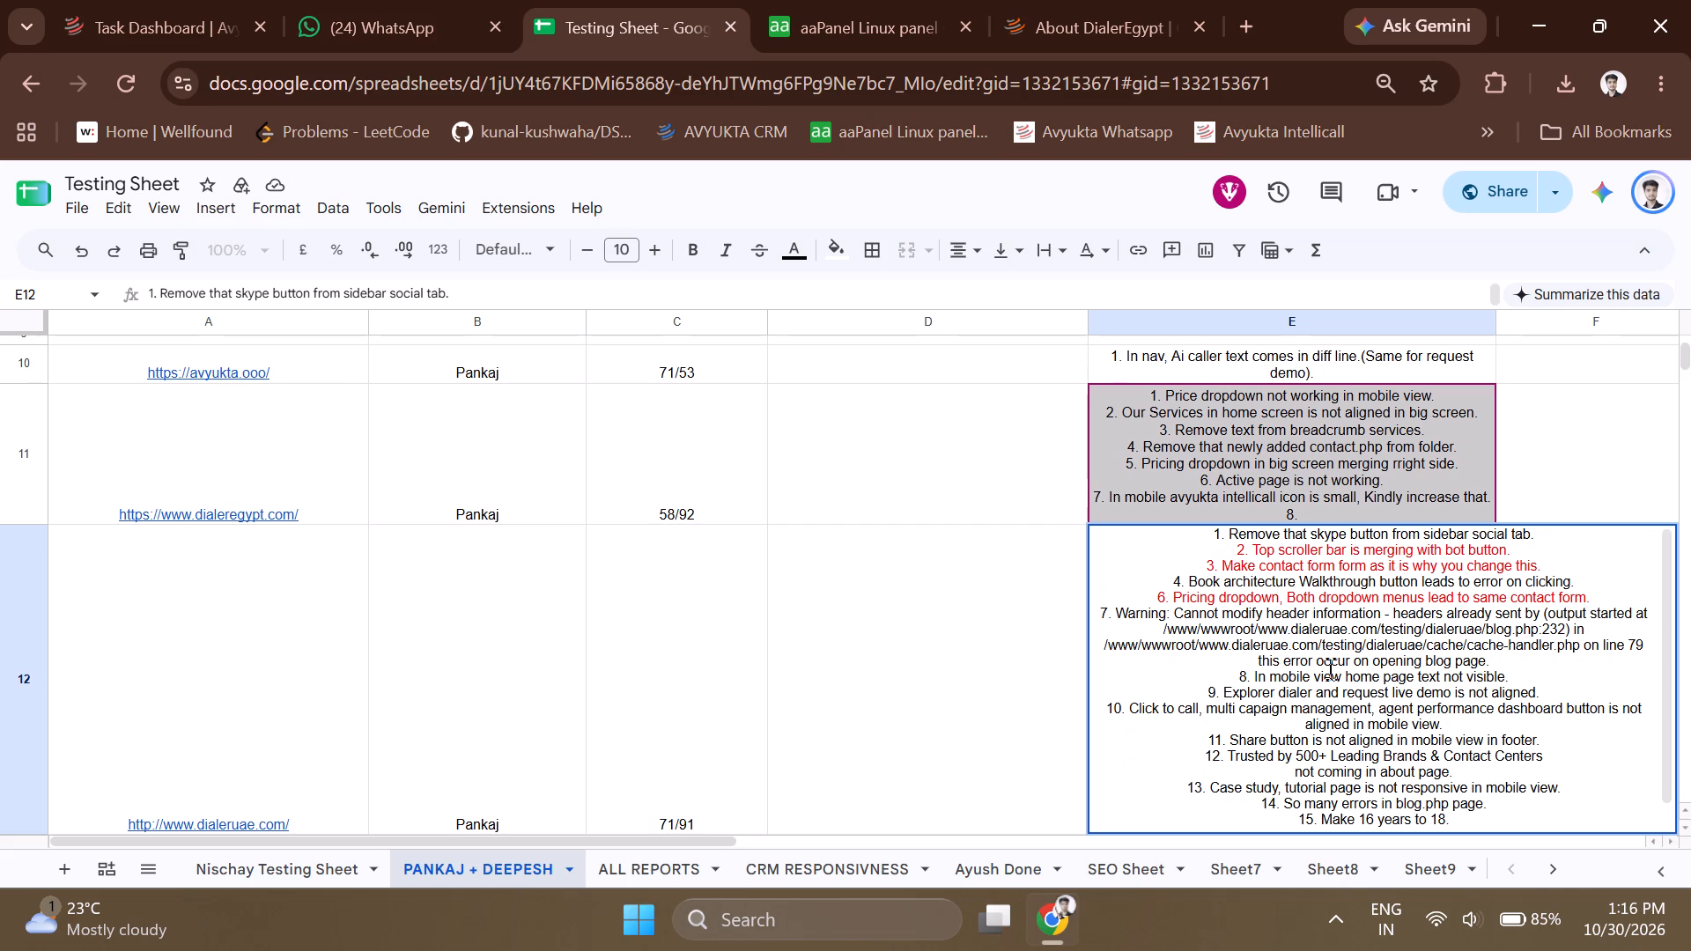
click(1044, 0)
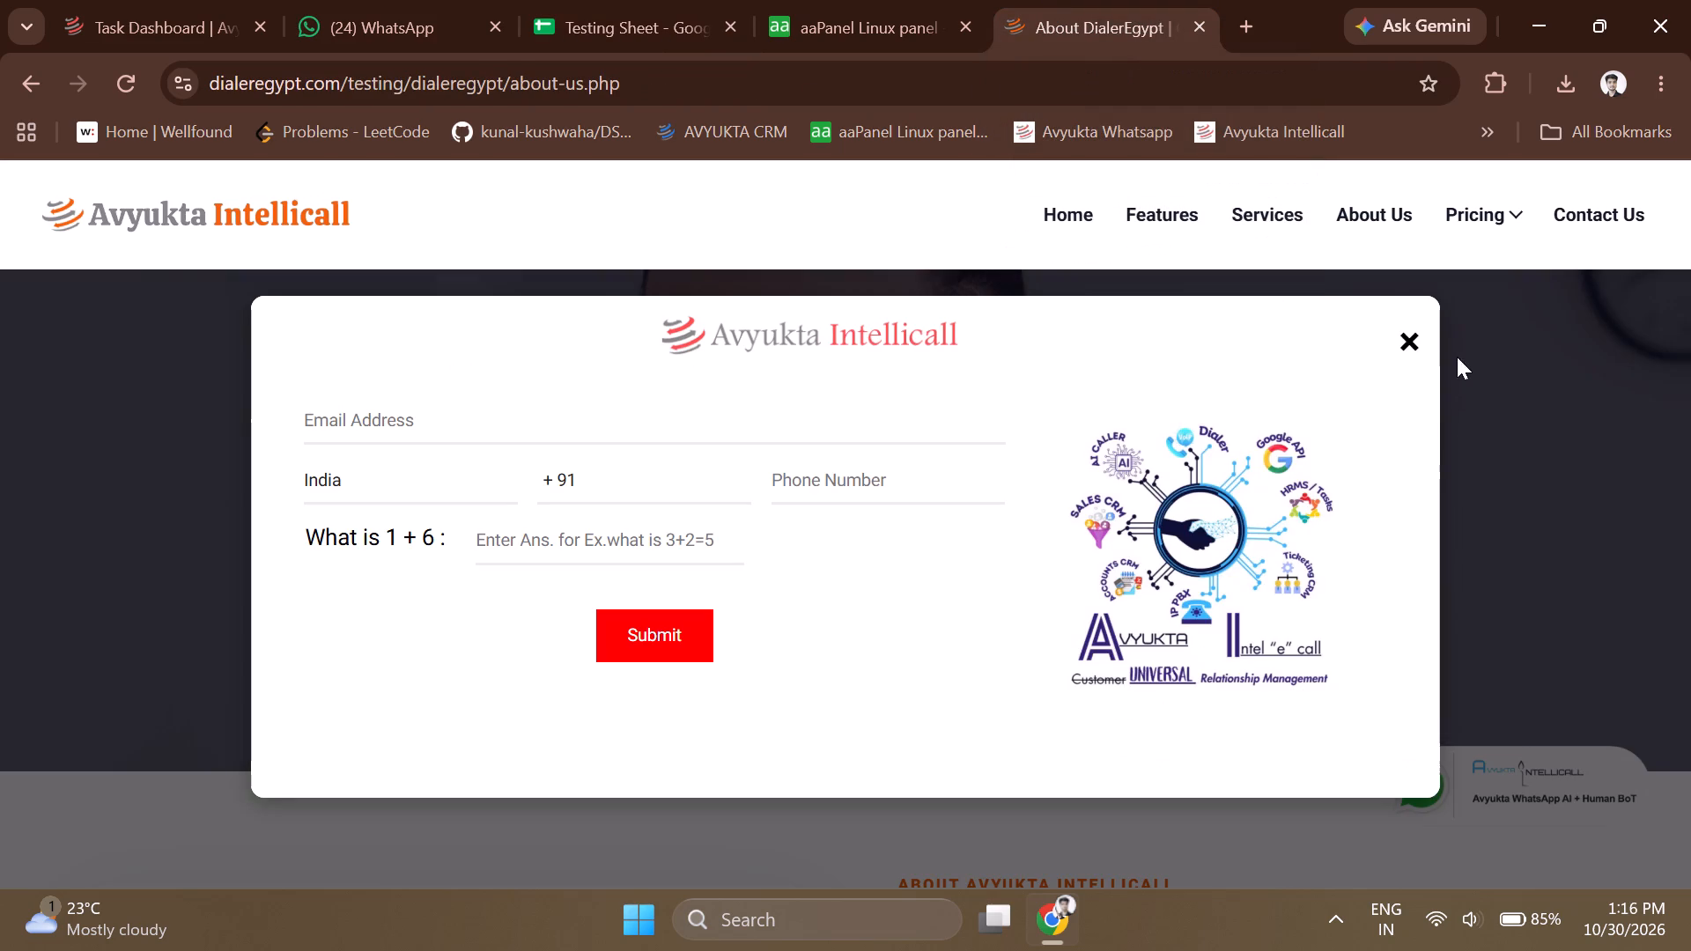
click(1415, 349)
scroll(1311, 347, up, 6)
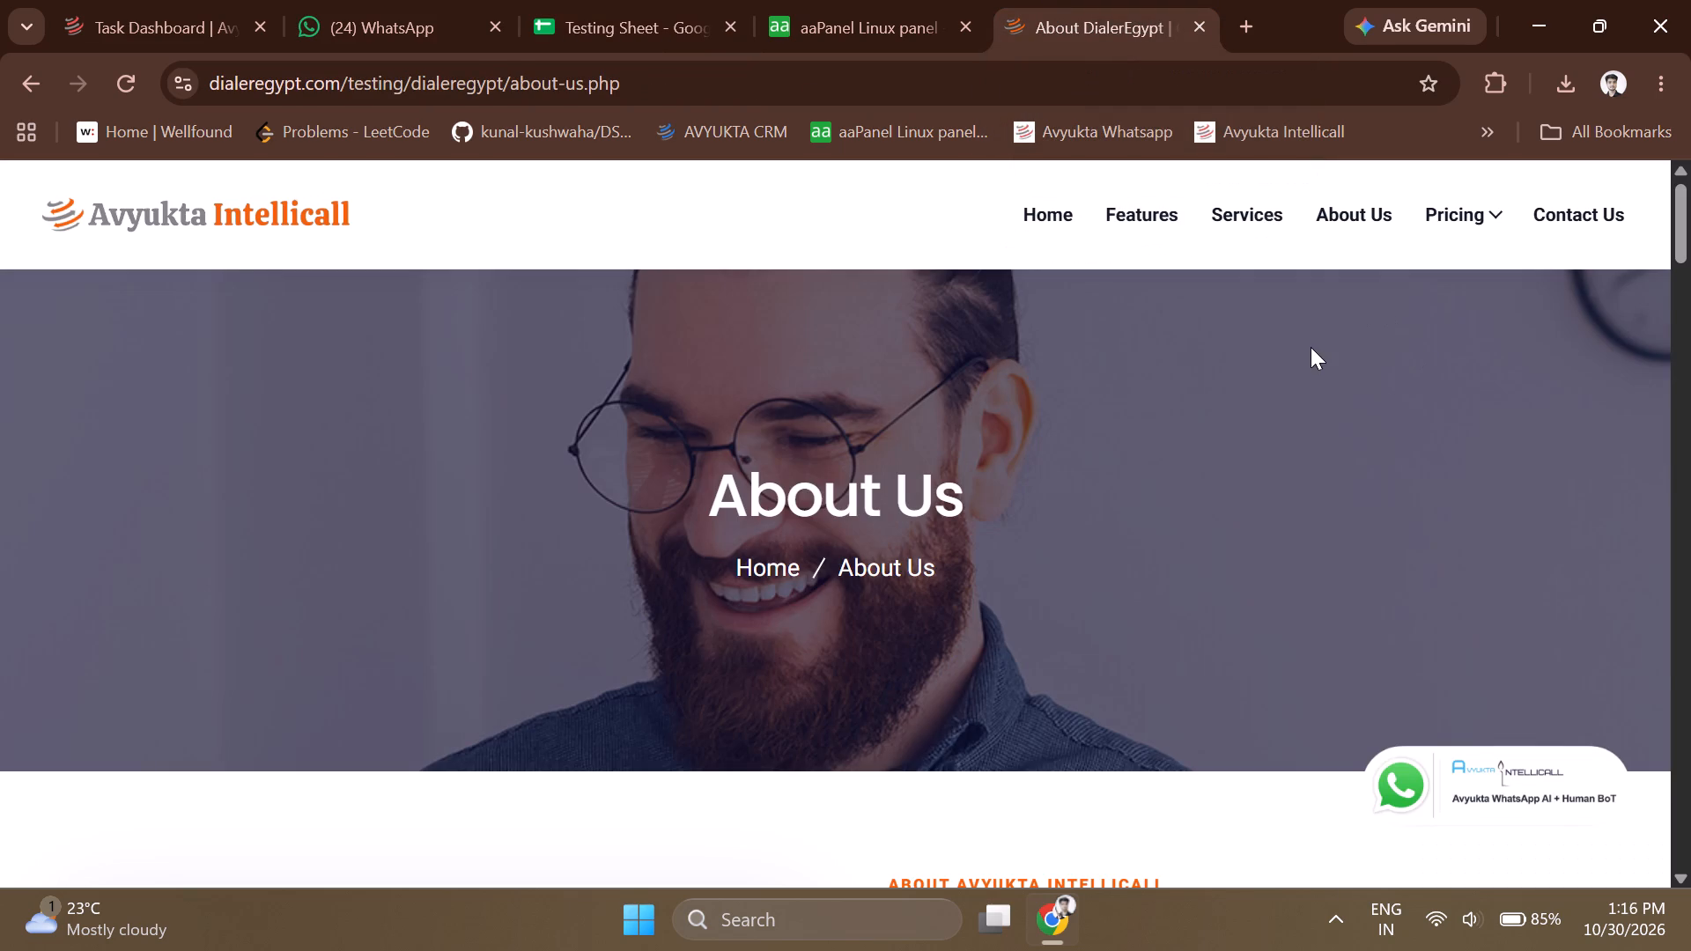
scroll(1311, 347, down, 9)
scroll(1311, 347, up, 12)
click(838, 0)
click(619, 0)
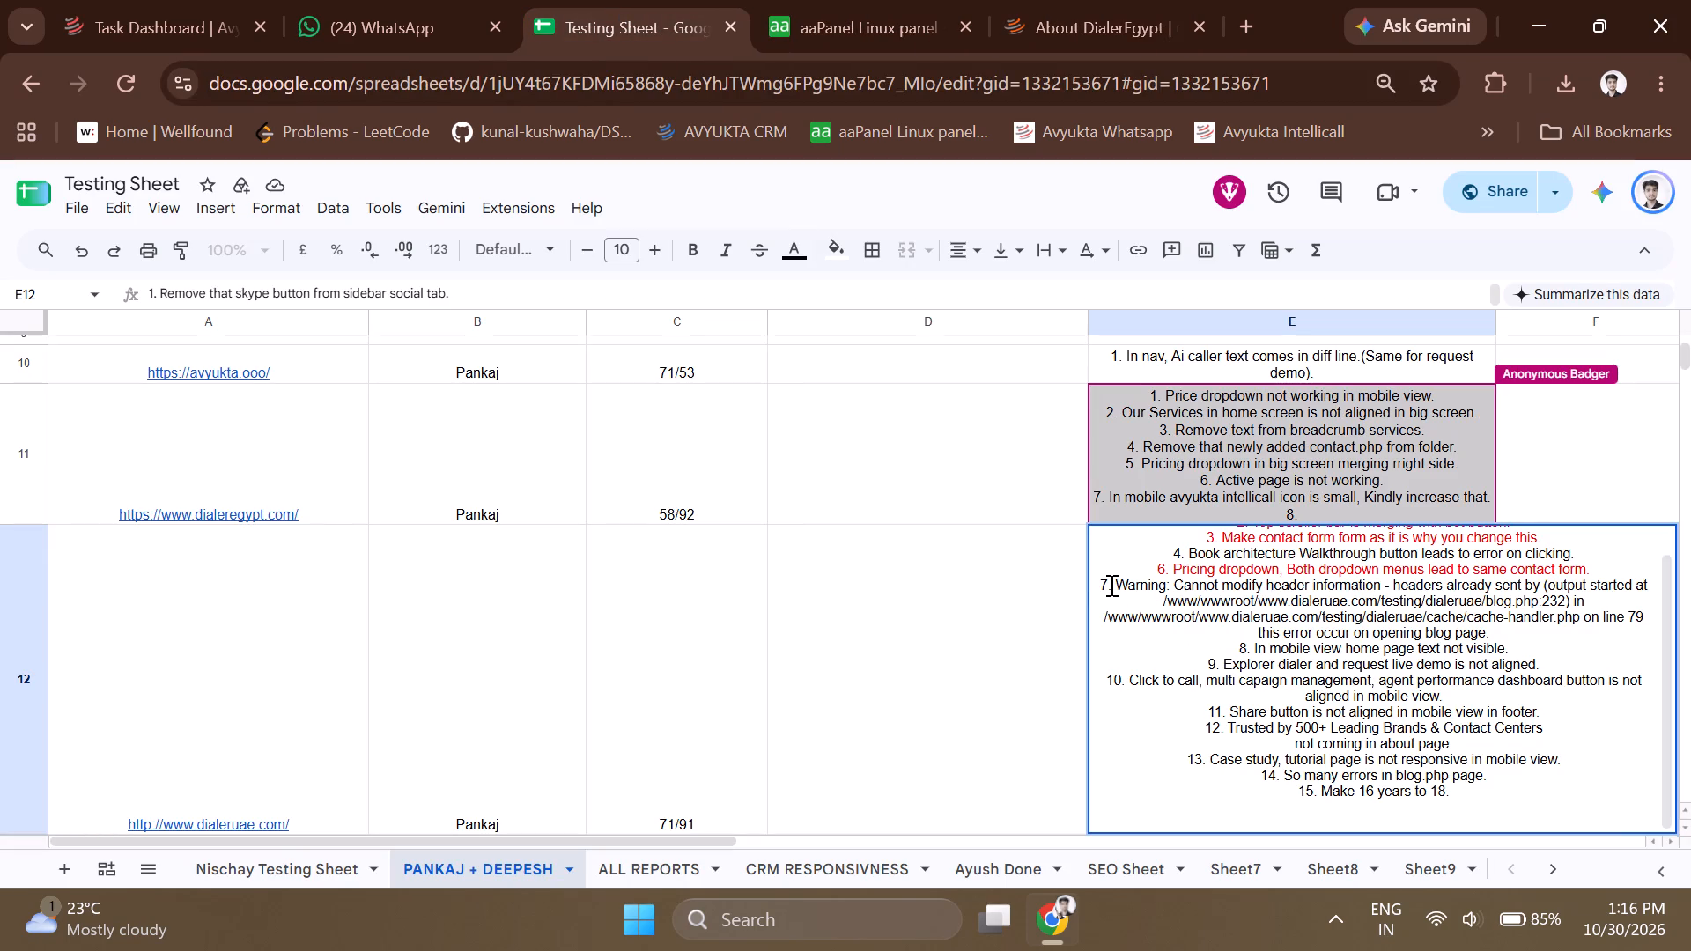
click(1076, 0)
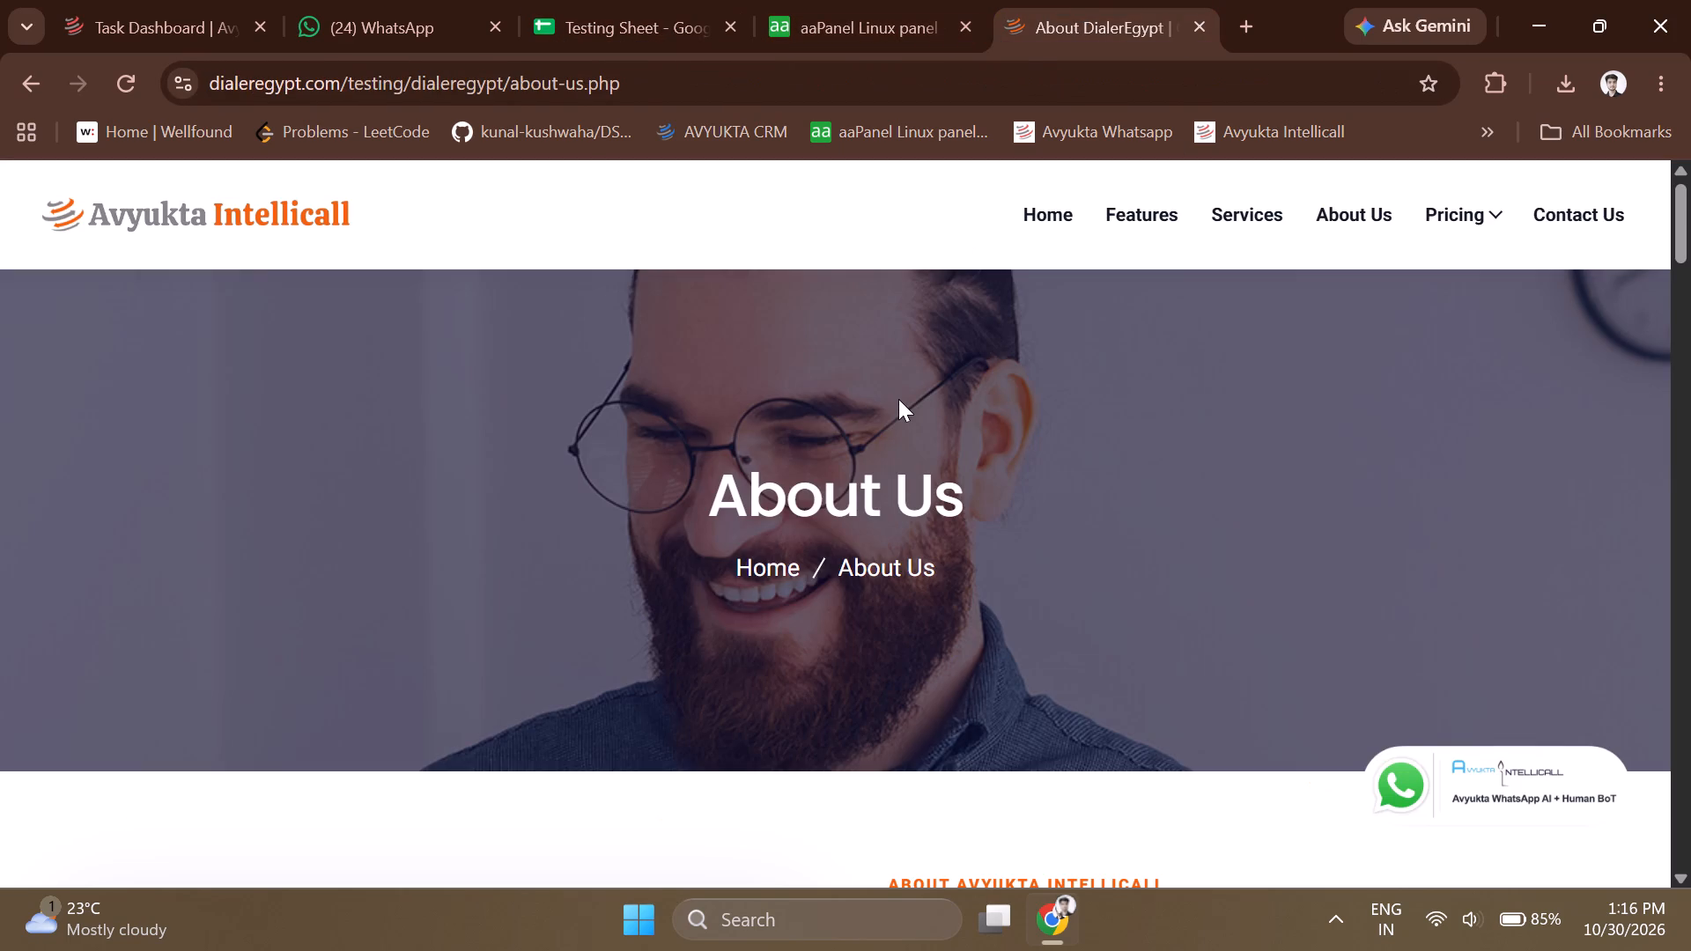
scroll(1048, 755, down, 4)
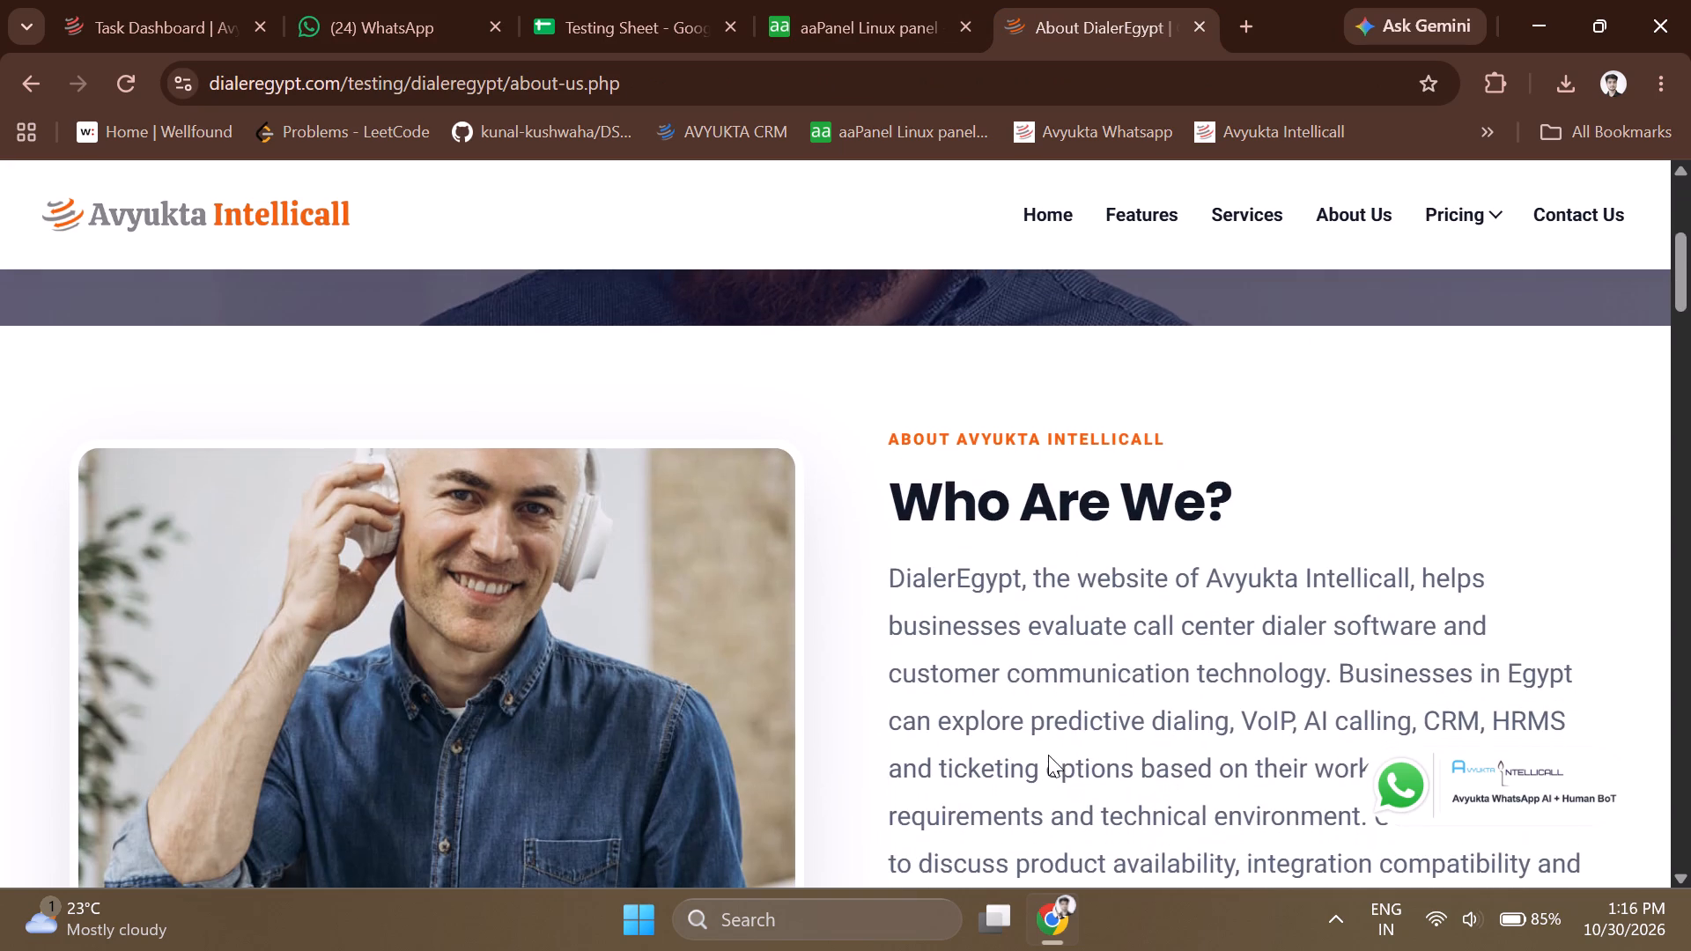
scroll(1048, 755, up, 8)
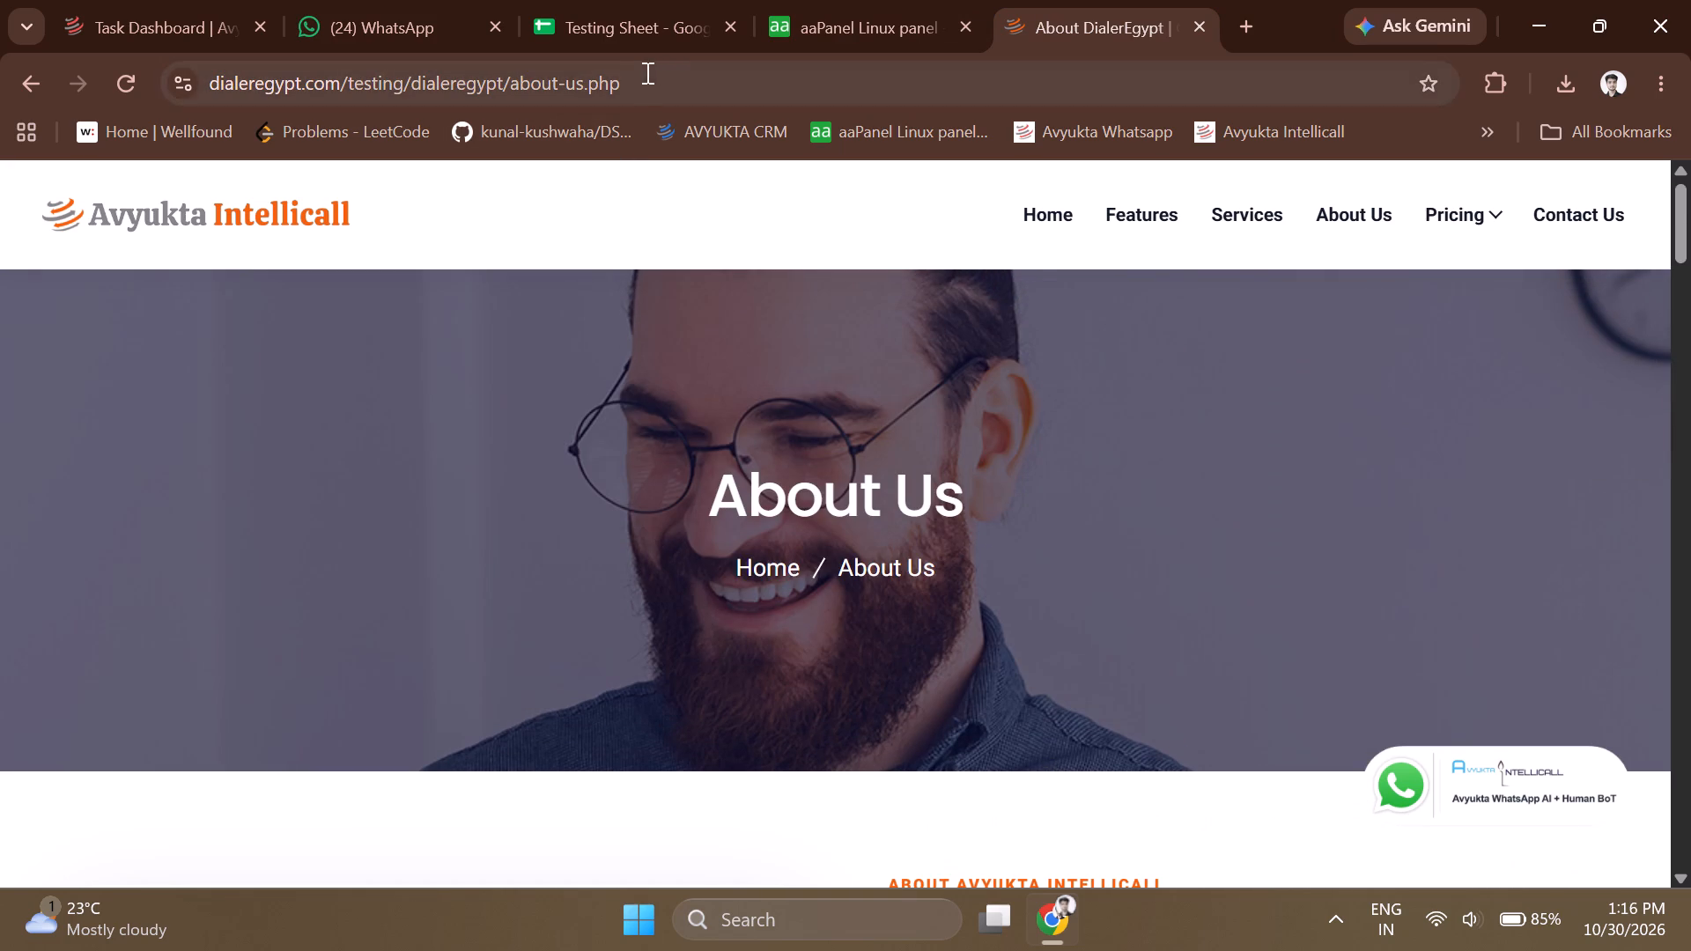
Test whether the testing build has a blog page by opening blogs.php, and return to the About Us page.
drag(640, 76, 512, 109)
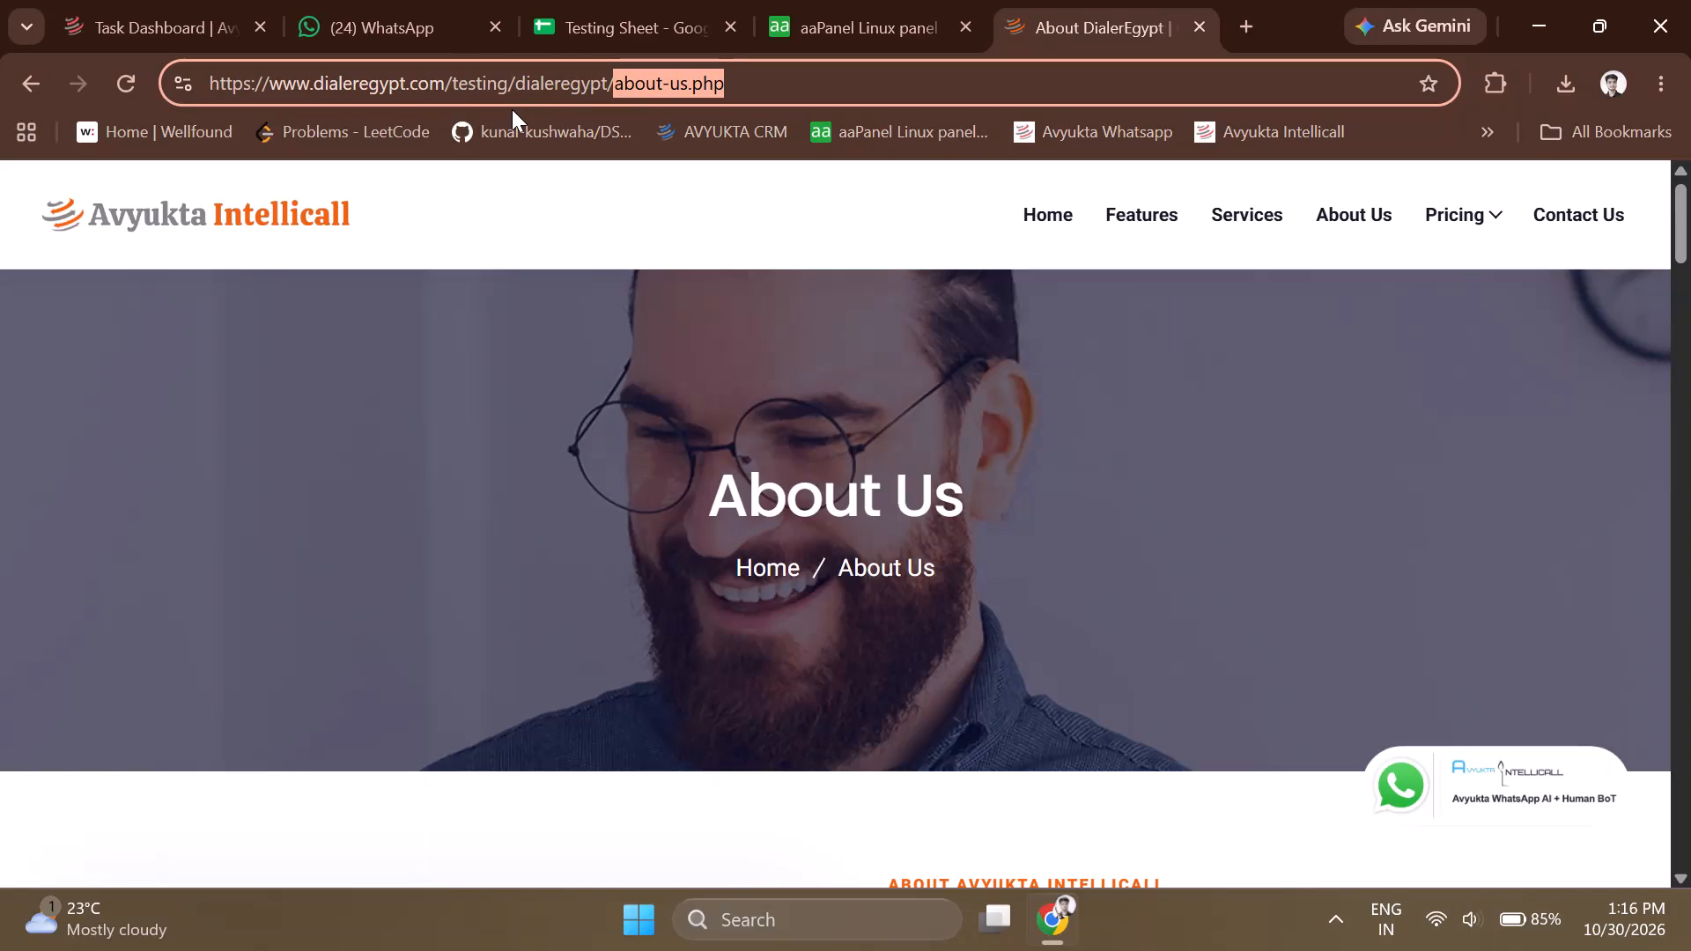
text(bloh)
key(BackSpace)
text(gs.php)
key(Return)
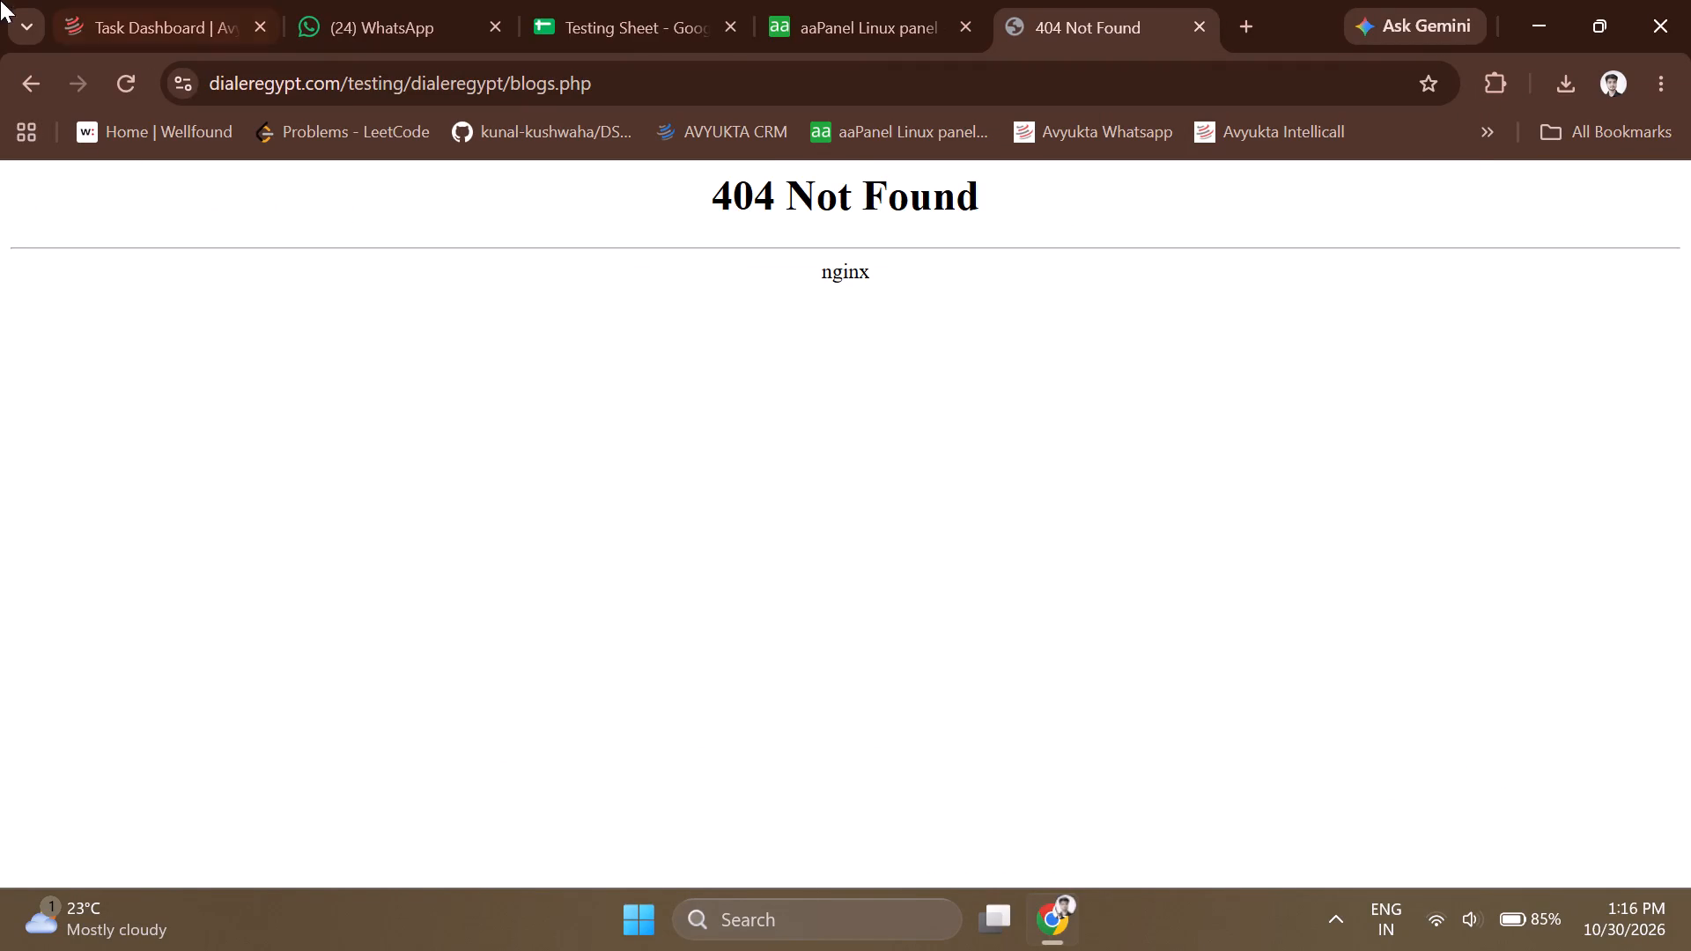
click(25, 96)
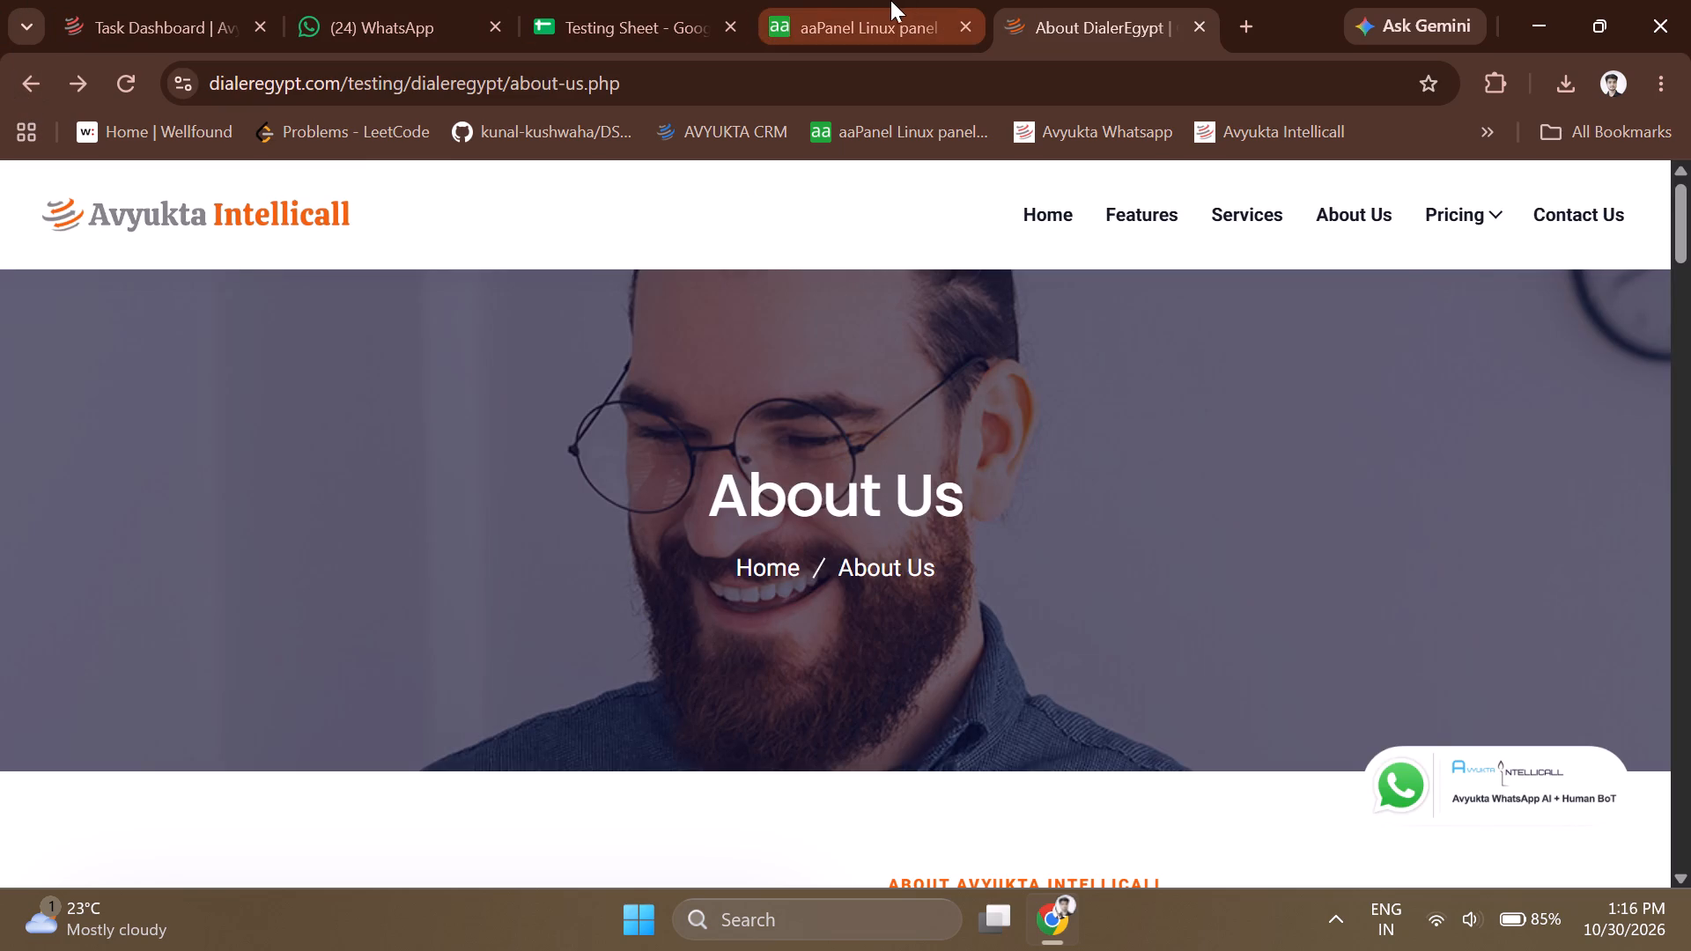
Append "(WHERE IS BLOG PAGE )" to remark 7 about the blog page warning in the Testing Sheet's dialeruae.com remarks.
click(875, 1)
click(670, 0)
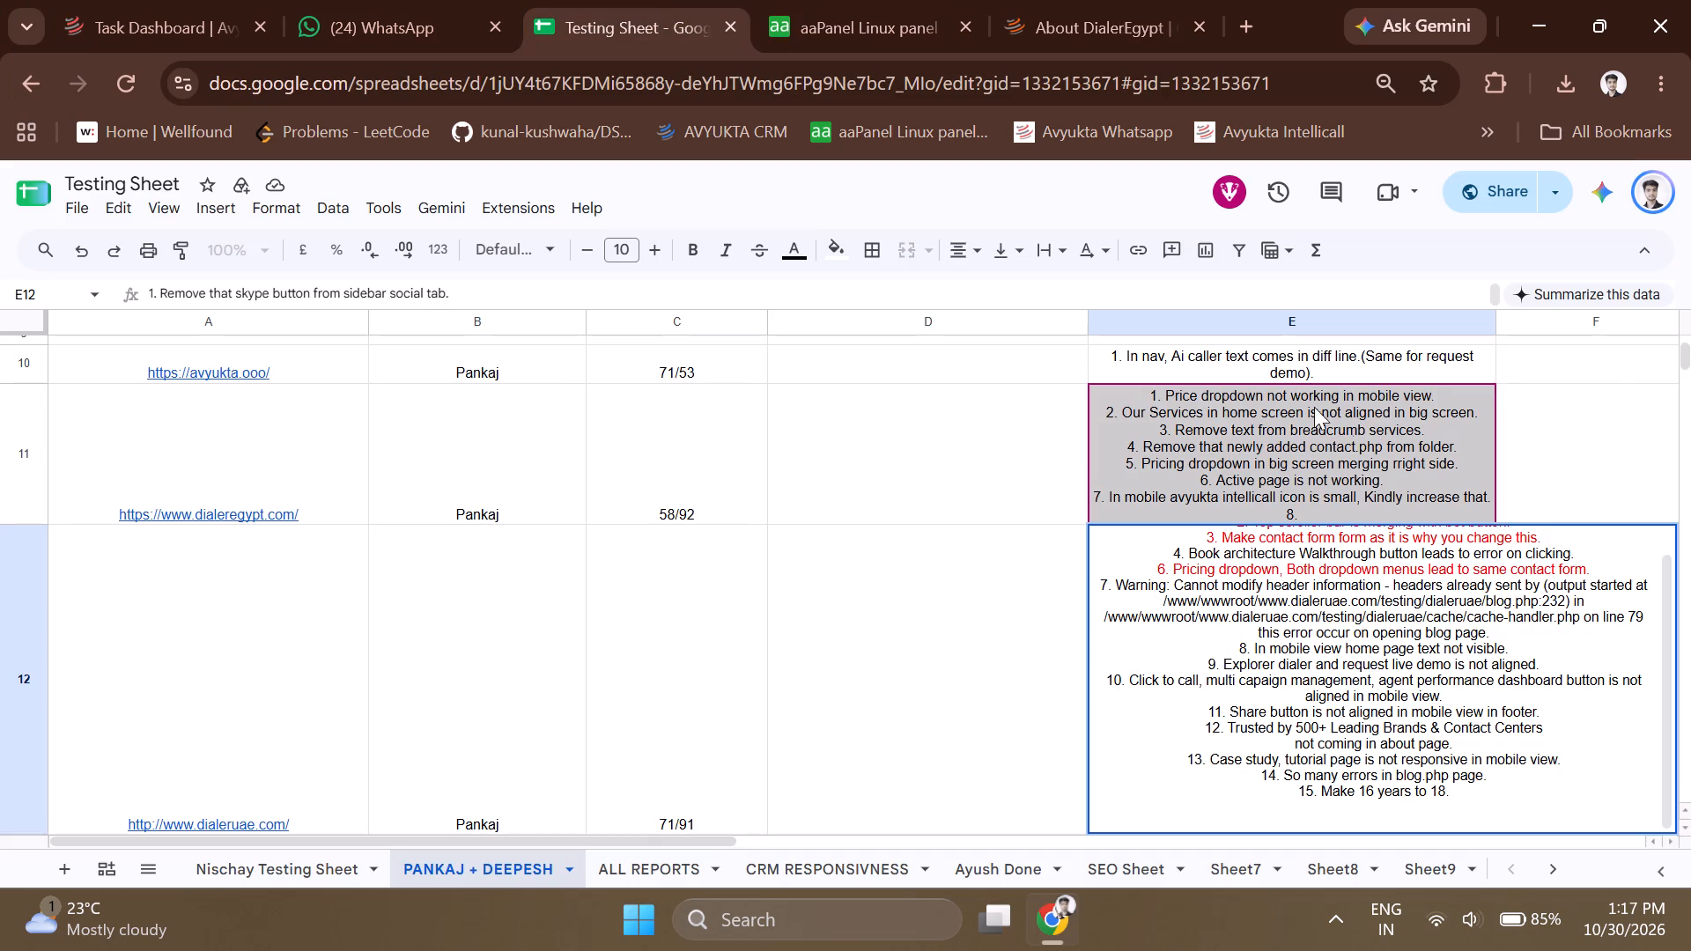
click(1497, 622)
click(1497, 630)
key(space)
text((WHERE IS BLOG PAGE)
key(space)
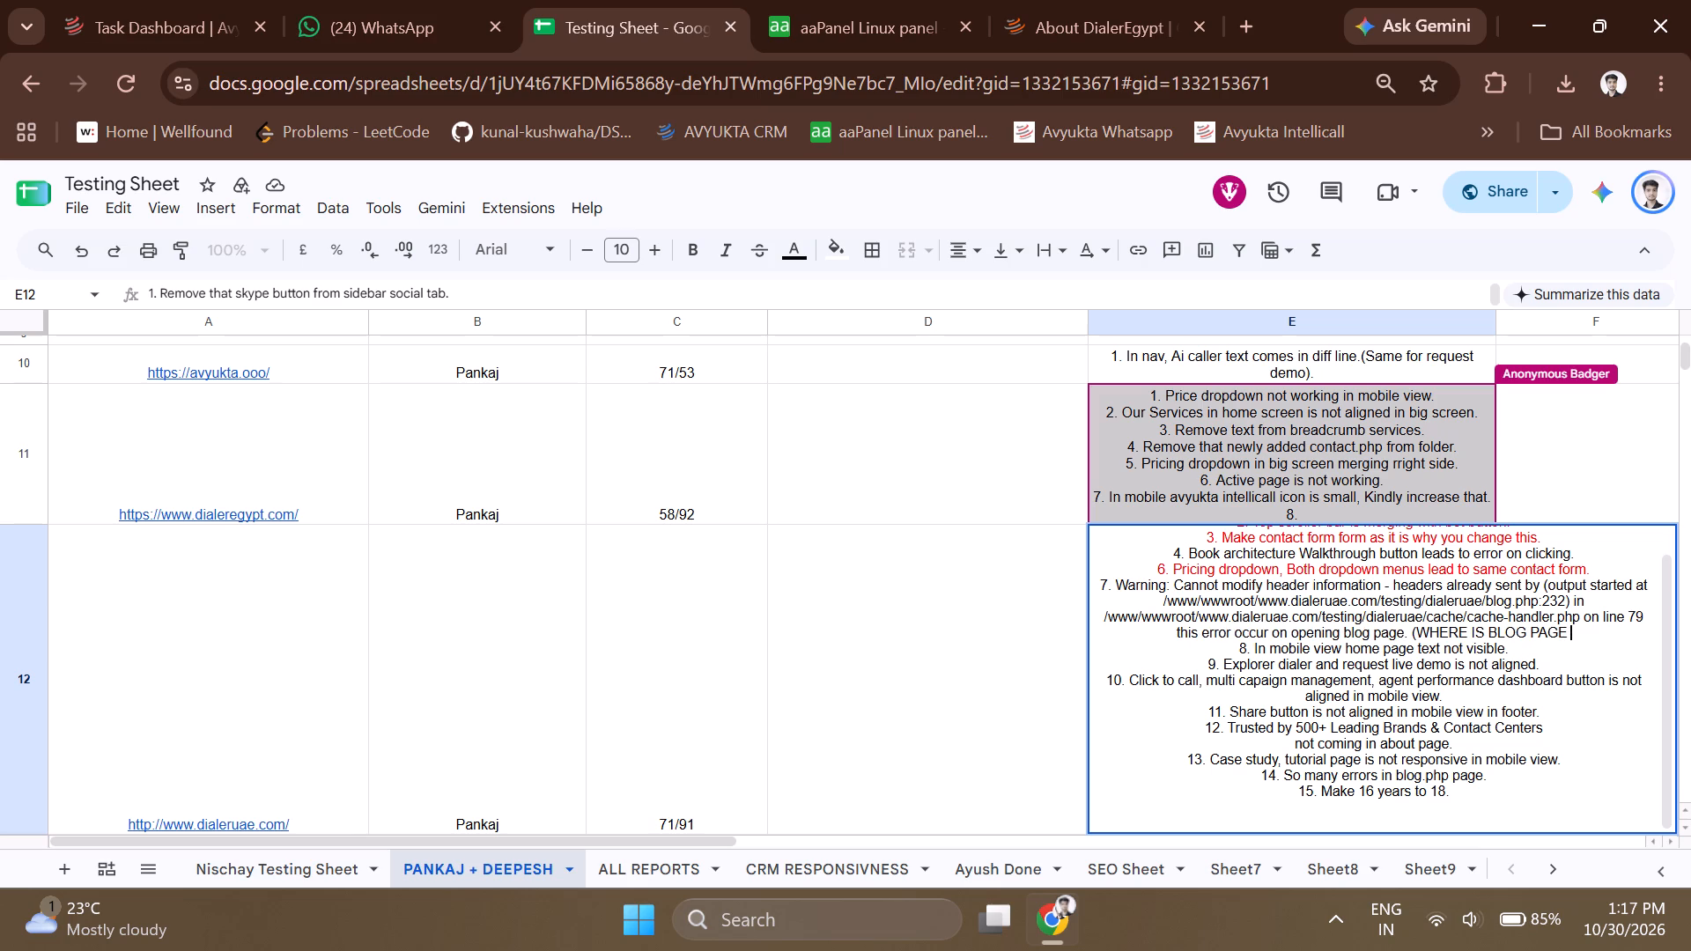
key(shift+parenright)
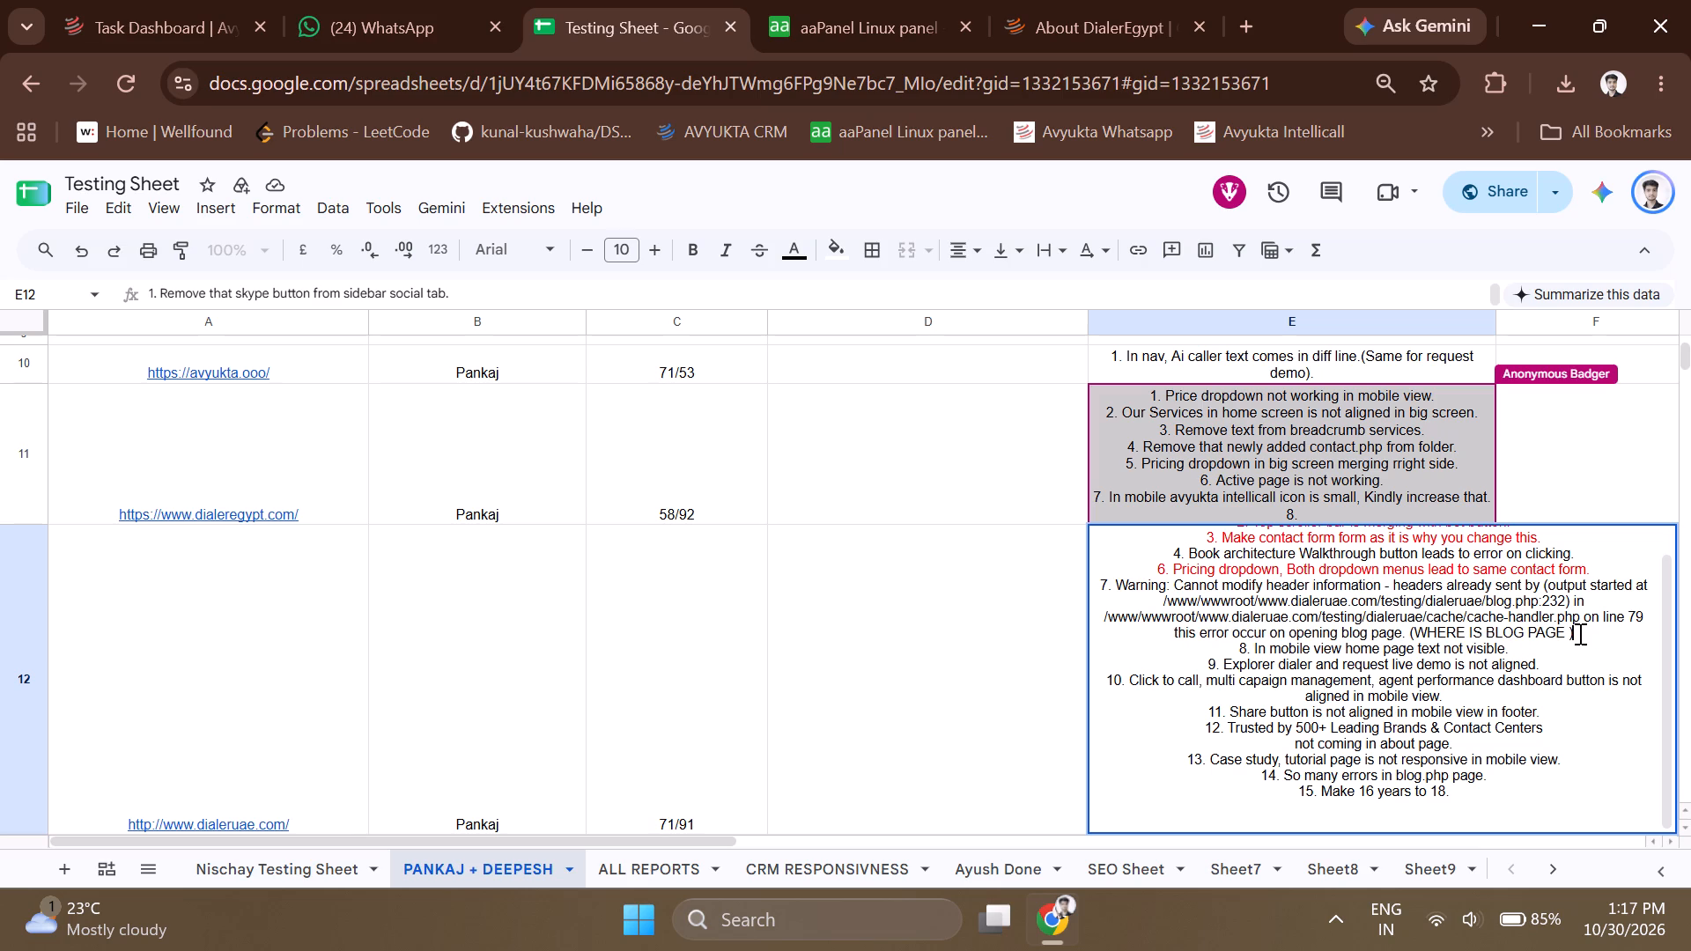
Colour the whole of remark 7, including the blog page question, red.
drag(1578, 633, 1082, 590)
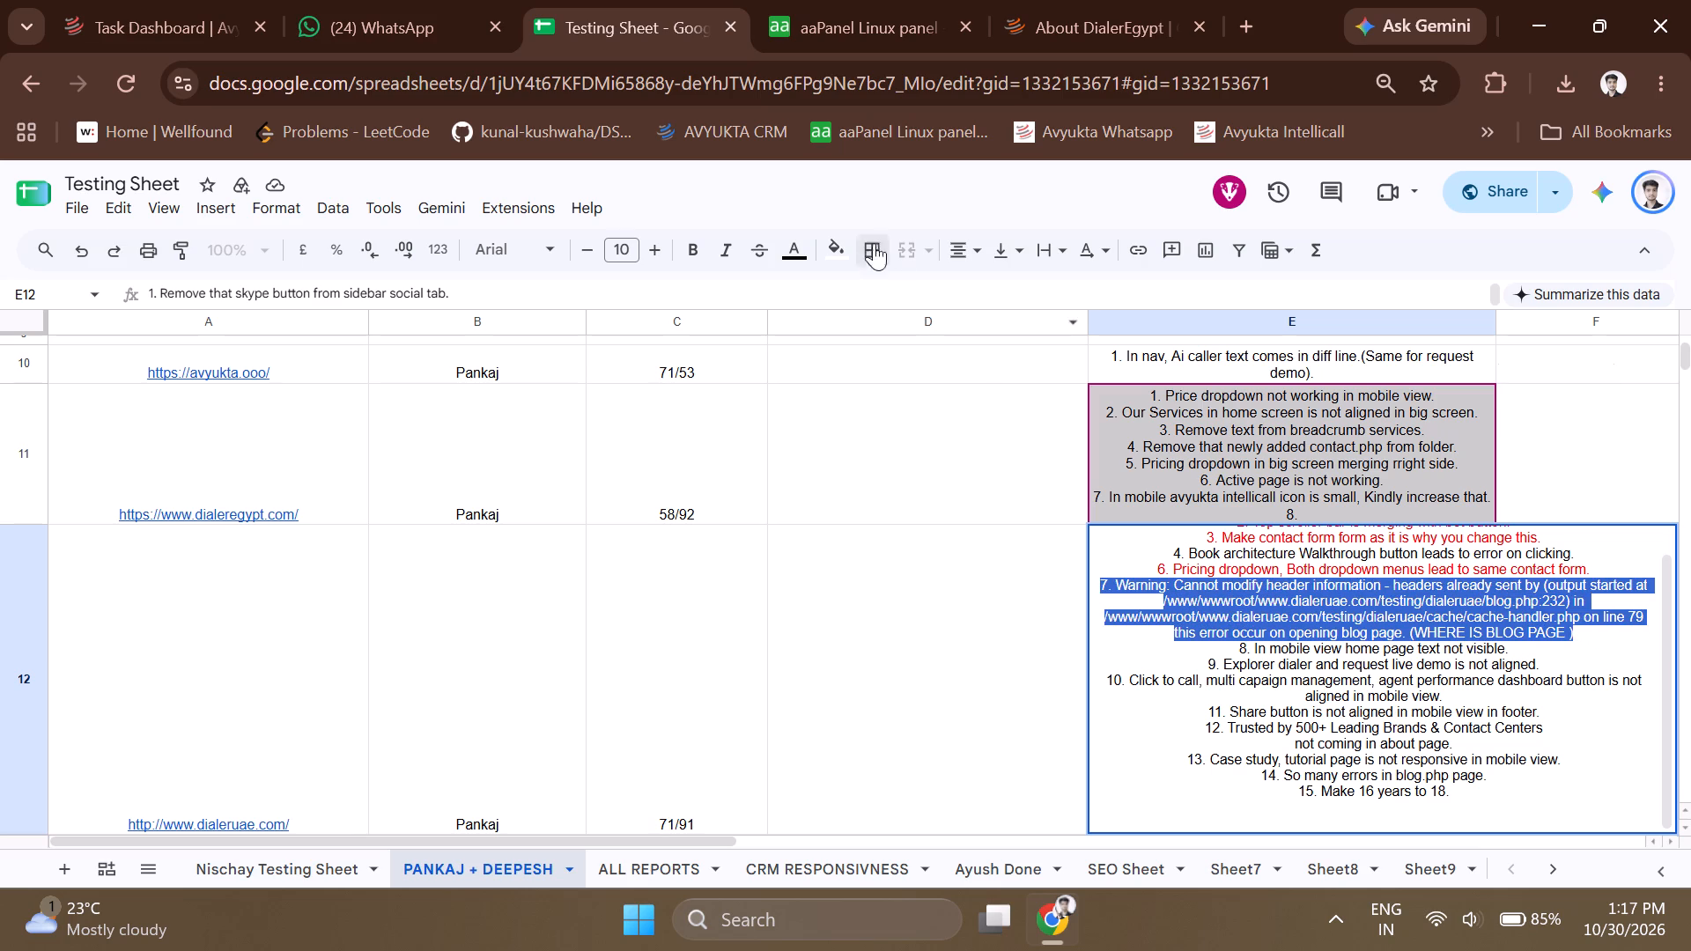
click(795, 249)
click(826, 340)
click(1278, 777)
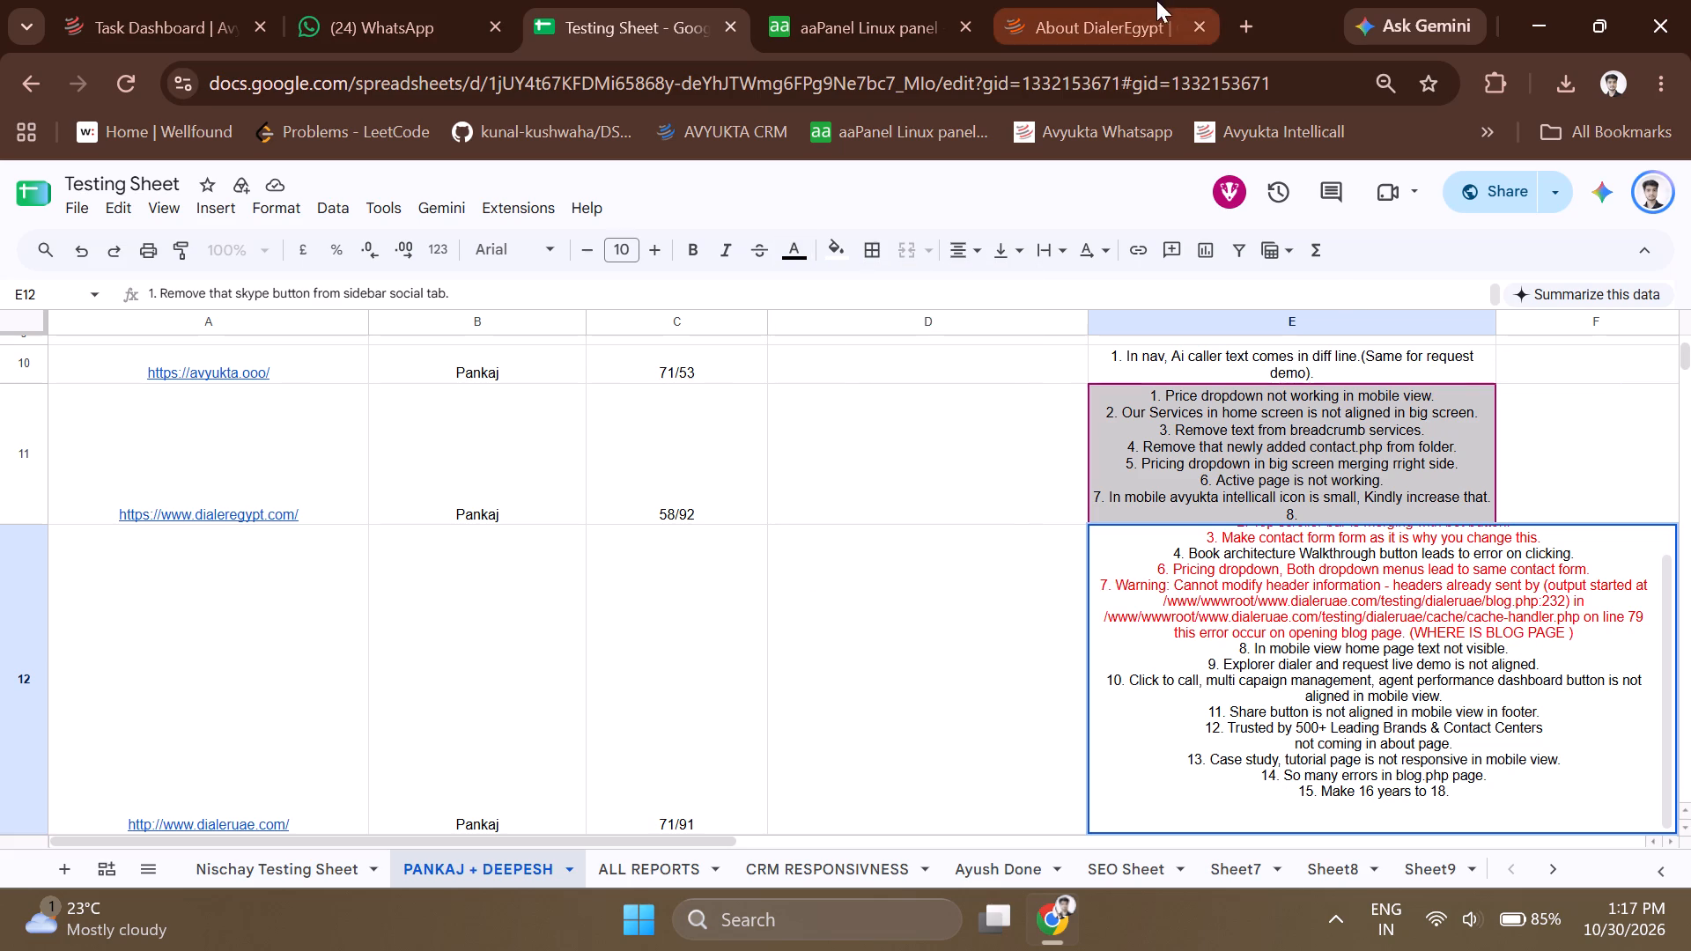
Open the testing build's home page, switch to the mobile device view, and check its banner and navigation menu.
click(1102, 0)
click(1020, 216)
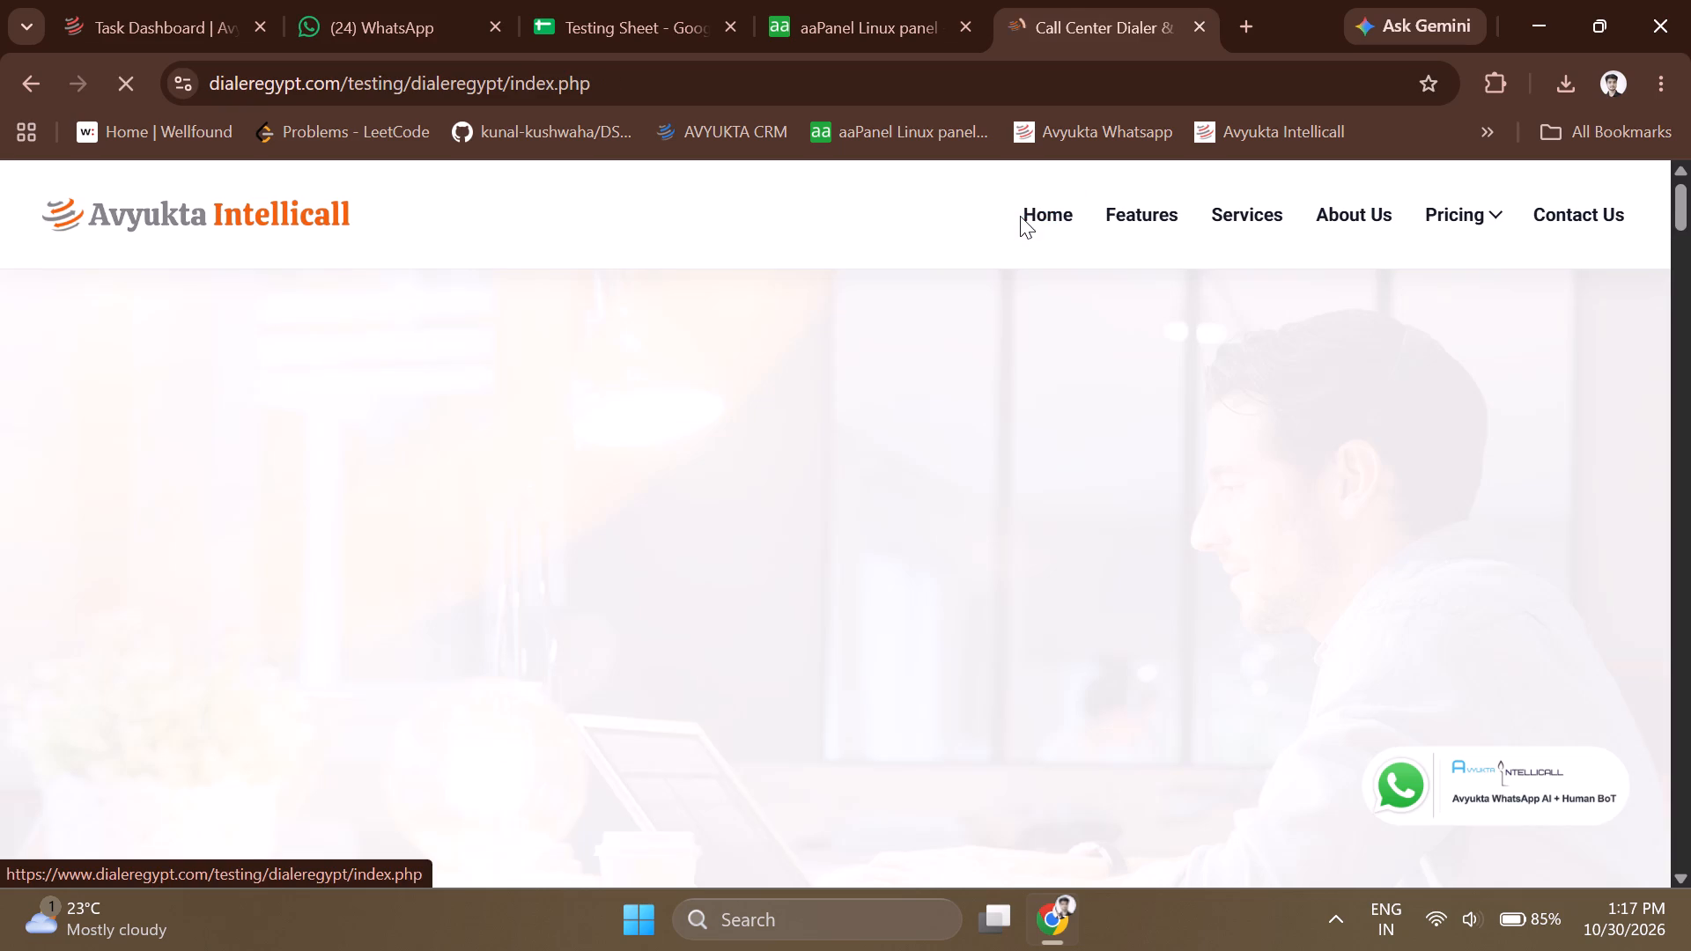
scroll(717, 481, up, 2)
scroll(717, 481, down, 2)
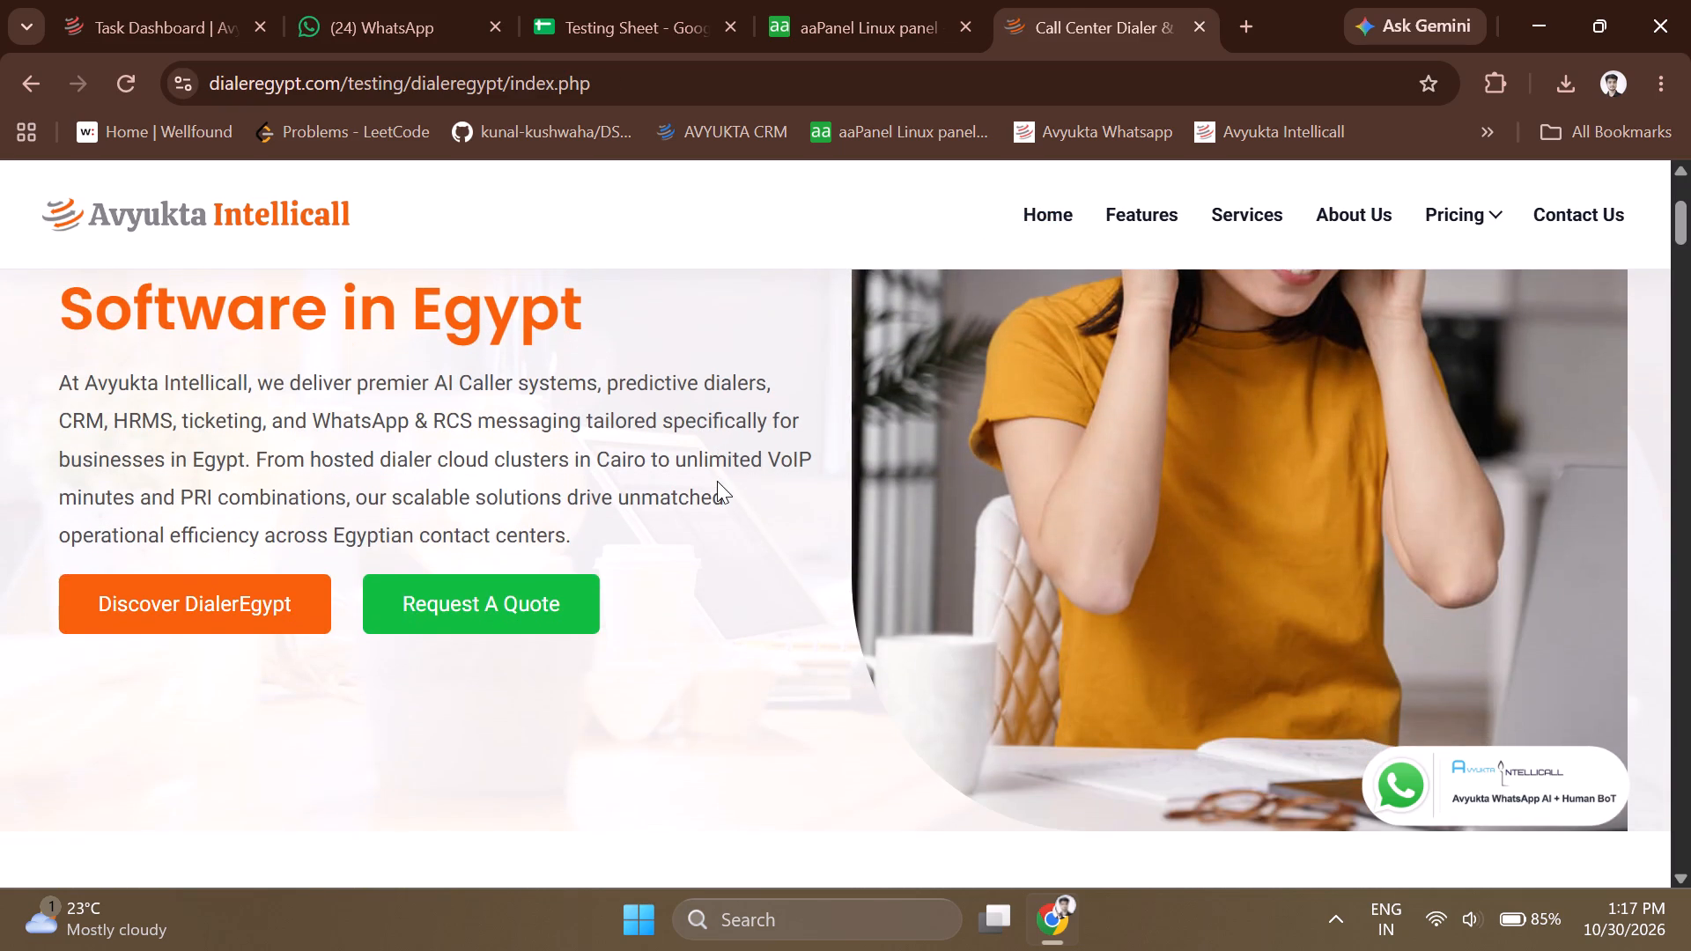
scroll(717, 481, up, 4)
key(F12)
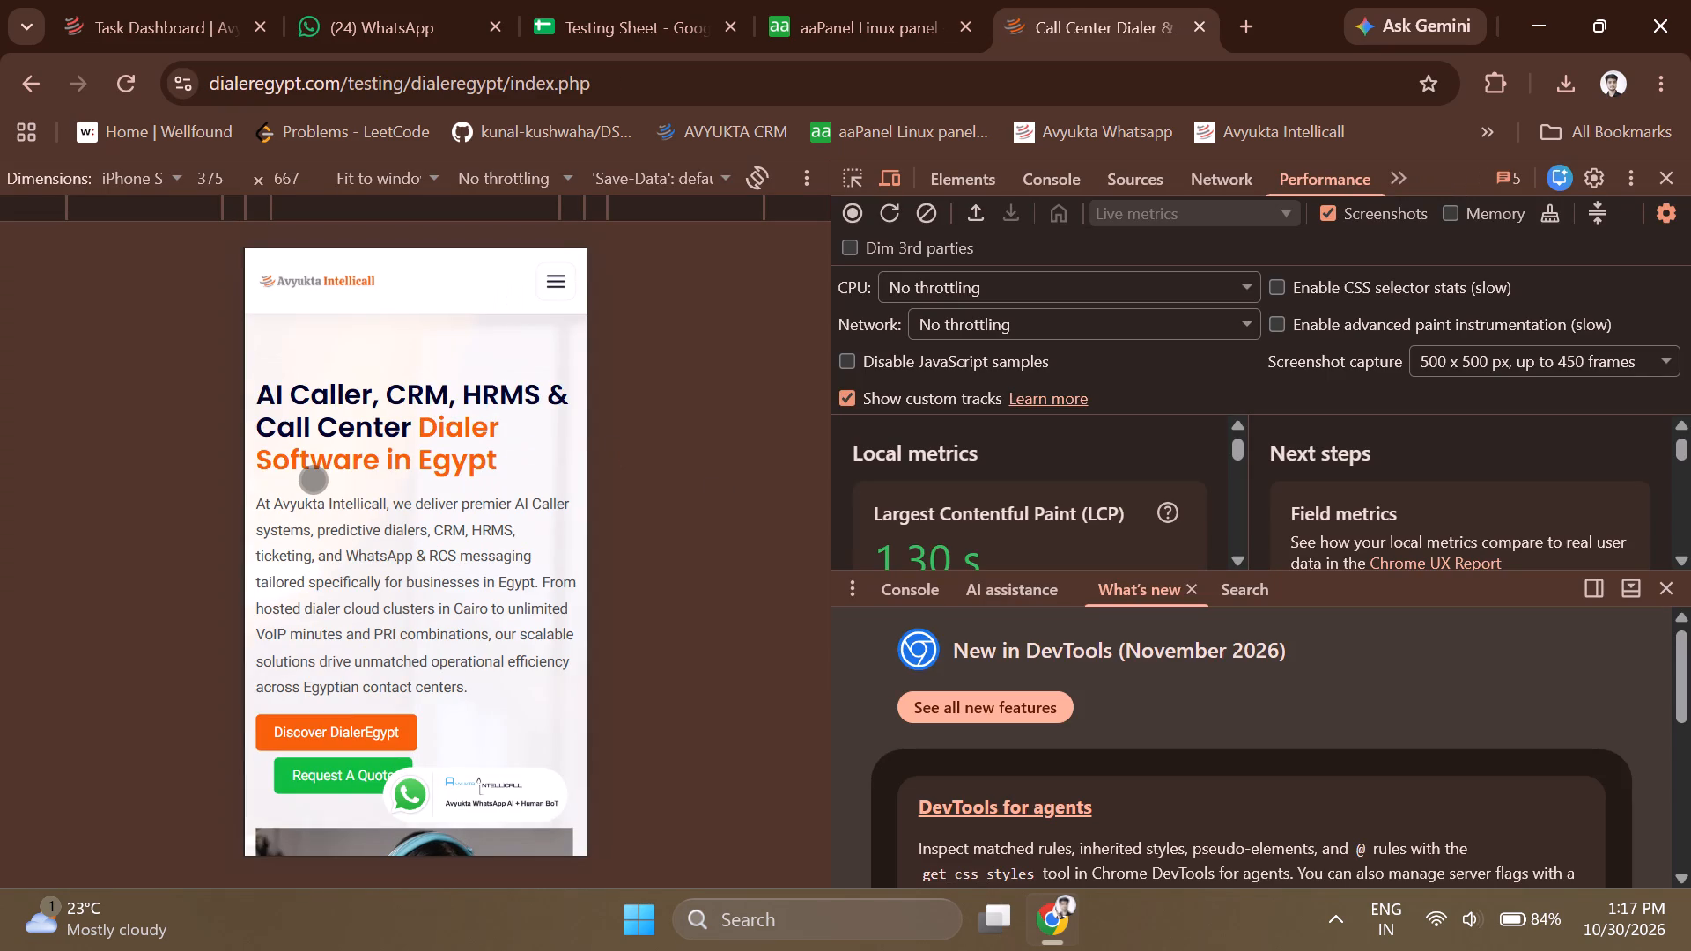
scroll(437, 519, up, 3)
scroll(437, 519, right, 1)
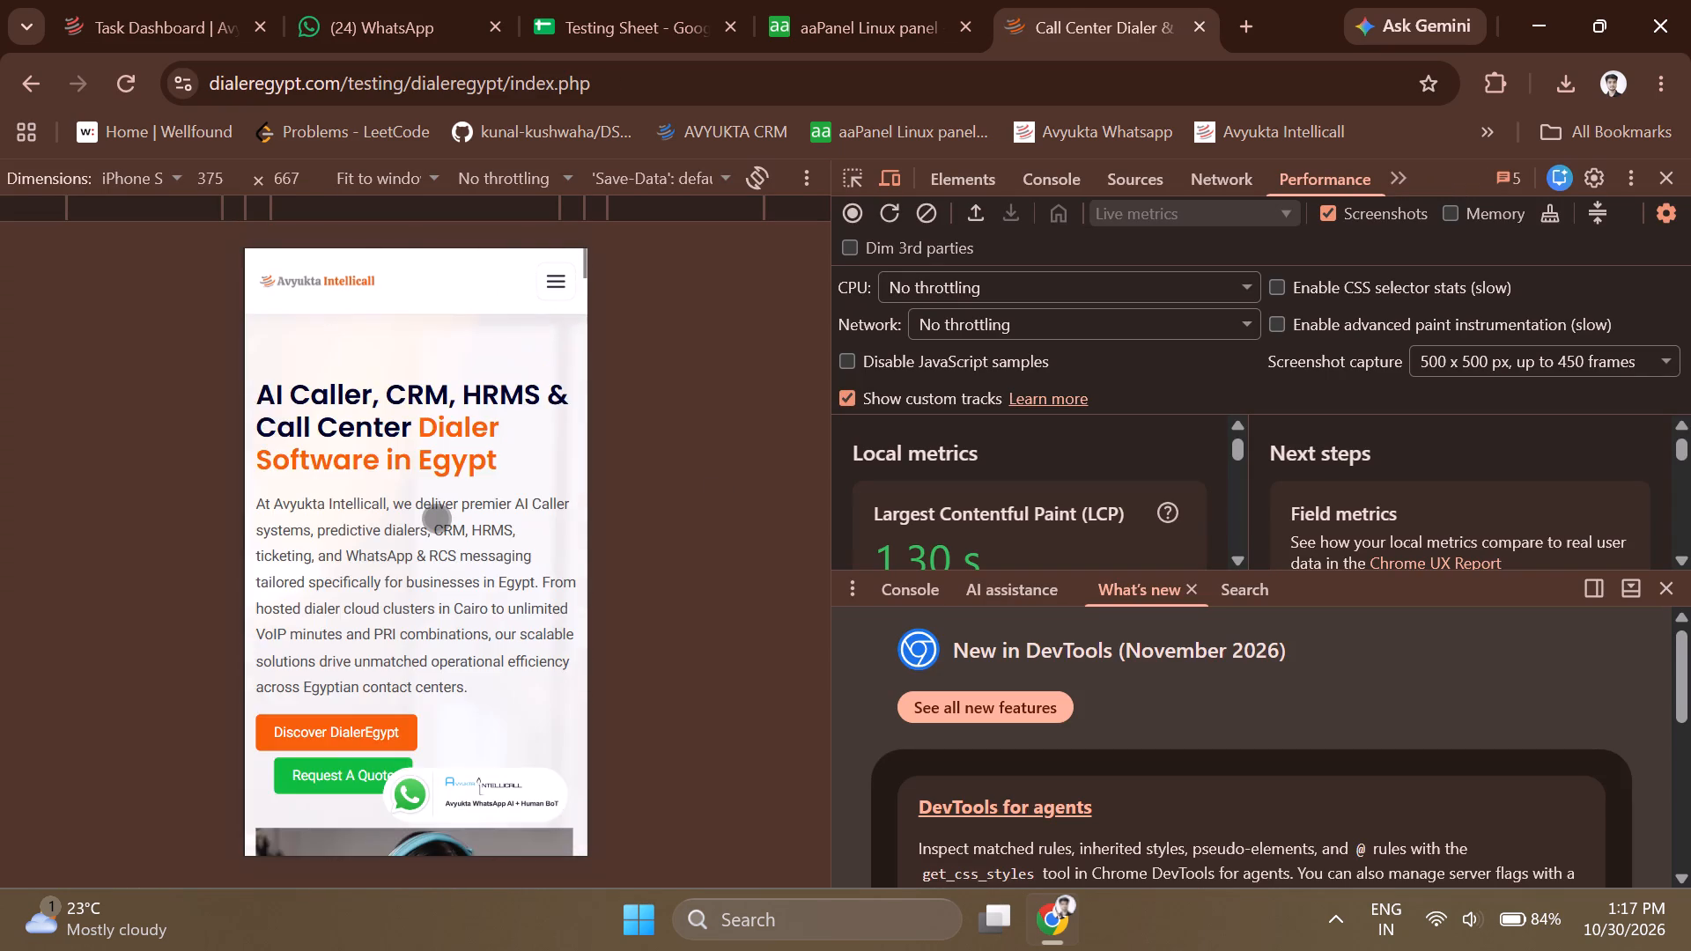
scroll(437, 519, down, 8)
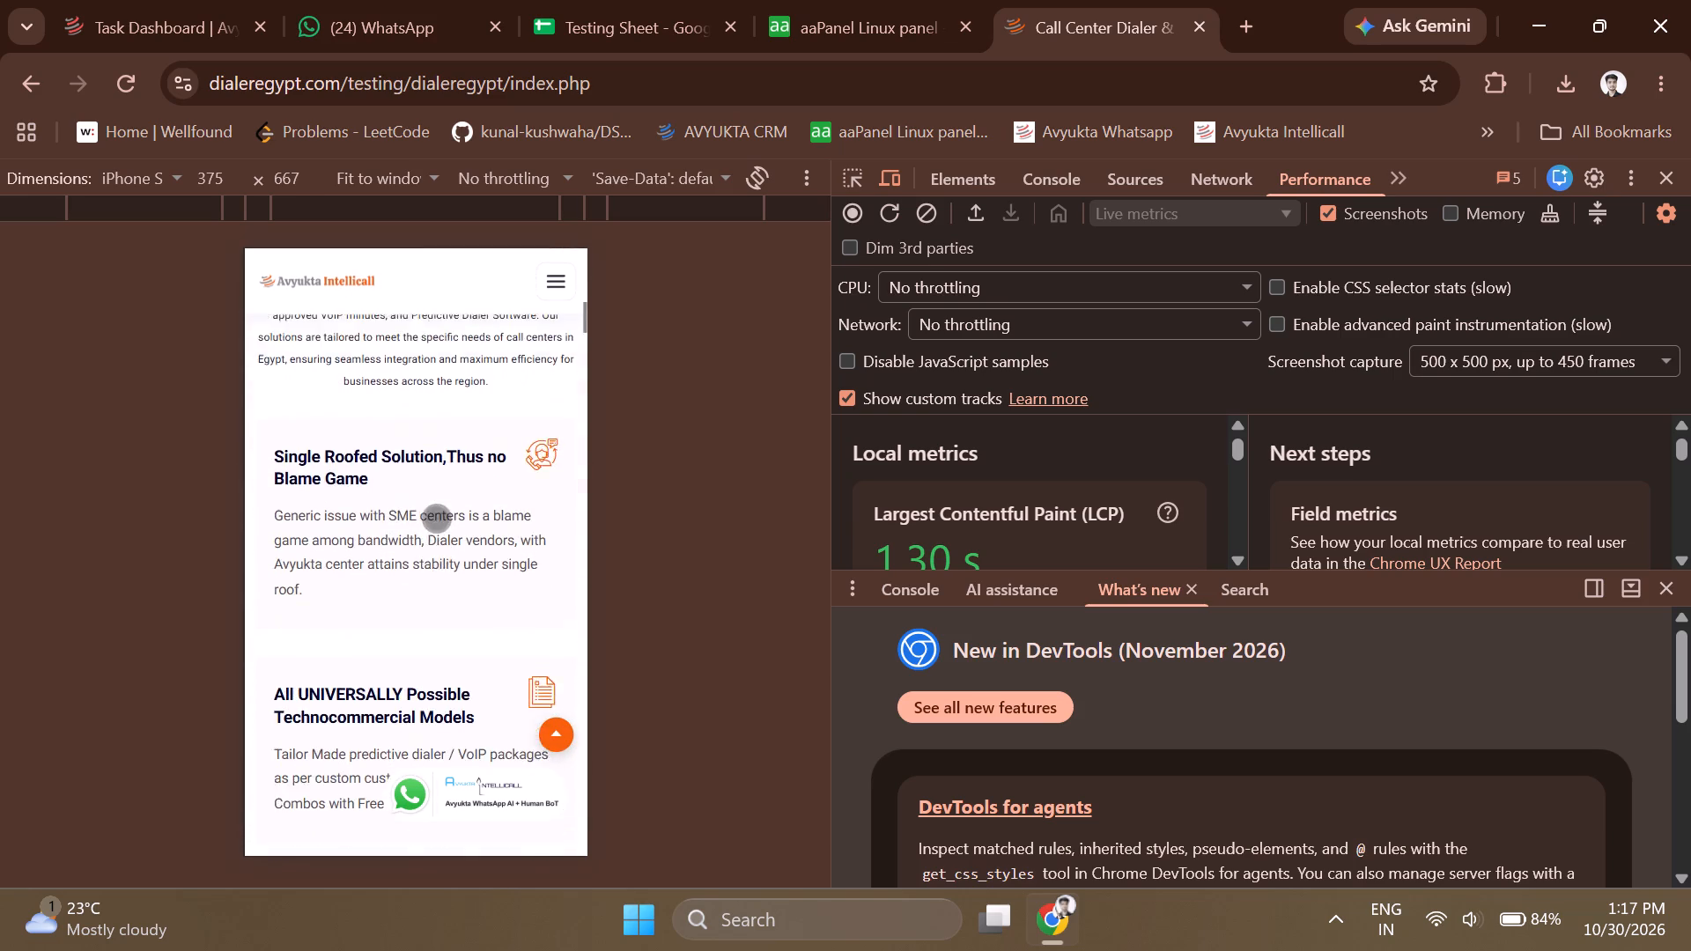
click(561, 286)
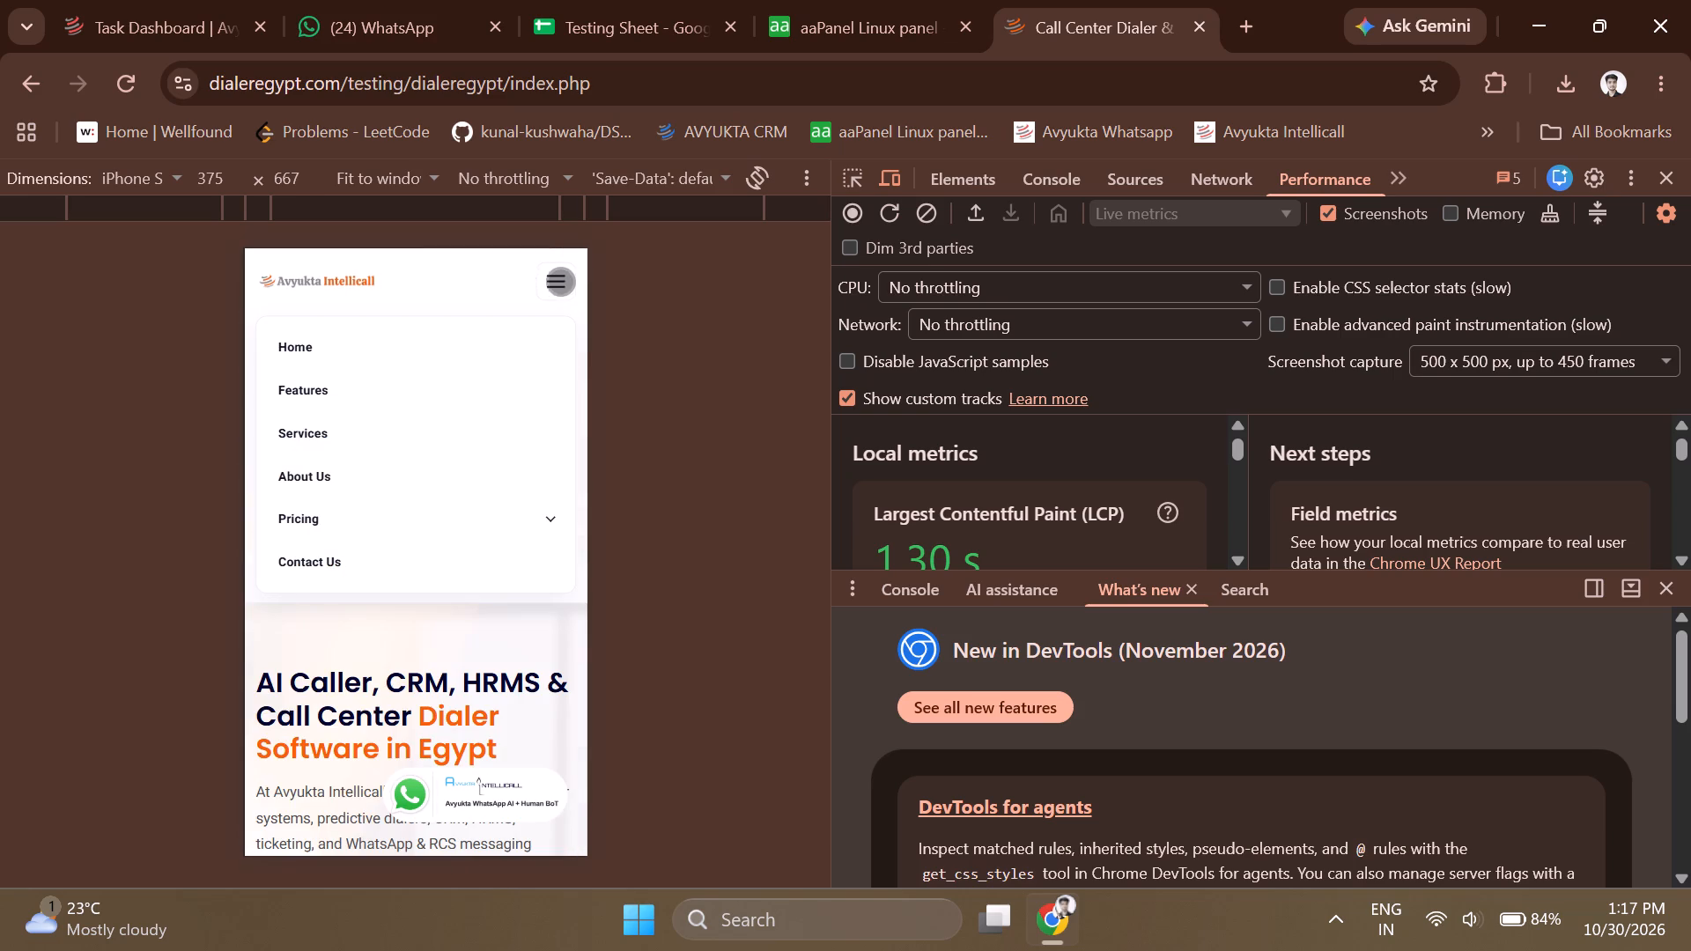
click(561, 278)
Examine the home page's text visibility in mobile view, from the banner through the service sections to the pricing plans.
scroll(498, 439, down, 5)
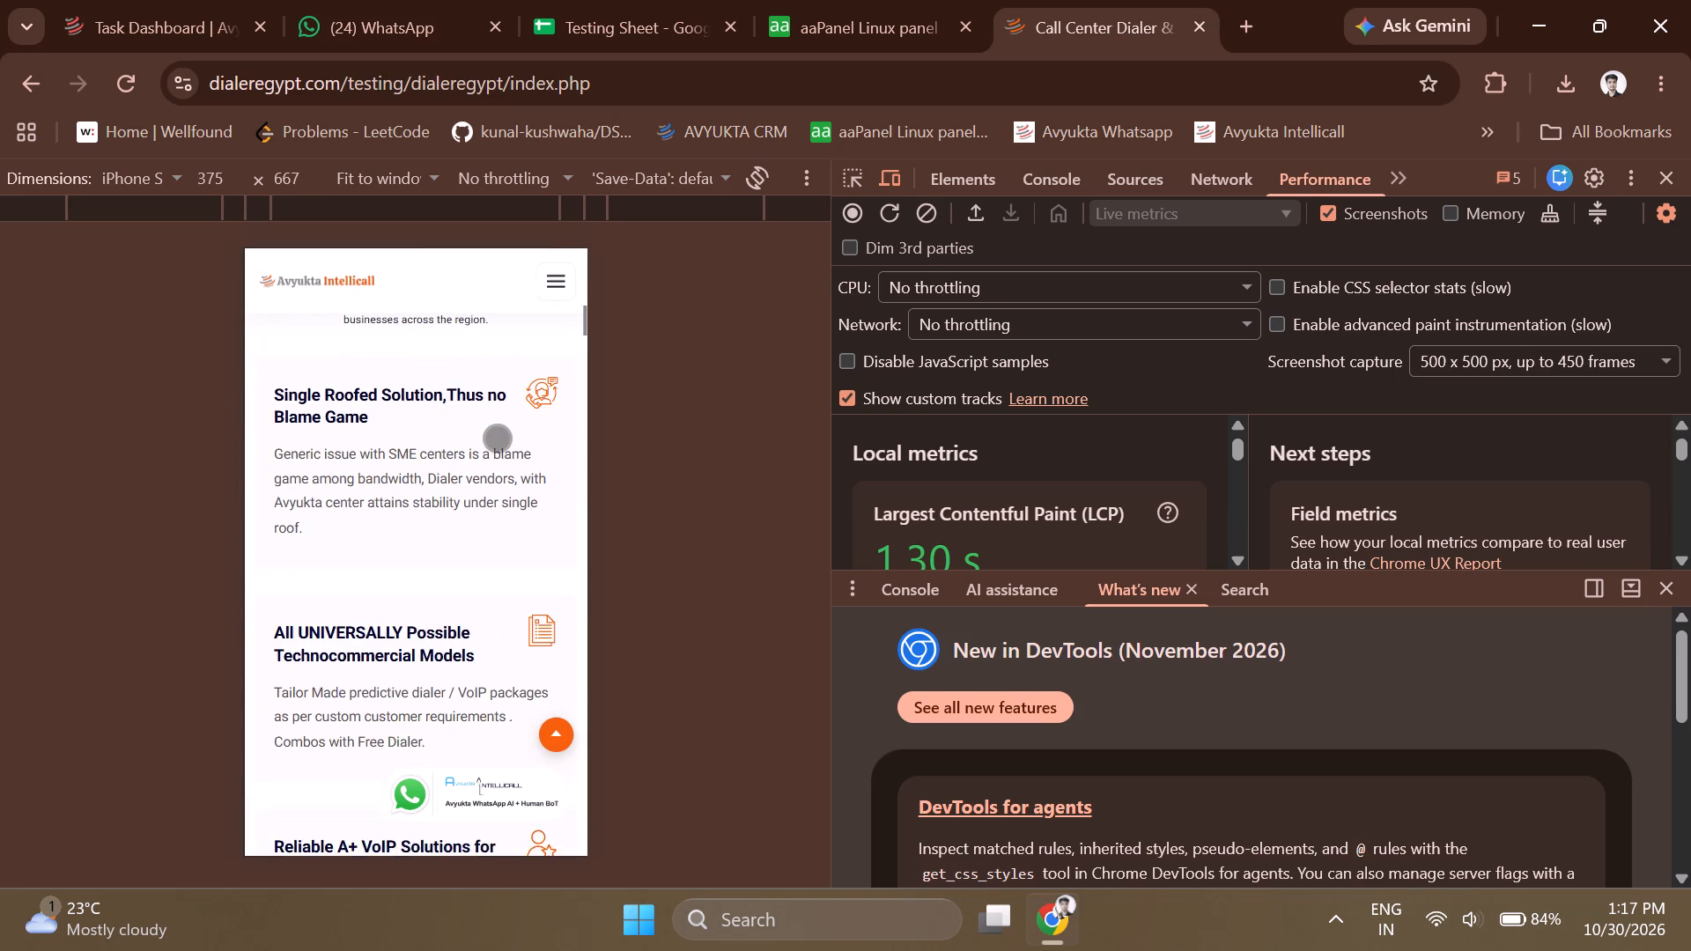
scroll(498, 439, down, 9)
scroll(498, 439, right, 1)
scroll(498, 439, up, 11)
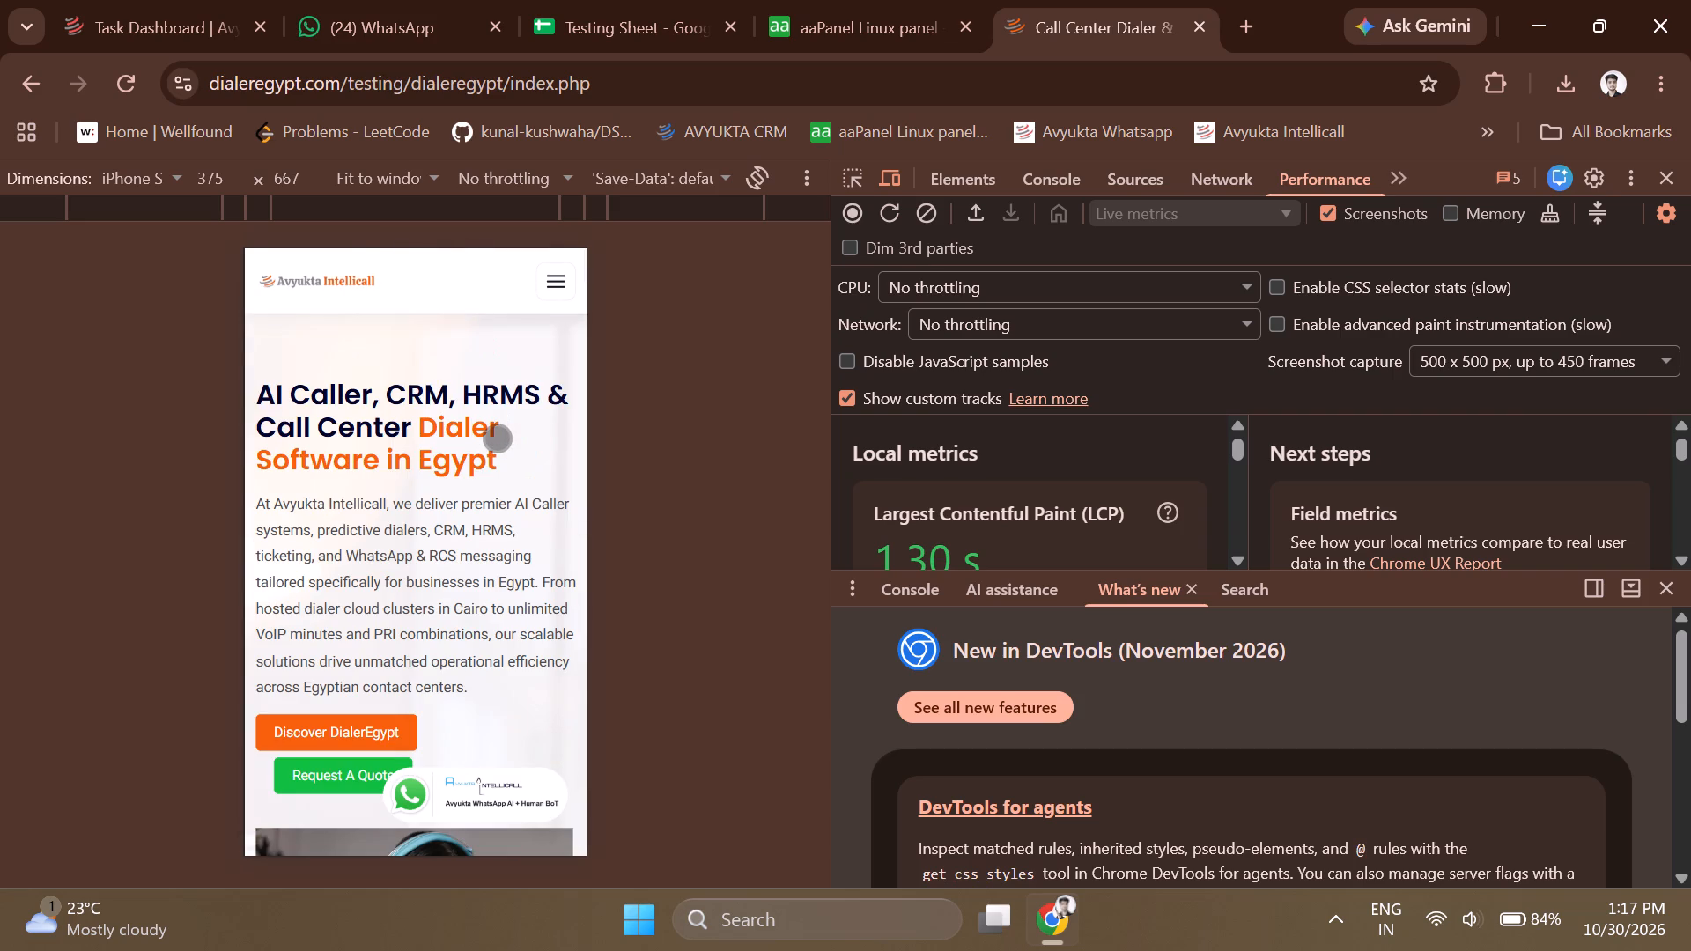
scroll(451, 514, down, 3)
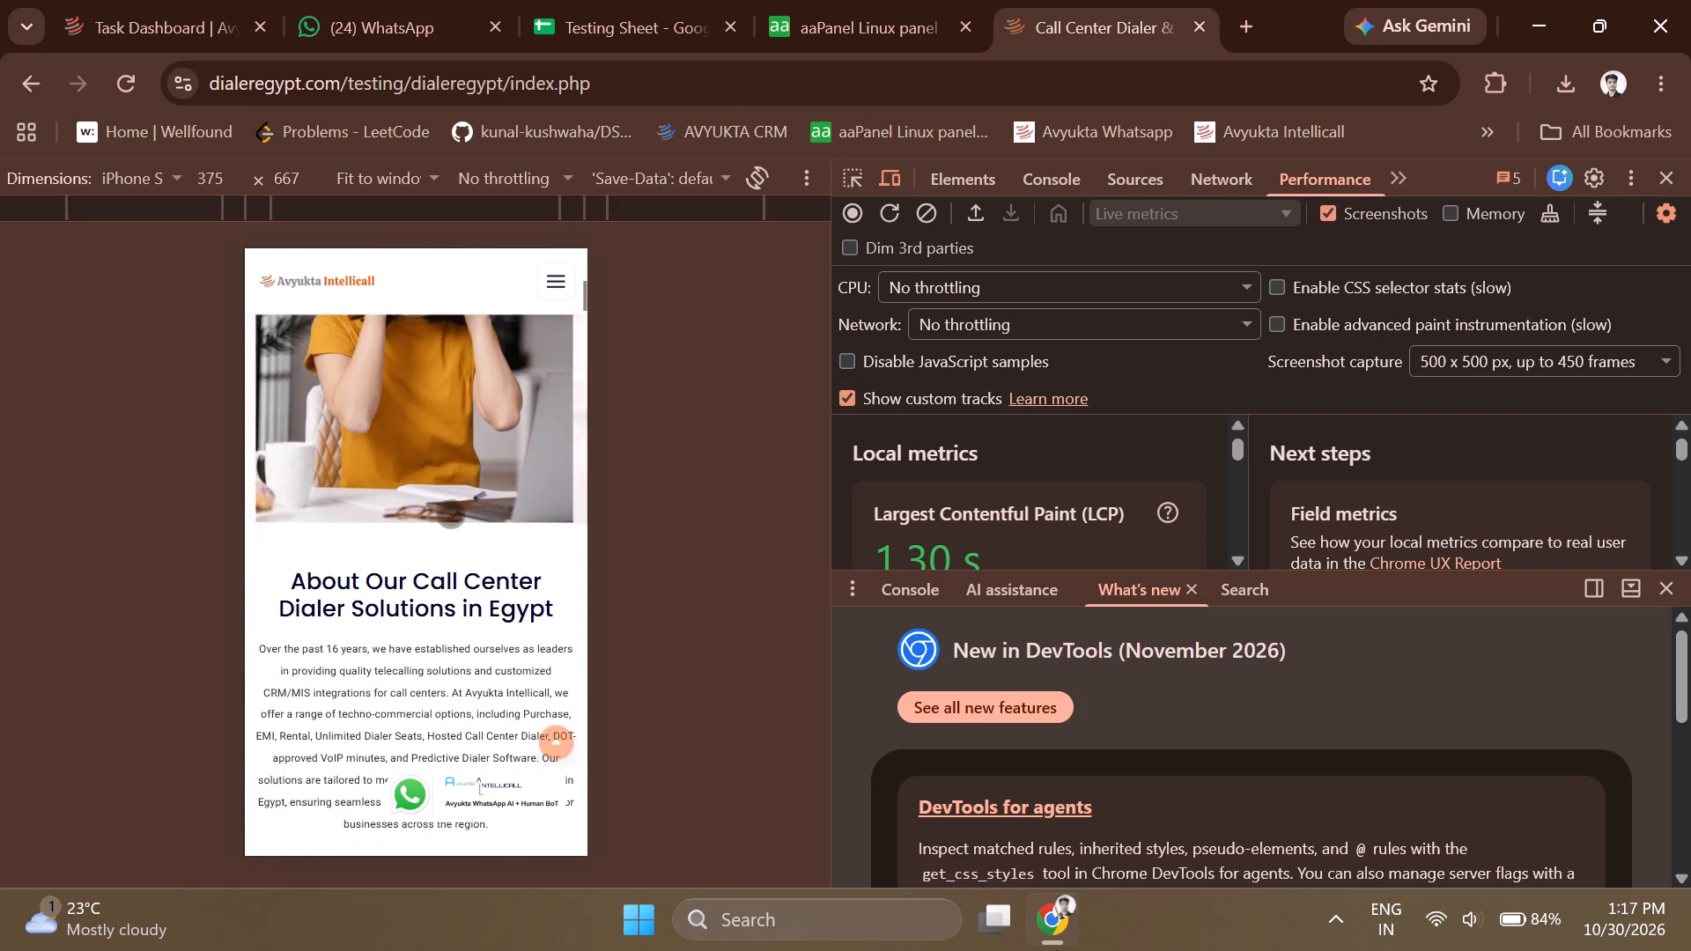
scroll(451, 514, down, 11)
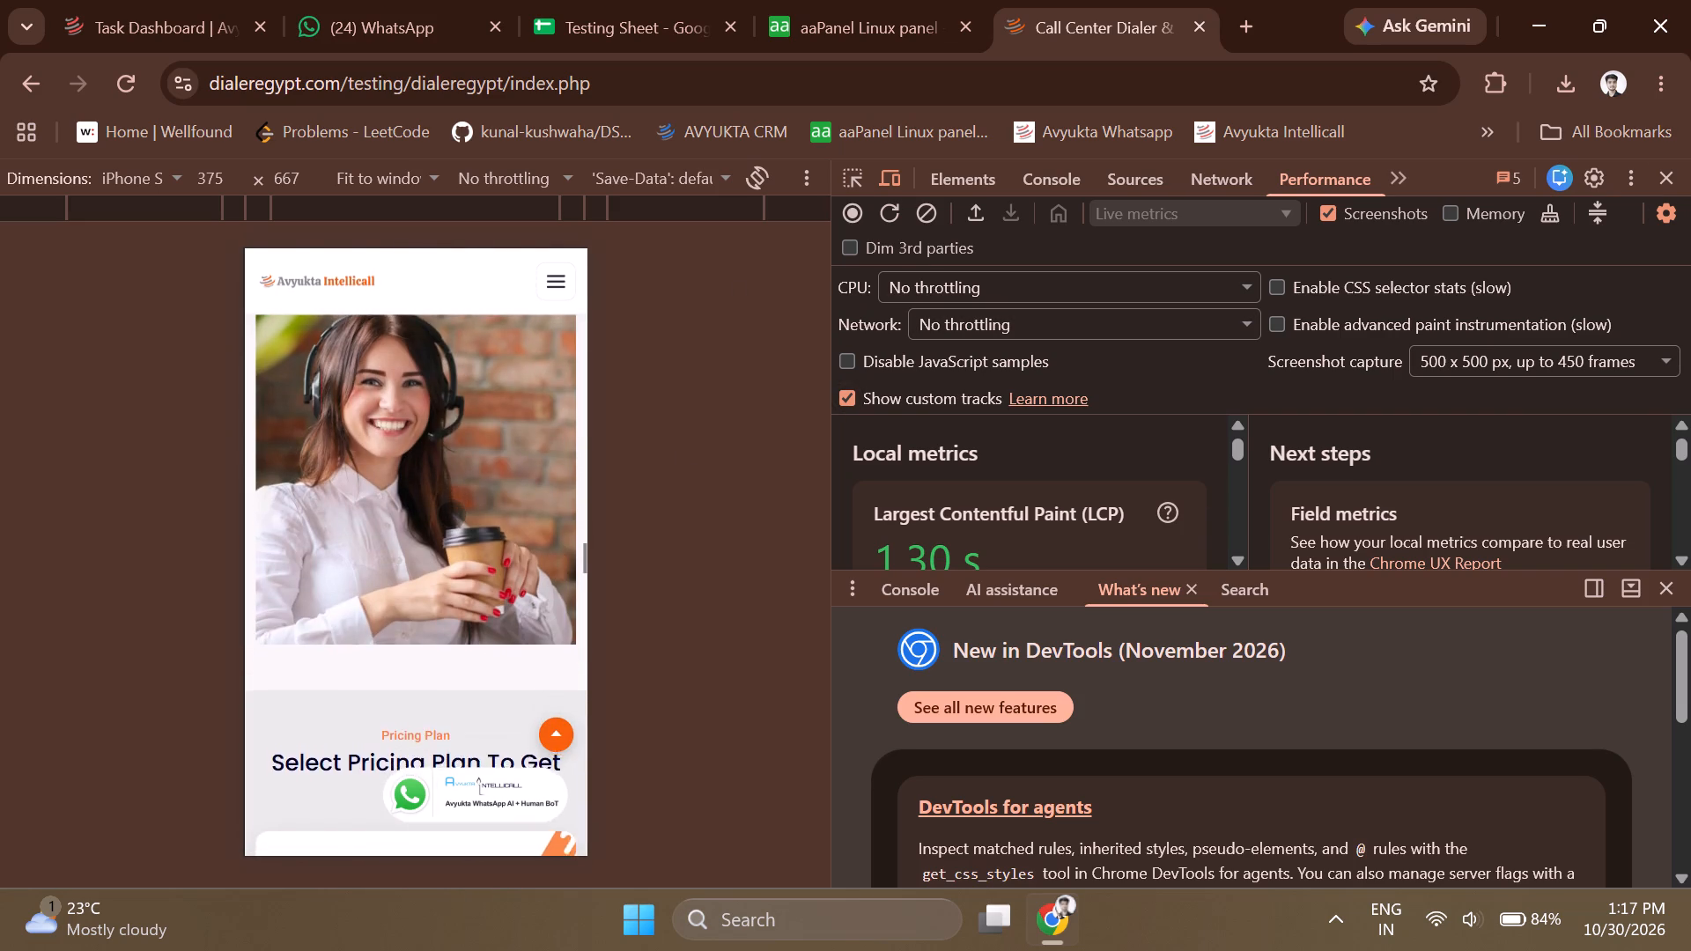
scroll(451, 514, down, 1)
scroll(451, 514, left, 1)
scroll(451, 514, down, 3)
scroll(451, 514, up, 7)
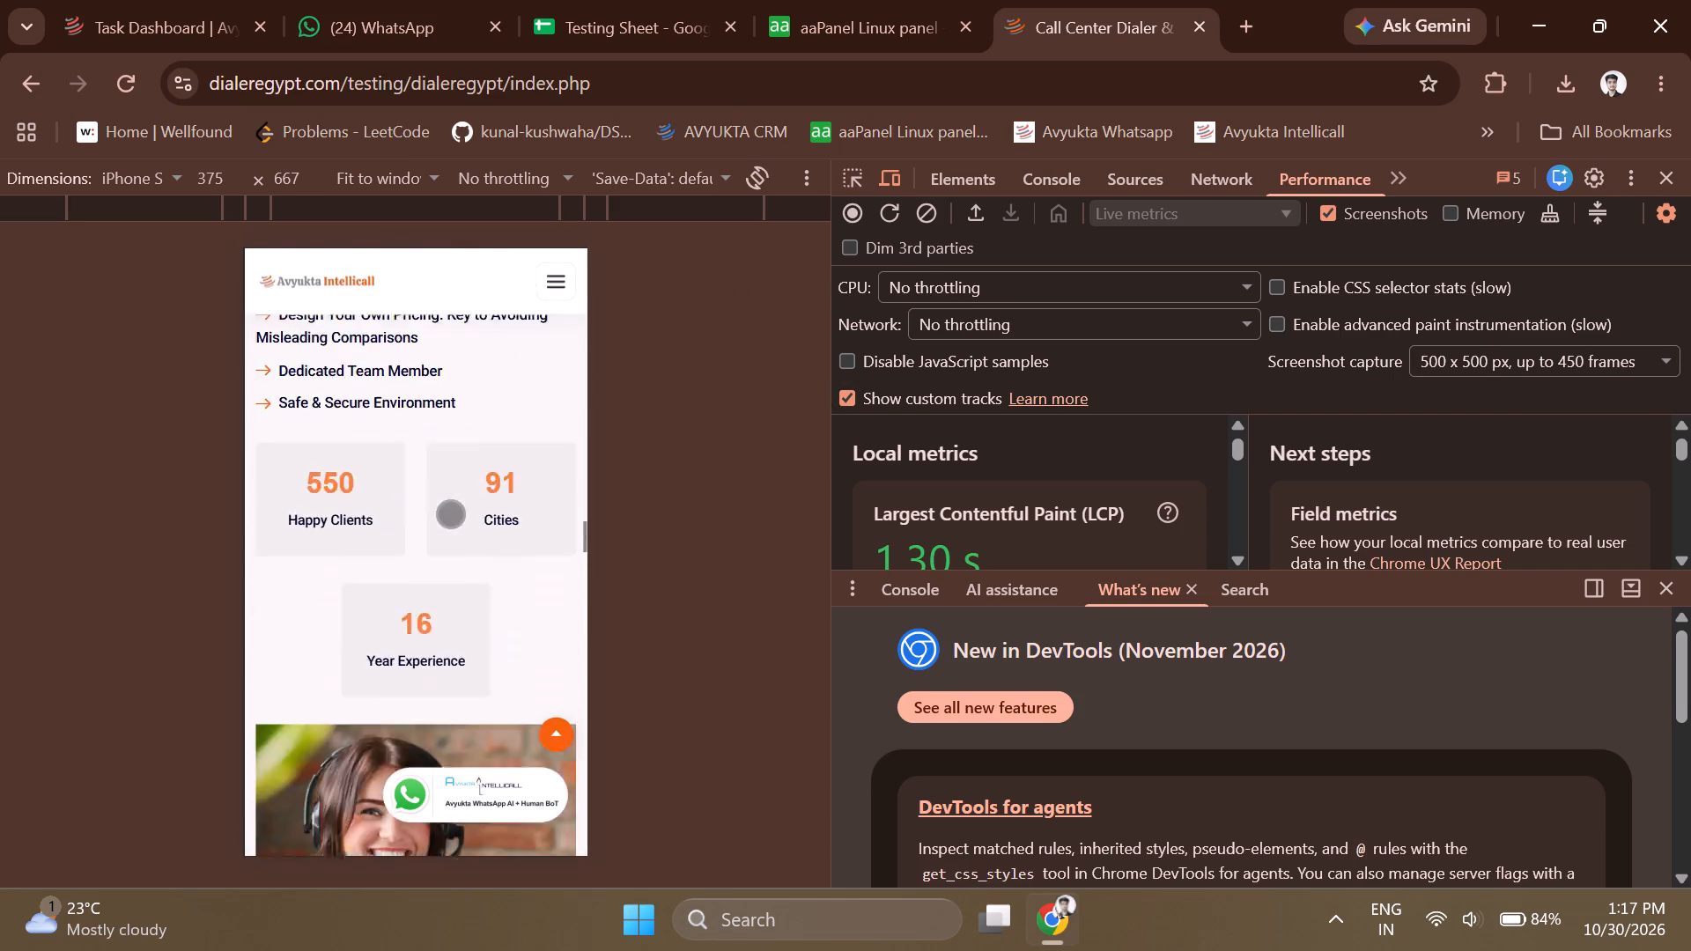
scroll(451, 514, up, 13)
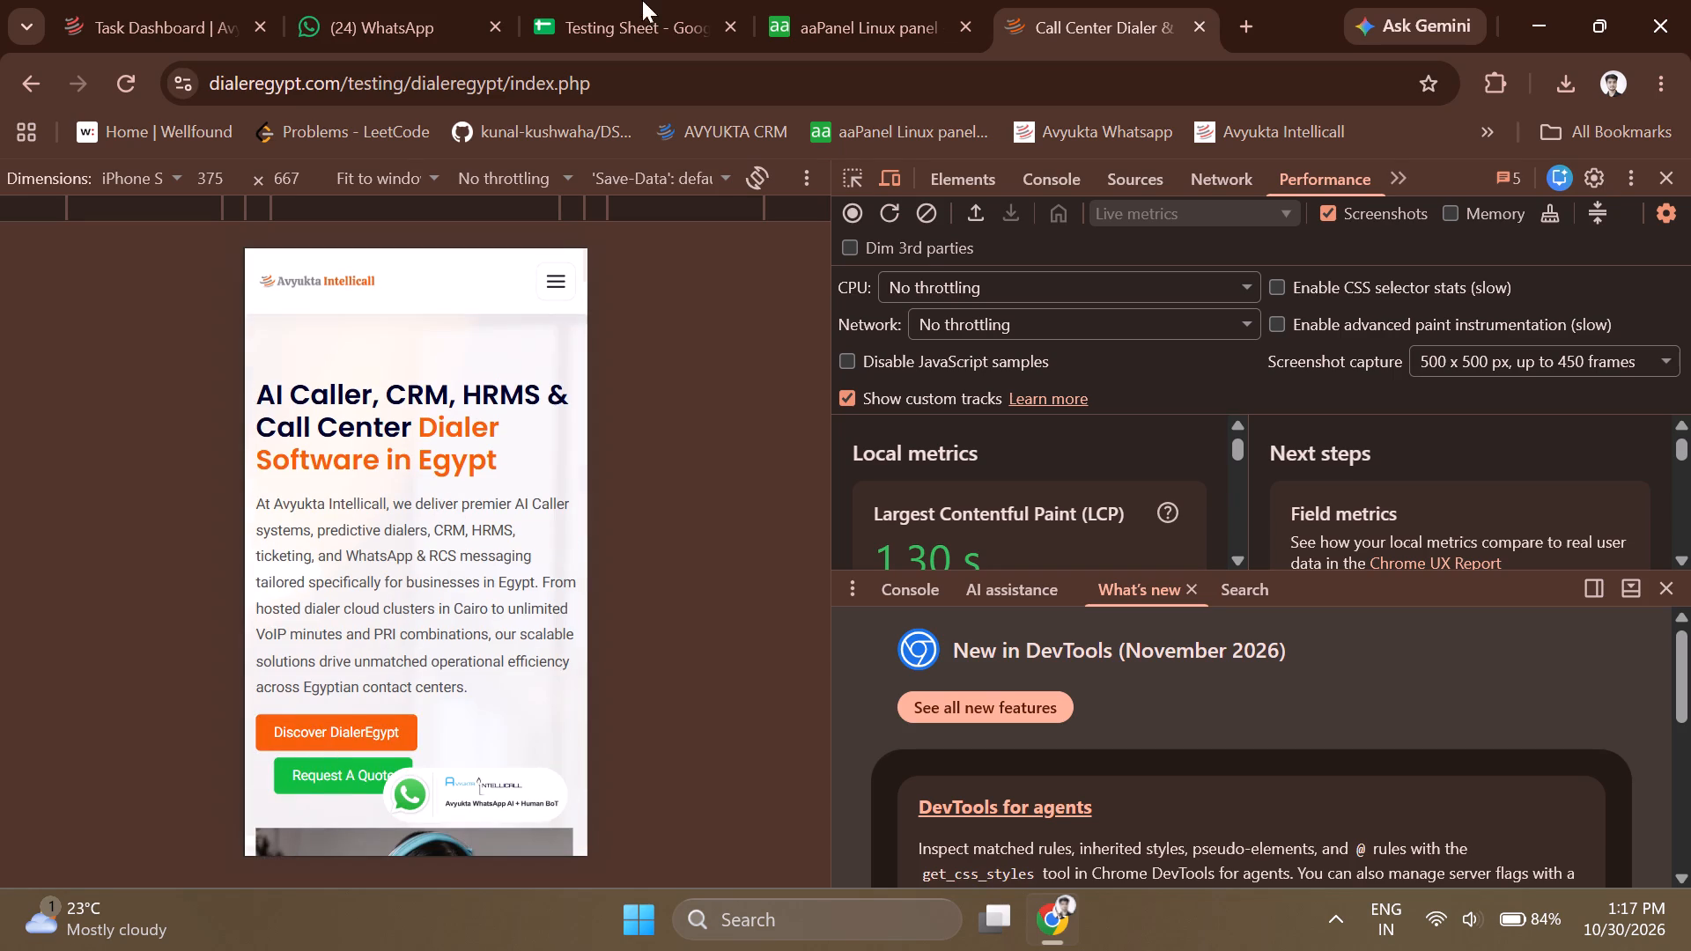
Return to the Testing Sheet and review remark 8 about home page text in mobile view, placing the cursor at its end.
click(659, 0)
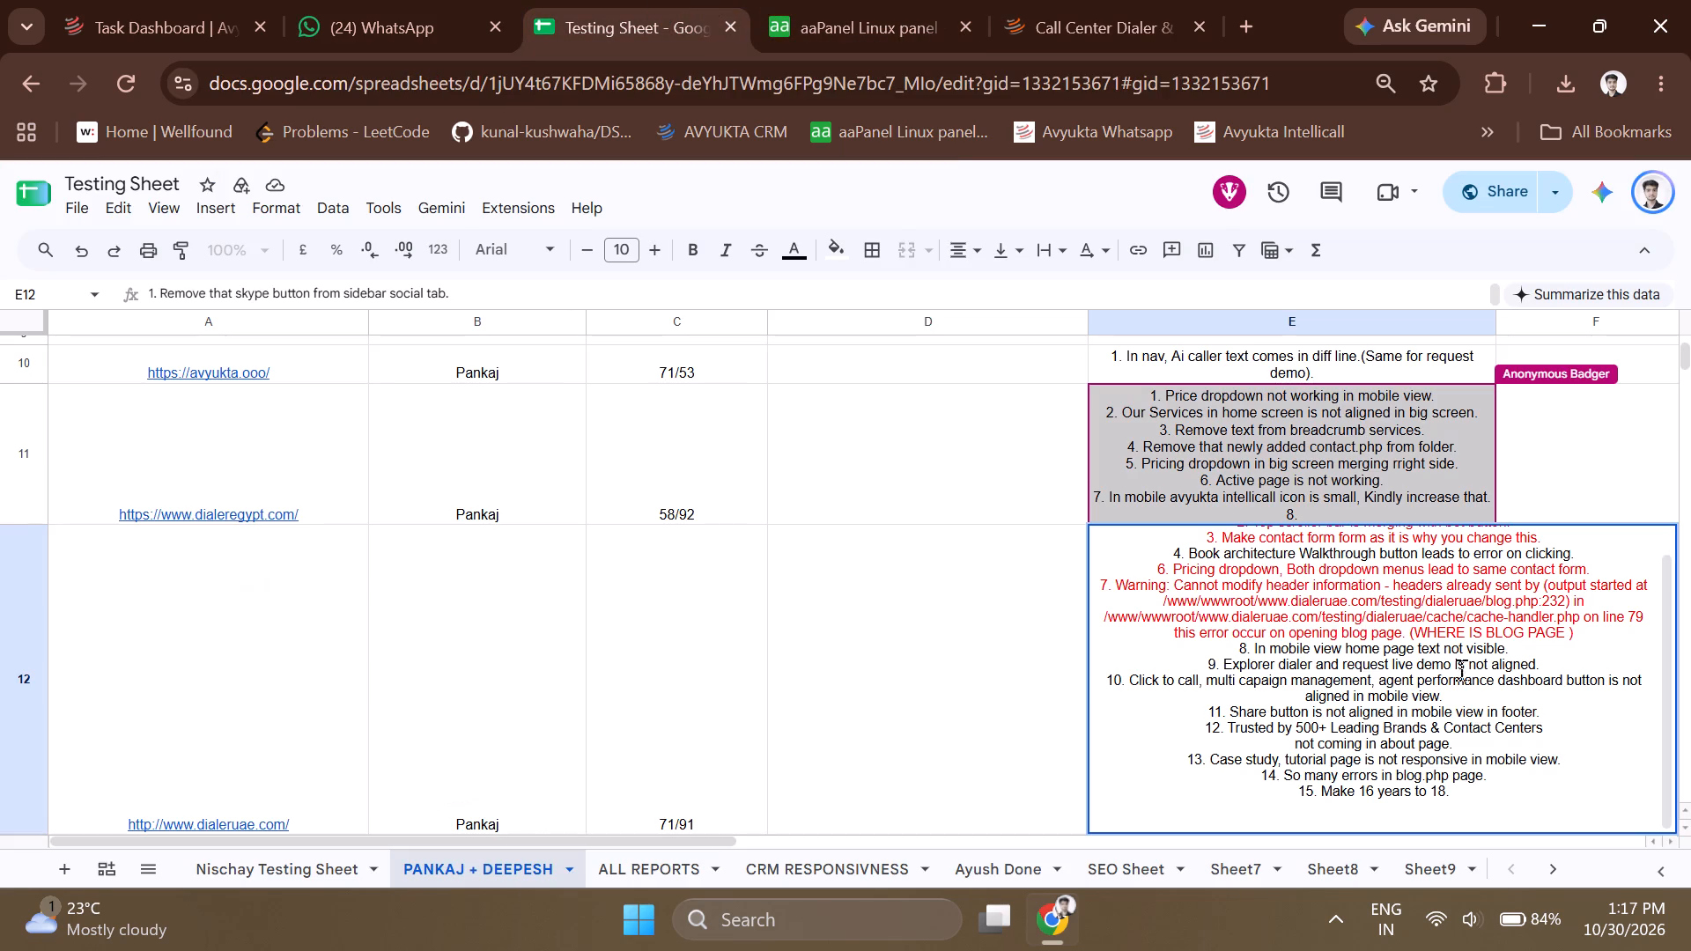
triple_click(1477, 650)
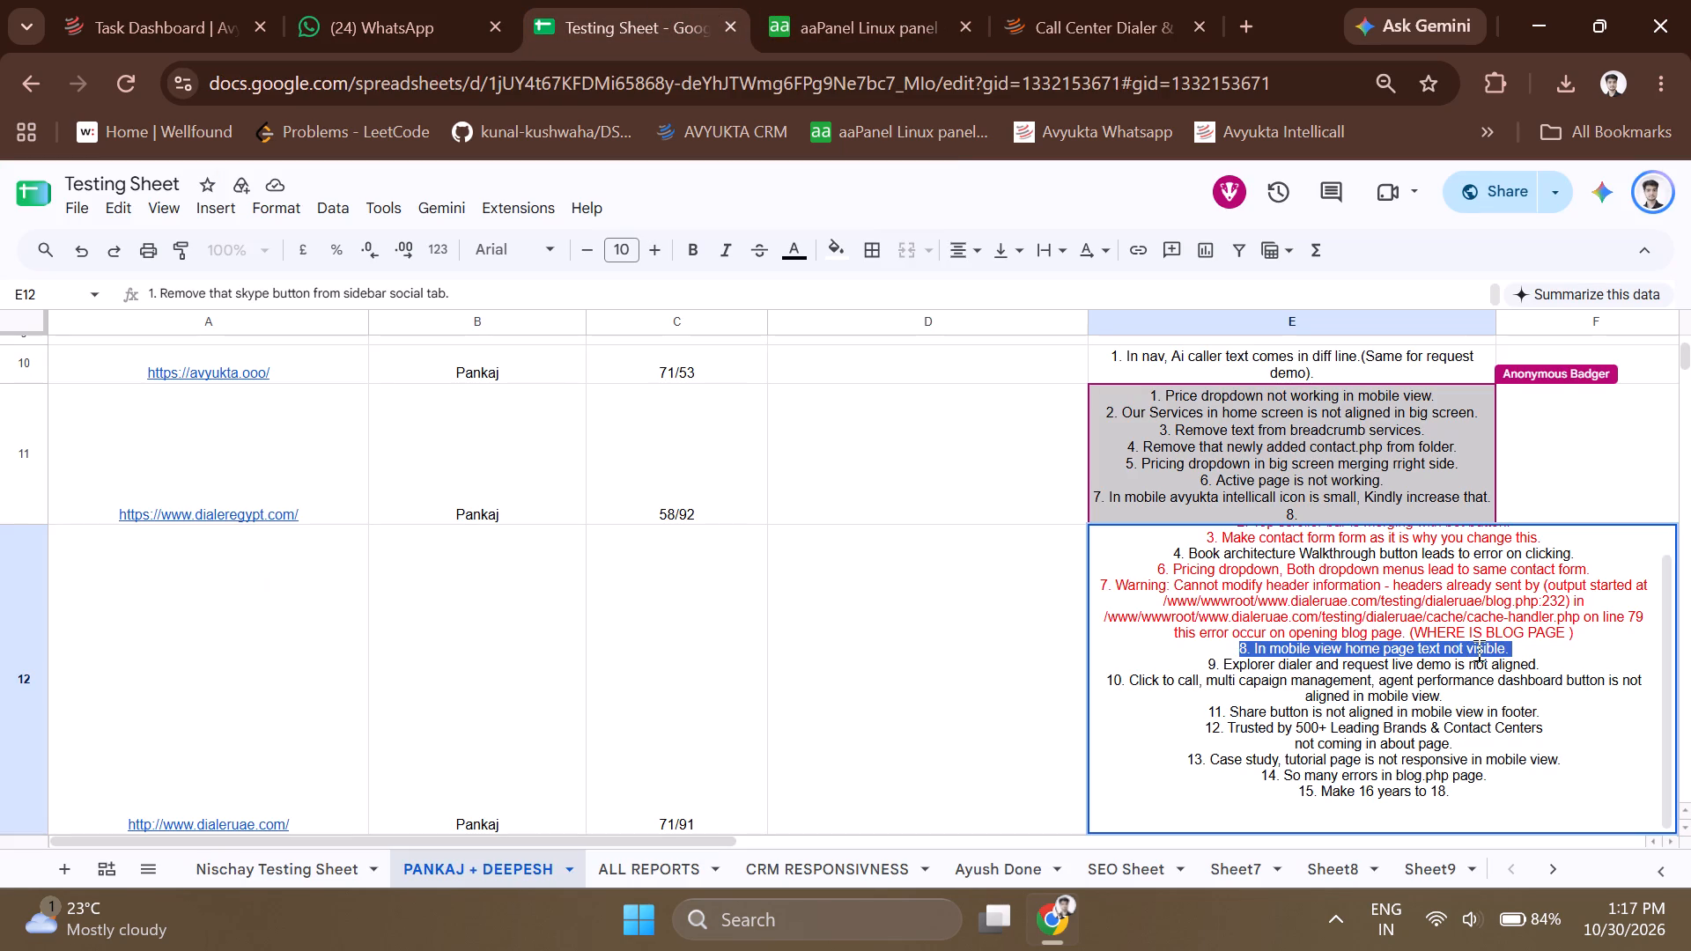
click(1520, 649)
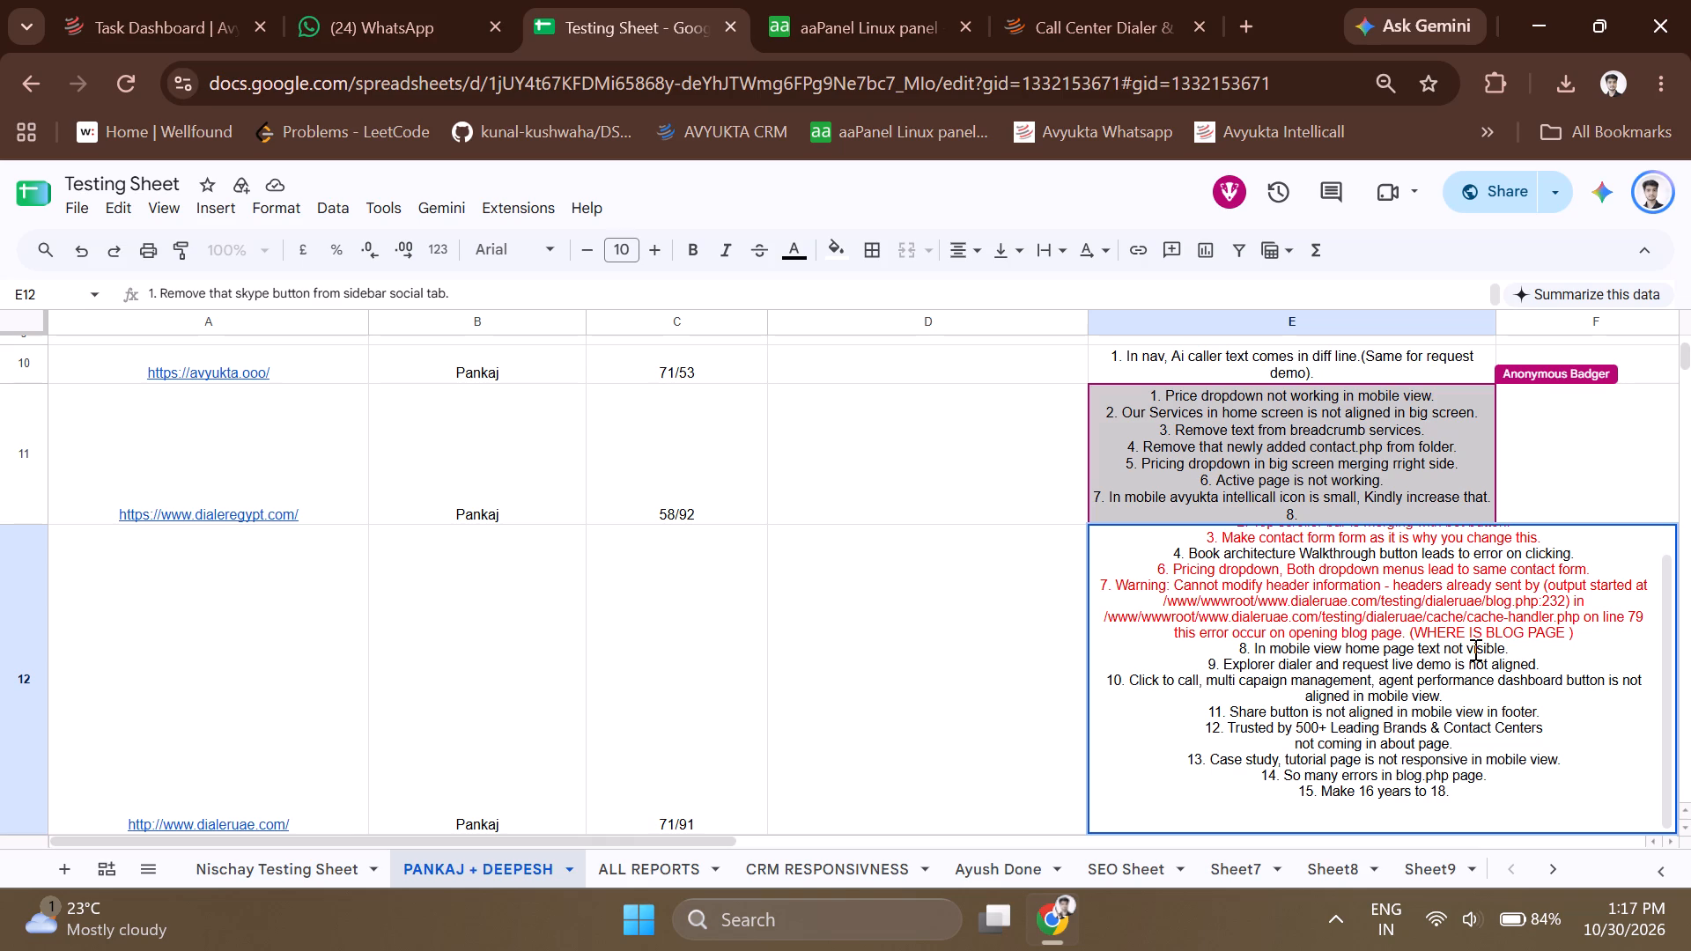
triple_click(1473, 649)
click(1473, 649)
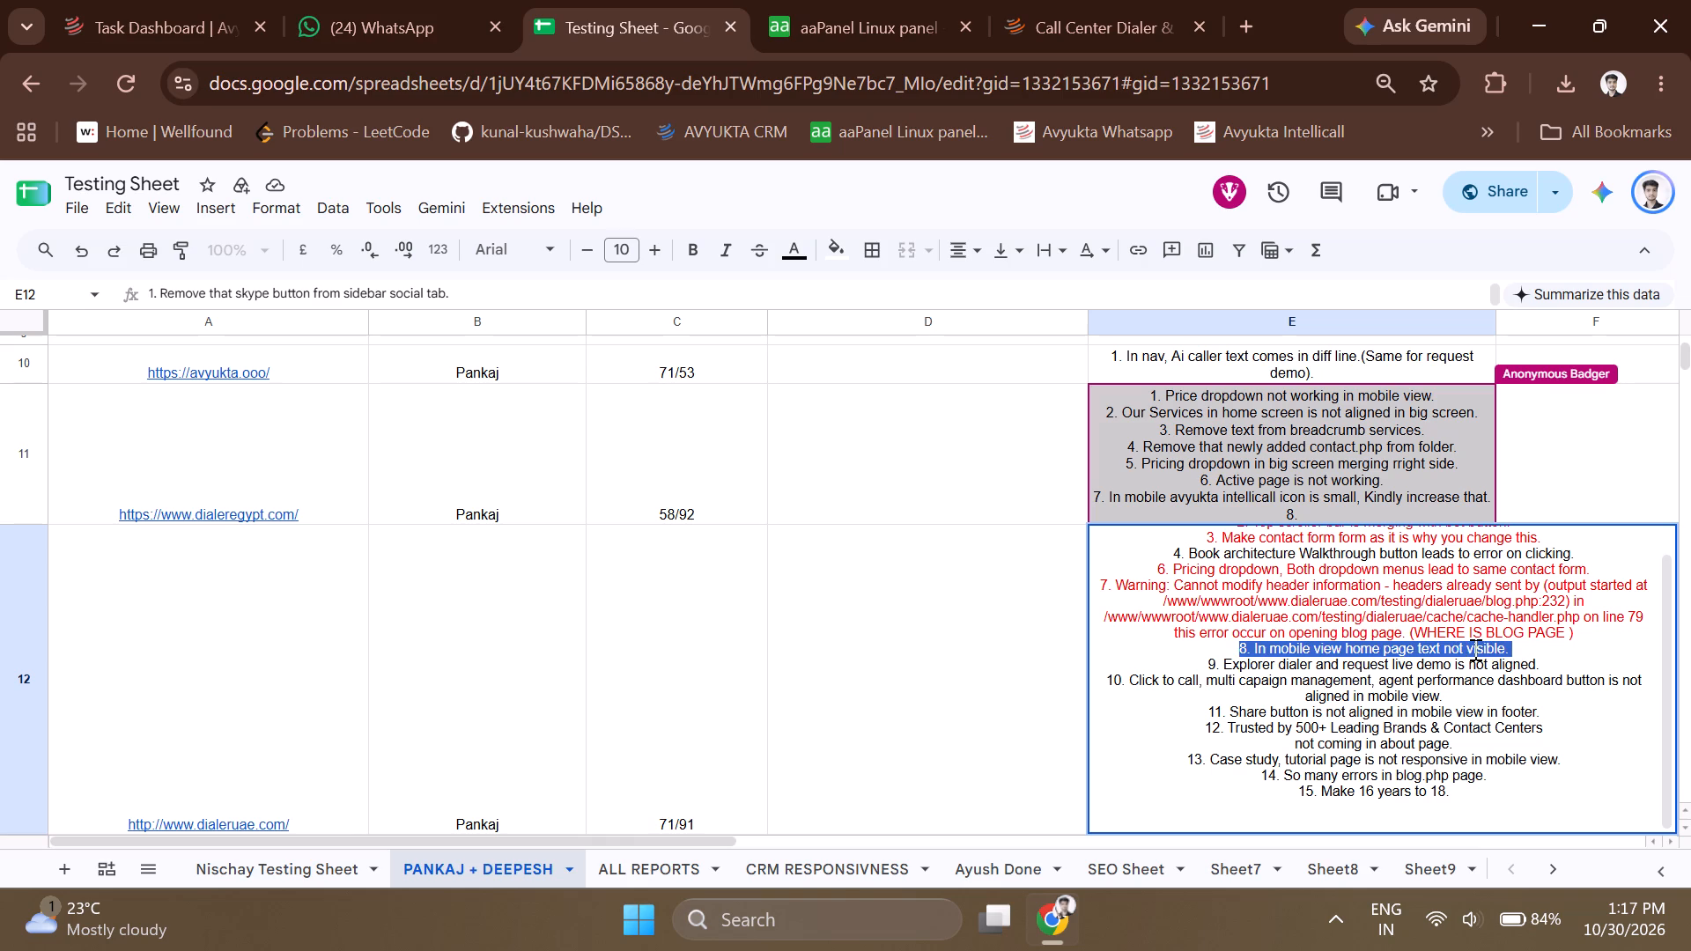
click(1503, 654)
click(1517, 651)
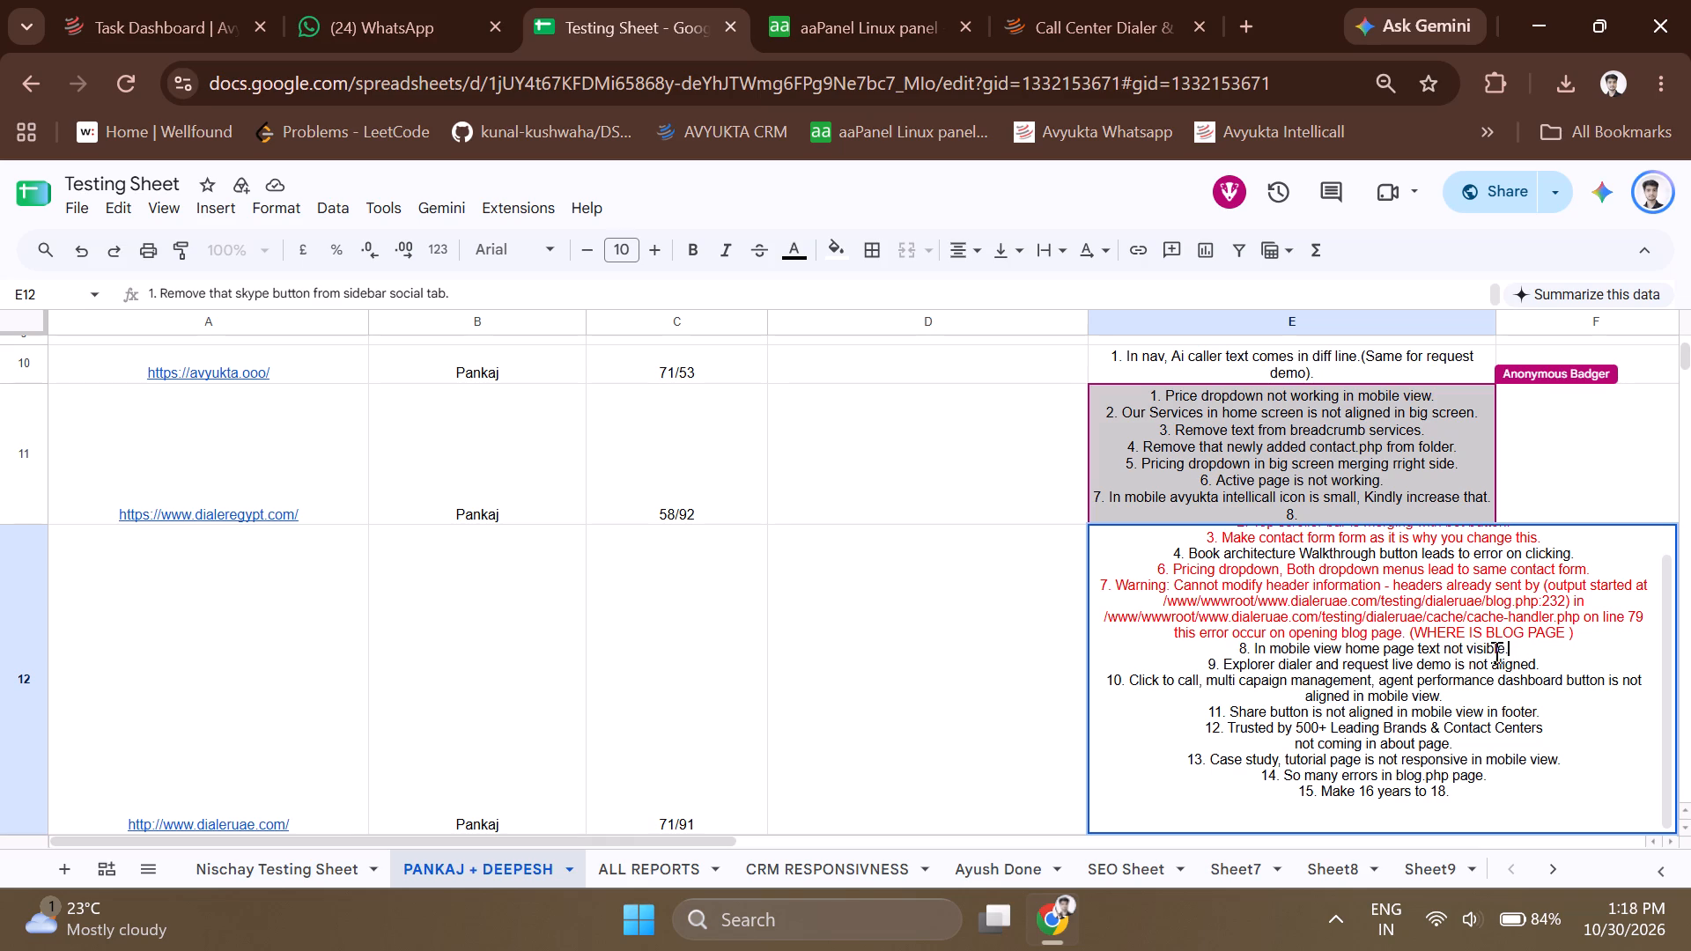
triple_click(1492, 648)
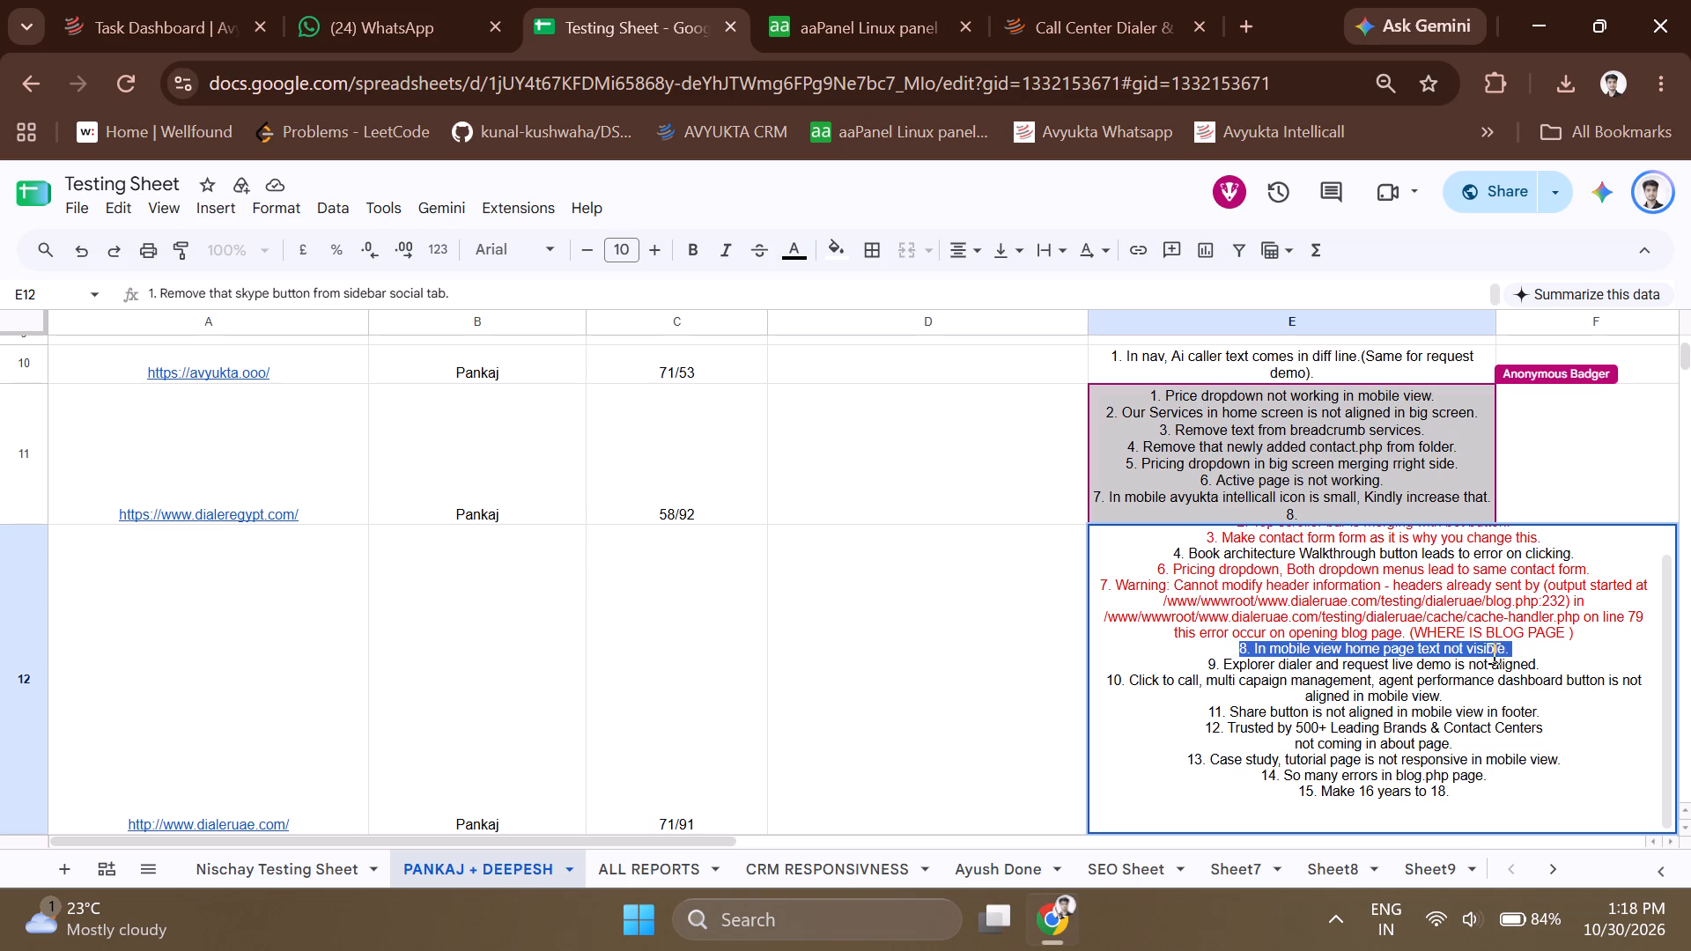
click(1488, 707)
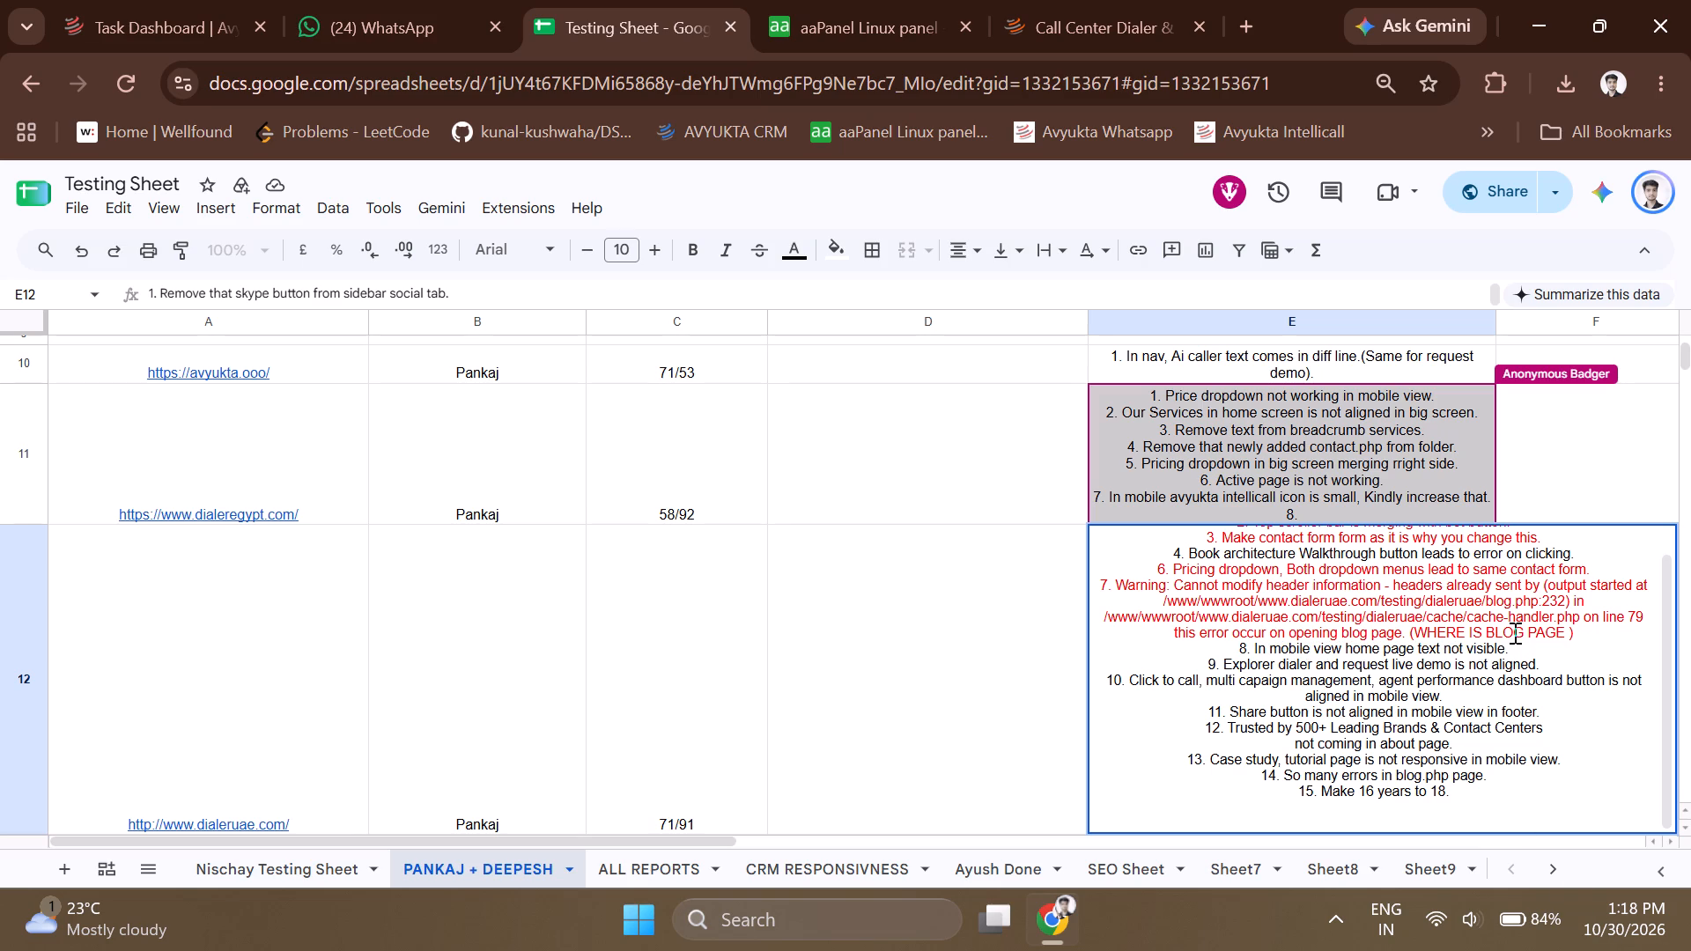
click(1512, 638)
click(1512, 647)
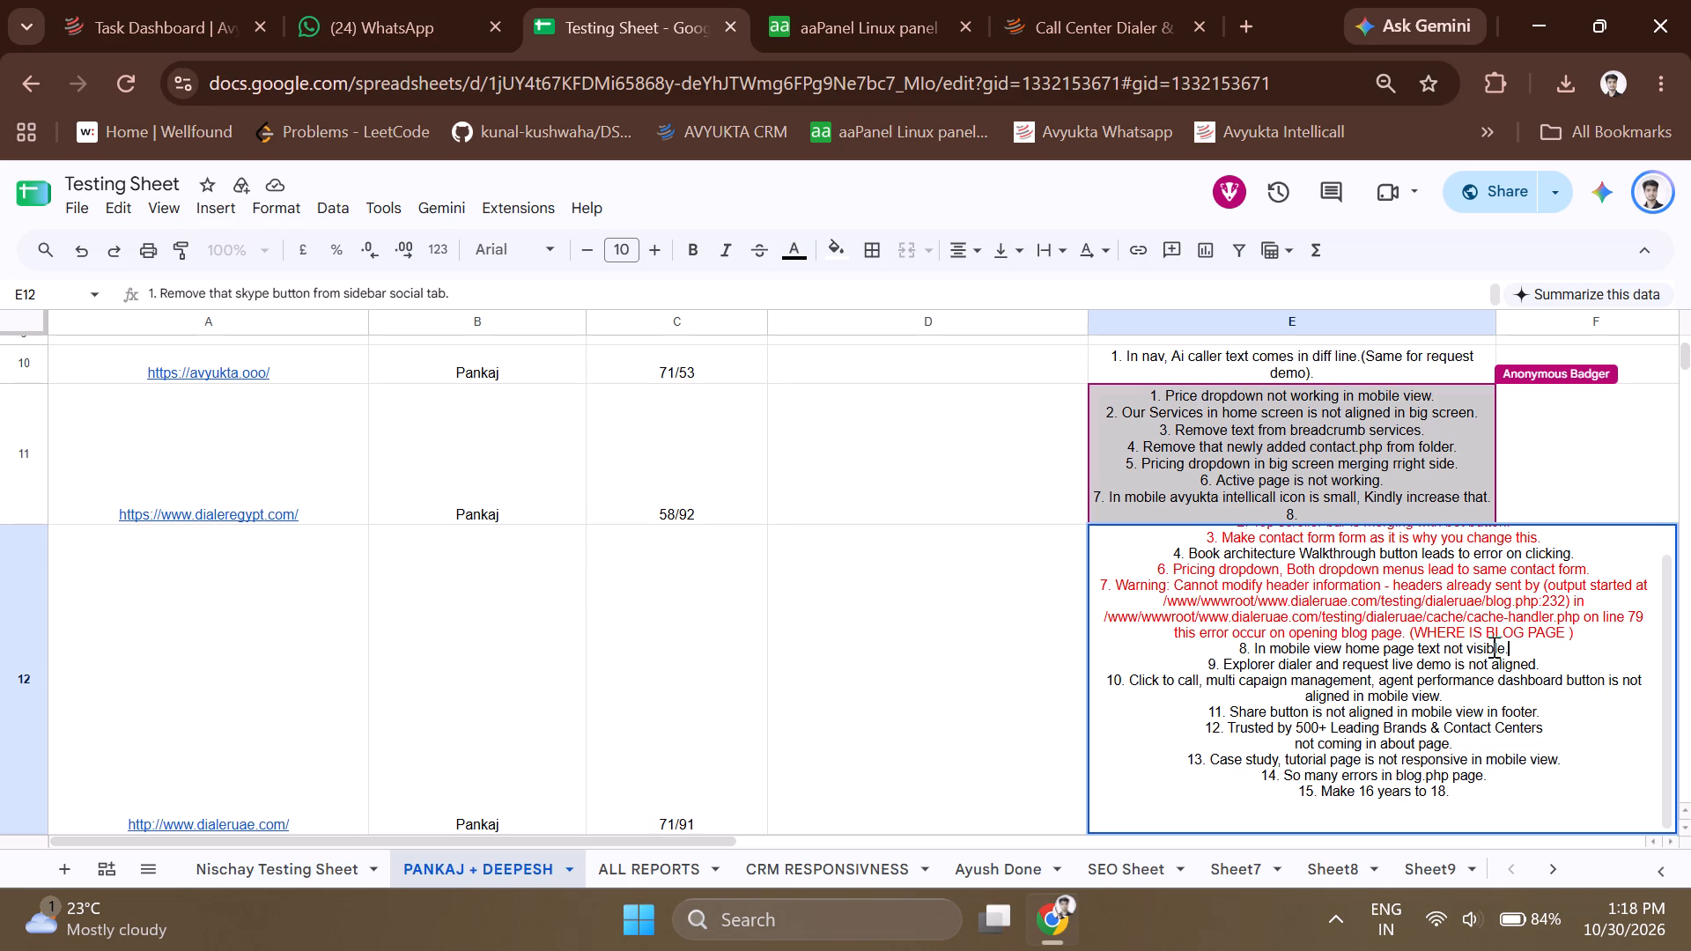
click(1486, 646)
click(1514, 646)
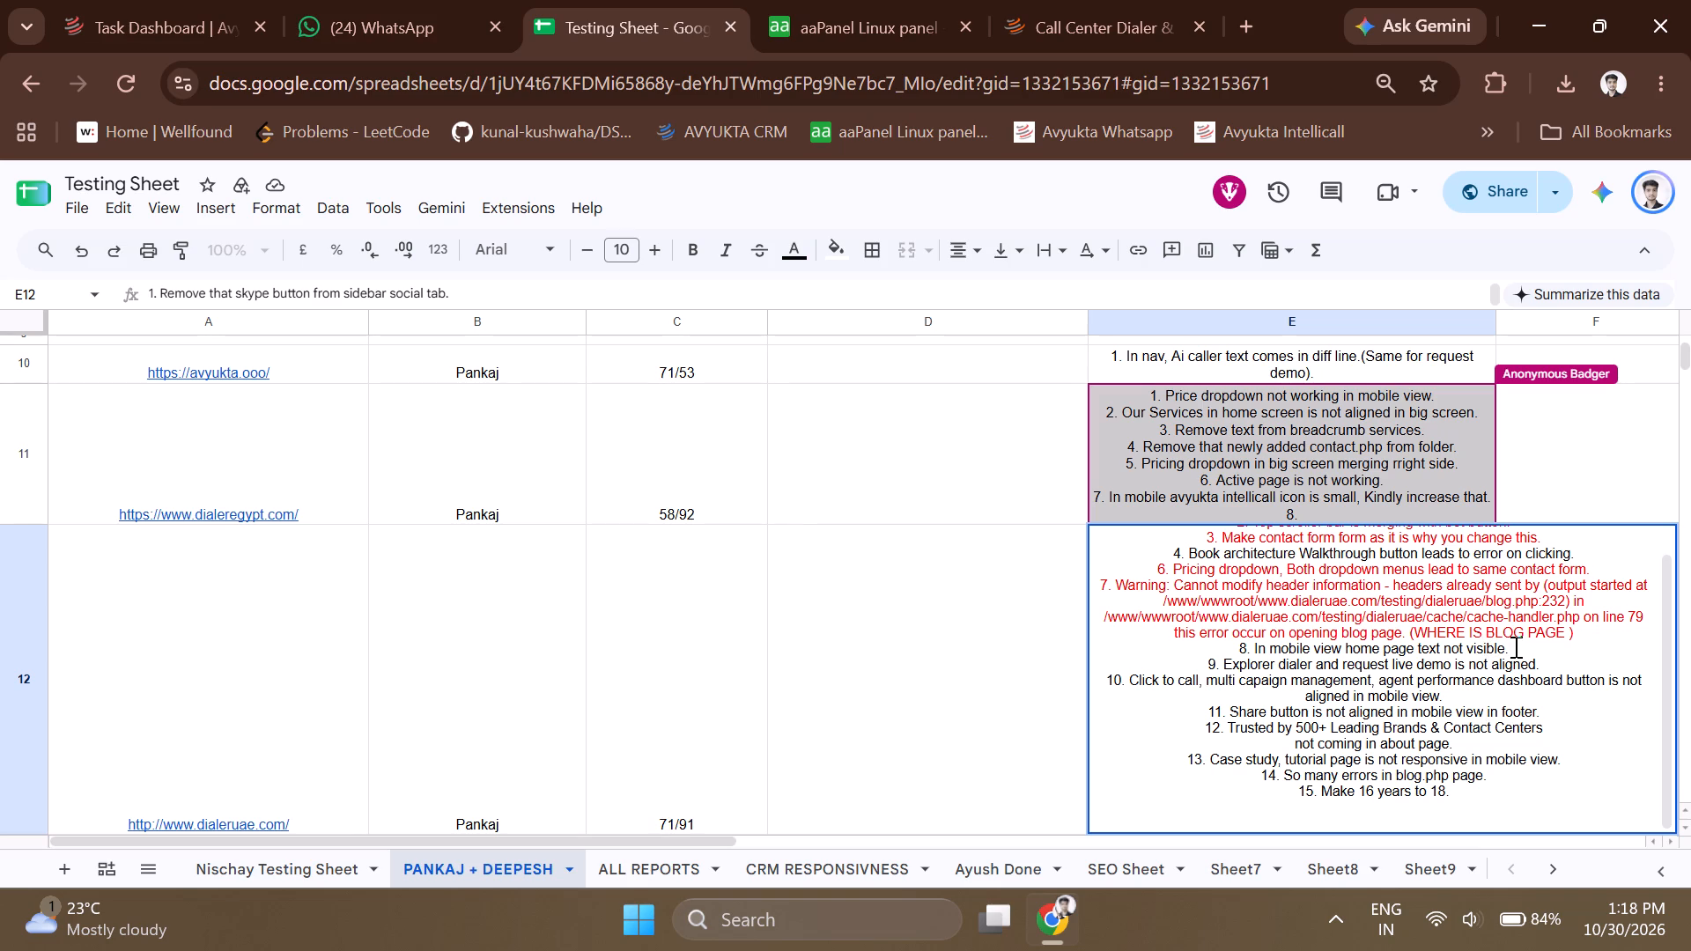